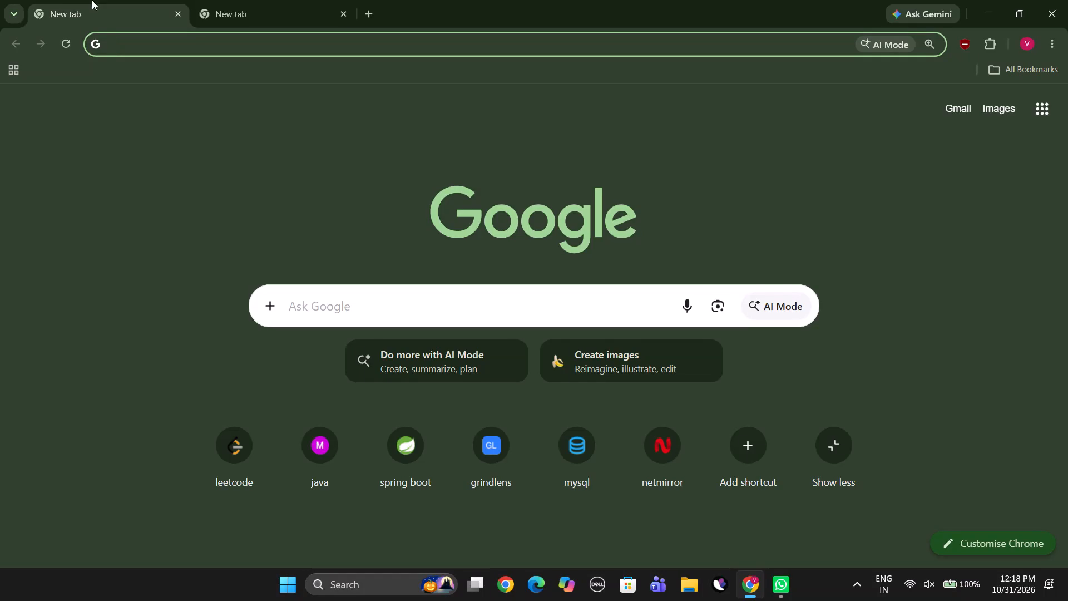
Switch to the second blank browser tab and activate the Google search box for entering a query.
click(327, 0)
click(400, 264)
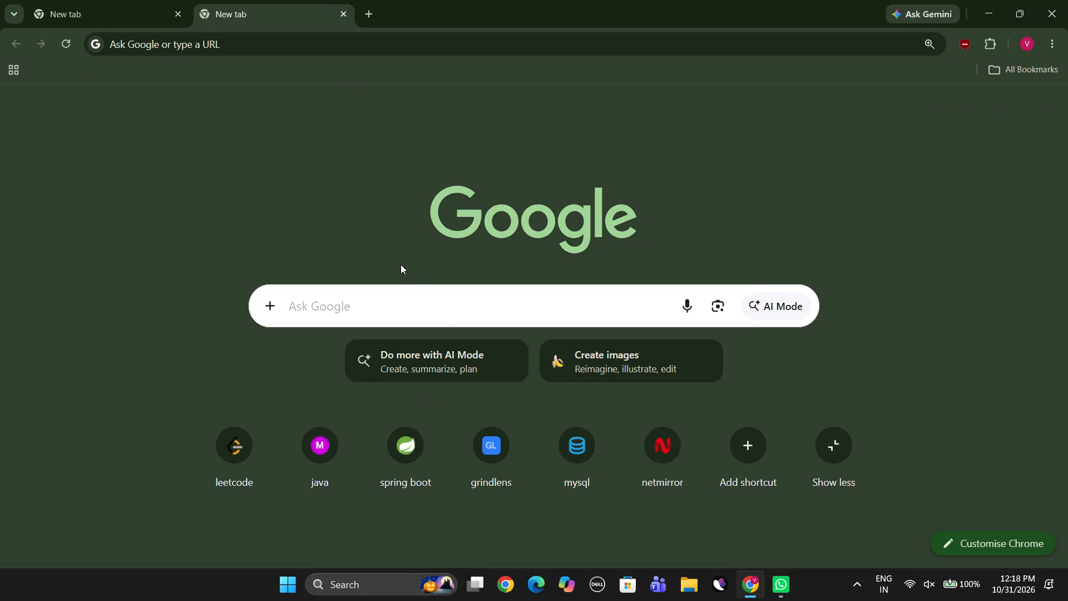
click(368, 287)
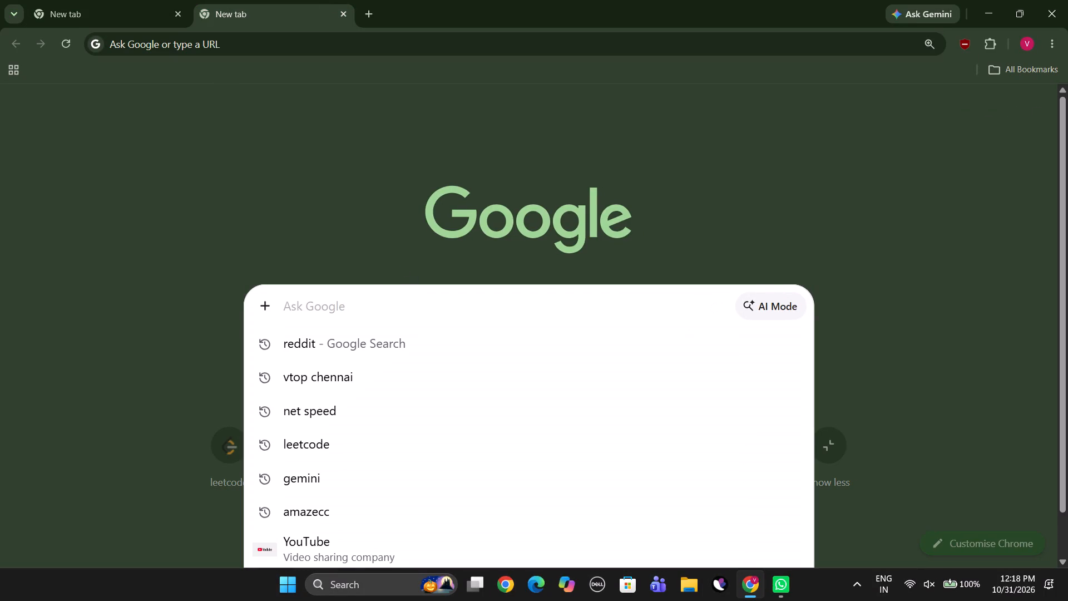
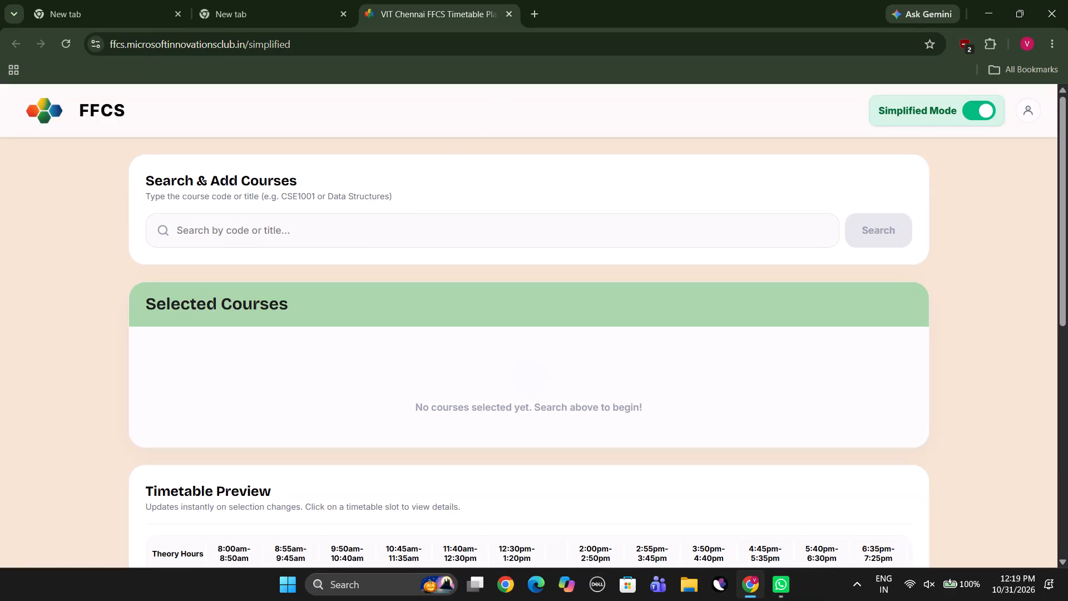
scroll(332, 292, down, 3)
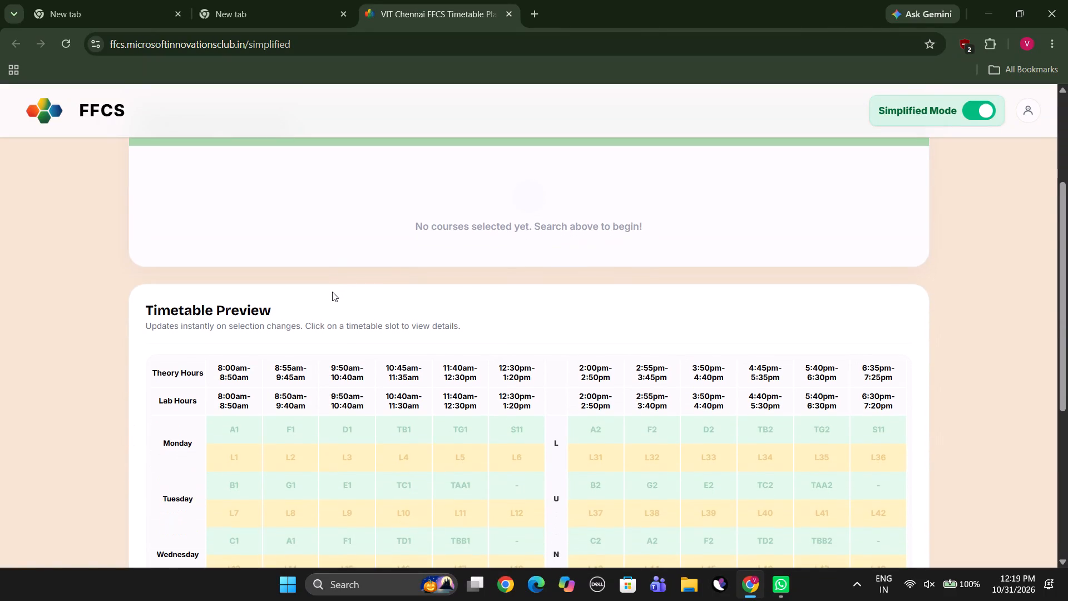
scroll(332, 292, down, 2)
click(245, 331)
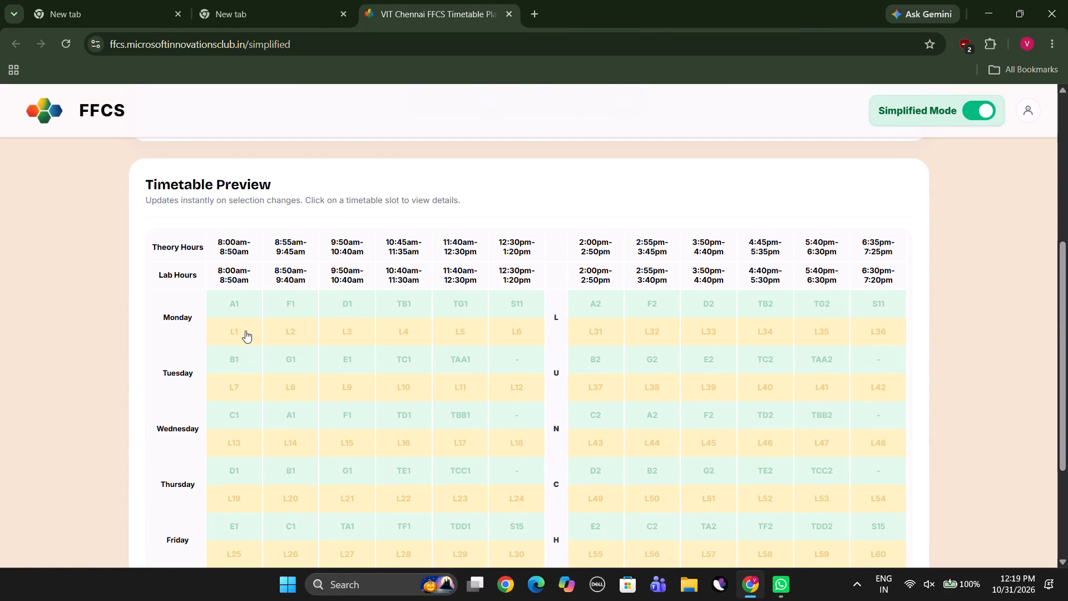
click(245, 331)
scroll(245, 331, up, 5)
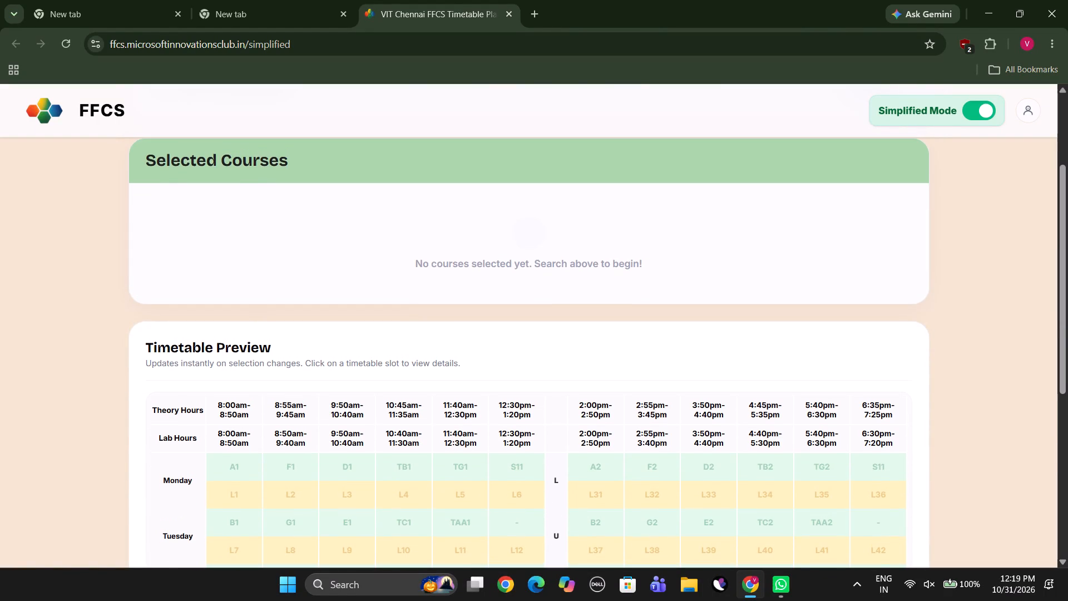
Search the course catalogue for ethics.
click(236, 217)
text(ethics)
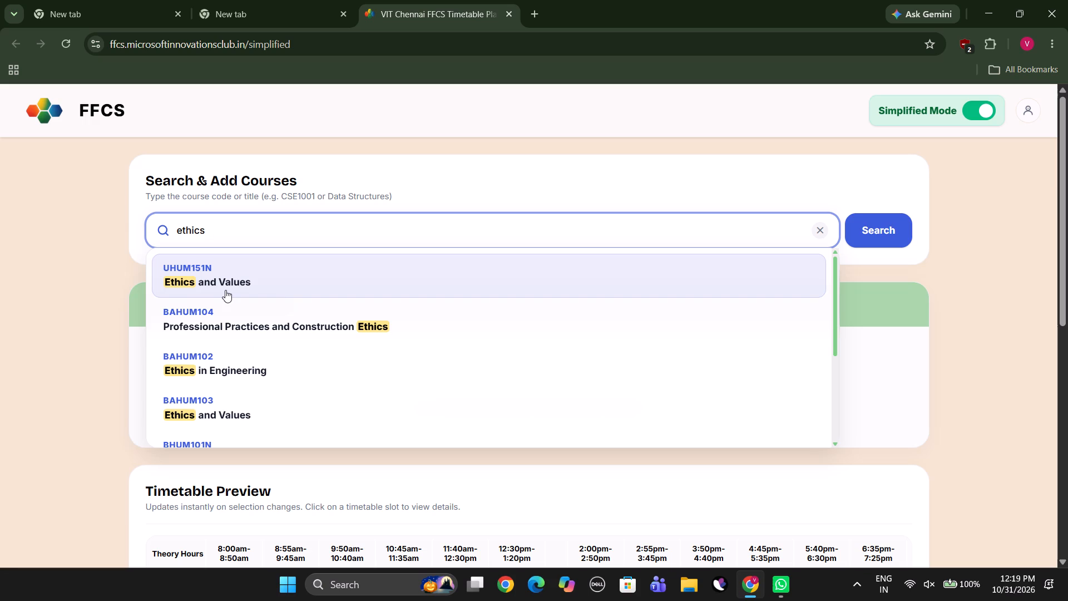
Replace the course query with BACSE301 and open the Exploratory Data Analysis faculty options.
key(BackSpace)
key(BackSpace)
key(BackSpace)
key(BackSpace)
key(BackSpace)
key(BackSpace)
key(BackSpace)
key(BackSpace)
key(BackSpace)
key(BackSpace)
key(BackSpace)
key(BackSpace)
key(BackSpace)
text(BA)
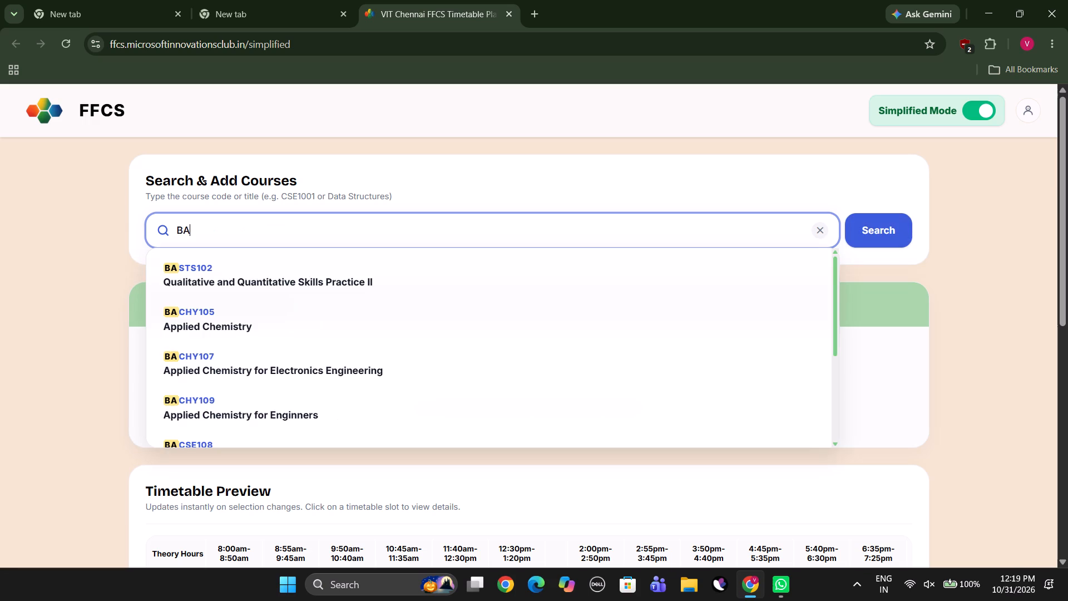
text(CSE301)
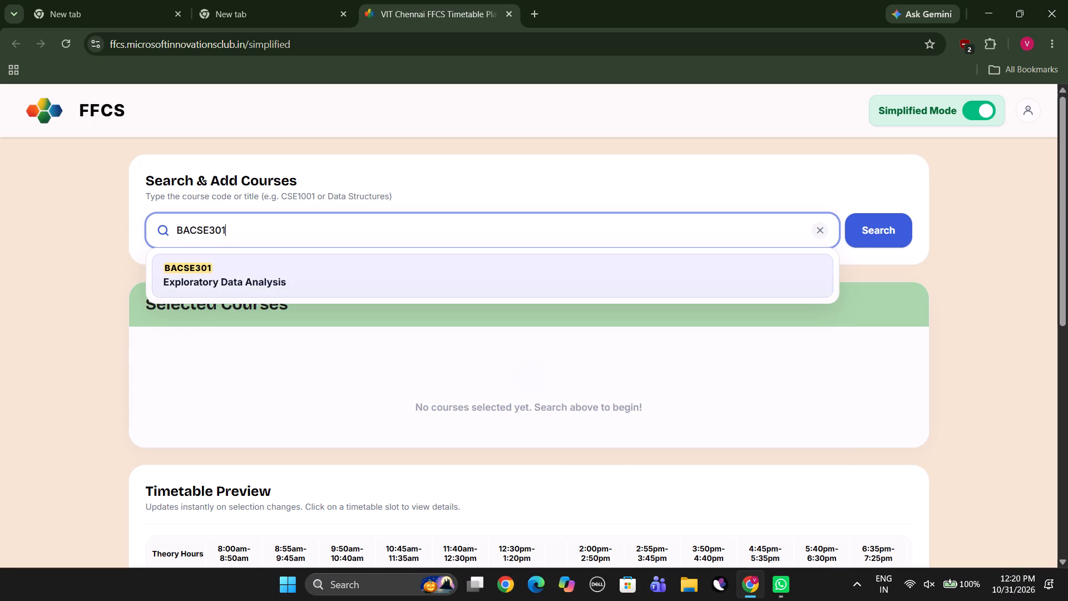
click(211, 265)
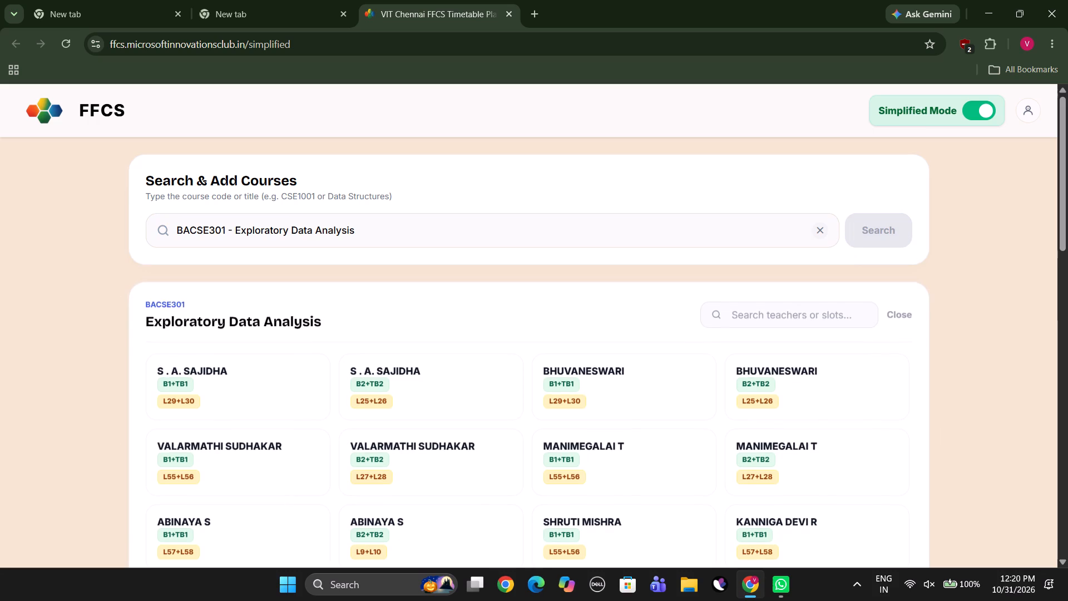
Add BACSE301 with the second-to-last listed faculty option, slots B2+TB2 and L9+L10, and check the timetable preview.
scroll(561, 290, down, 1)
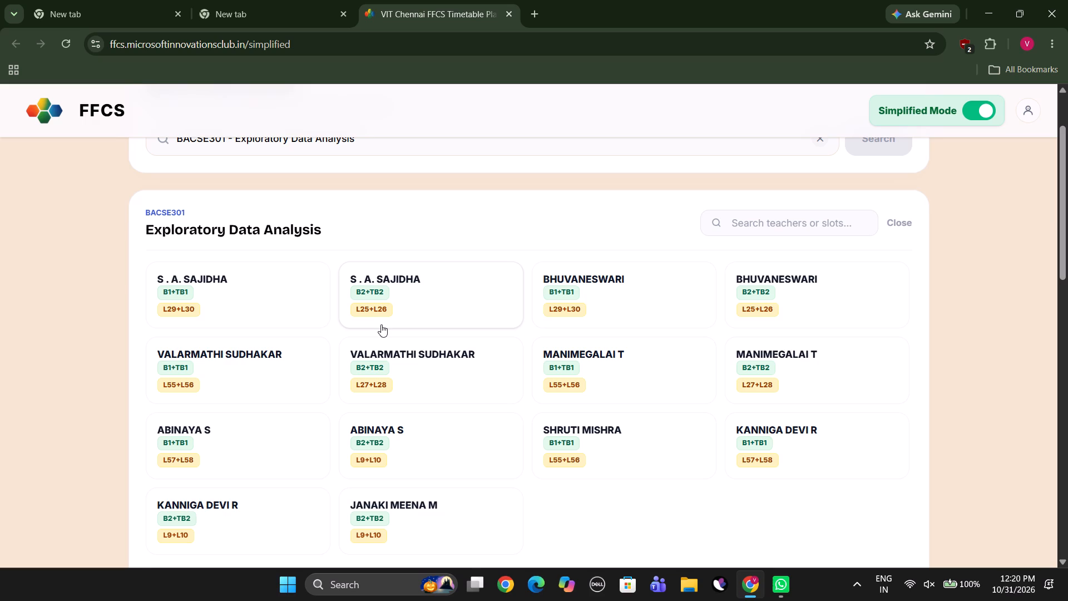
click(217, 524)
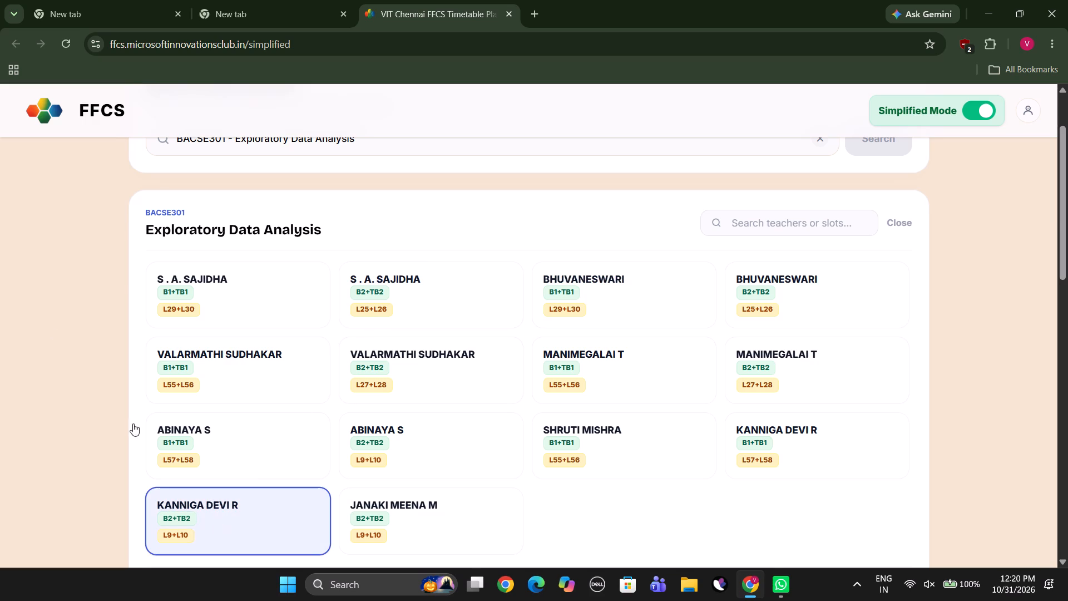
scroll(50, 327, down, 3)
click(898, 432)
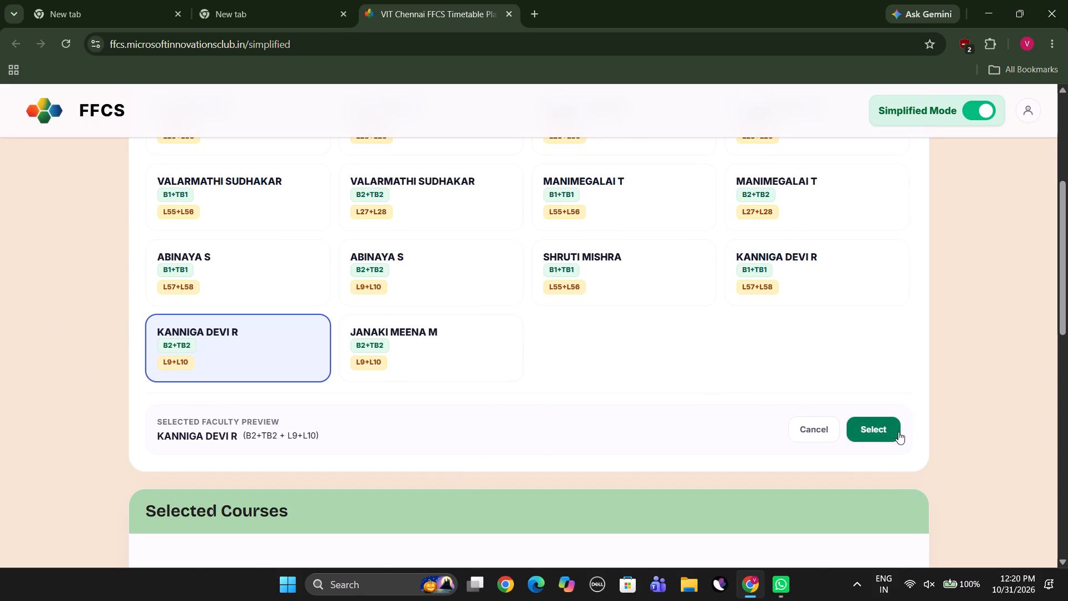
scroll(545, 393, down, 7)
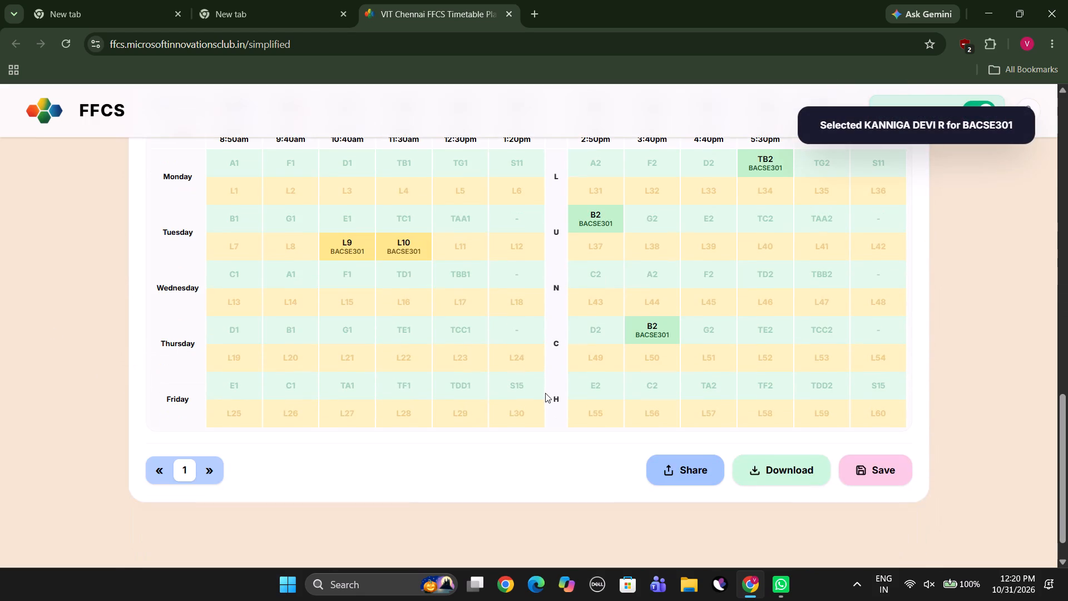
scroll(545, 393, up, 1)
scroll(180, 355, up, 1)
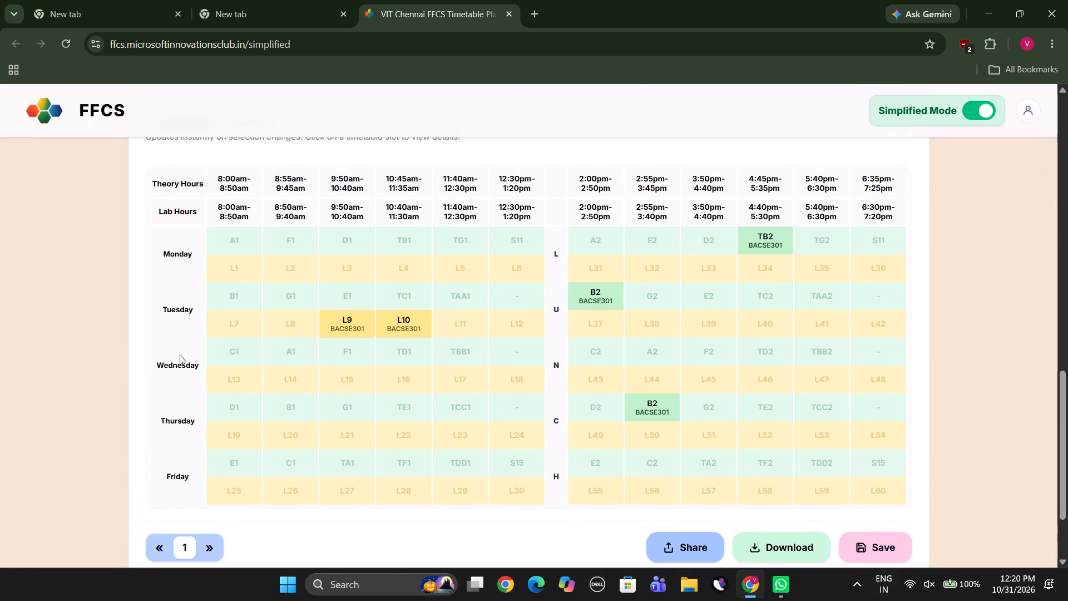
Replace the course query with BACSE205 and open the Fundamentals of Artificial Intelligence and Machine Learning faculty options.
scroll(180, 355, up, 10)
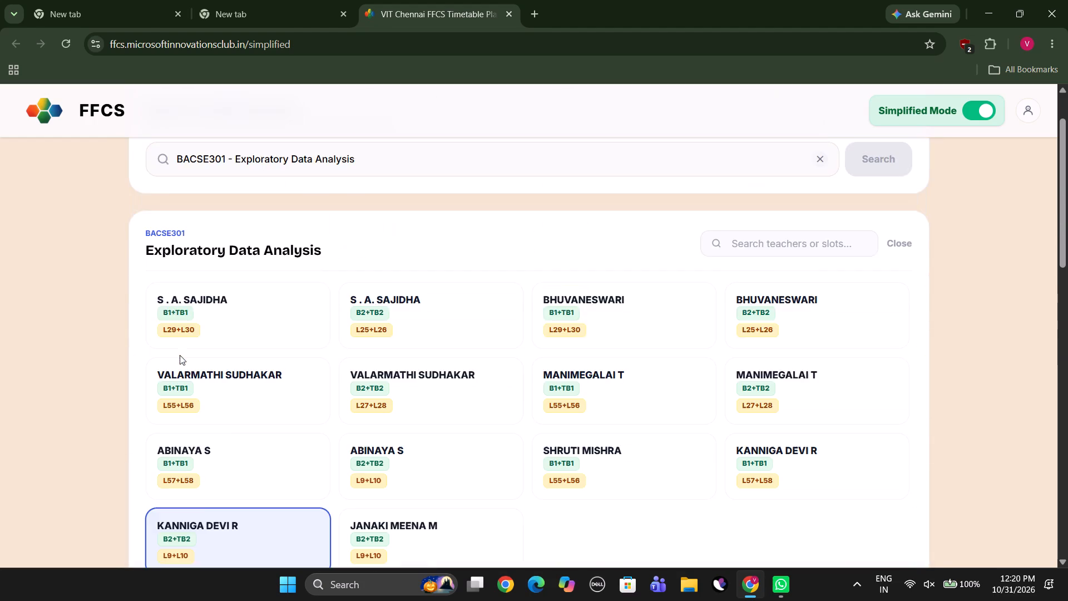
click(353, 228)
key(BackSpace)
key(BackSpace)
key(BackSpace)
key(BackSpace)
key(BackSpace)
key(BackSpace)
key(BackSpace)
key(BackSpace)
key(BackSpace)
key(BackSpace)
key(BackSpace)
key(BackSpace)
key(BackSpace)
key(BackSpace)
key(BackSpace)
key(BackSpace)
key(BackSpace)
key(BackSpace)
key(BackSpace)
key(BackSpace)
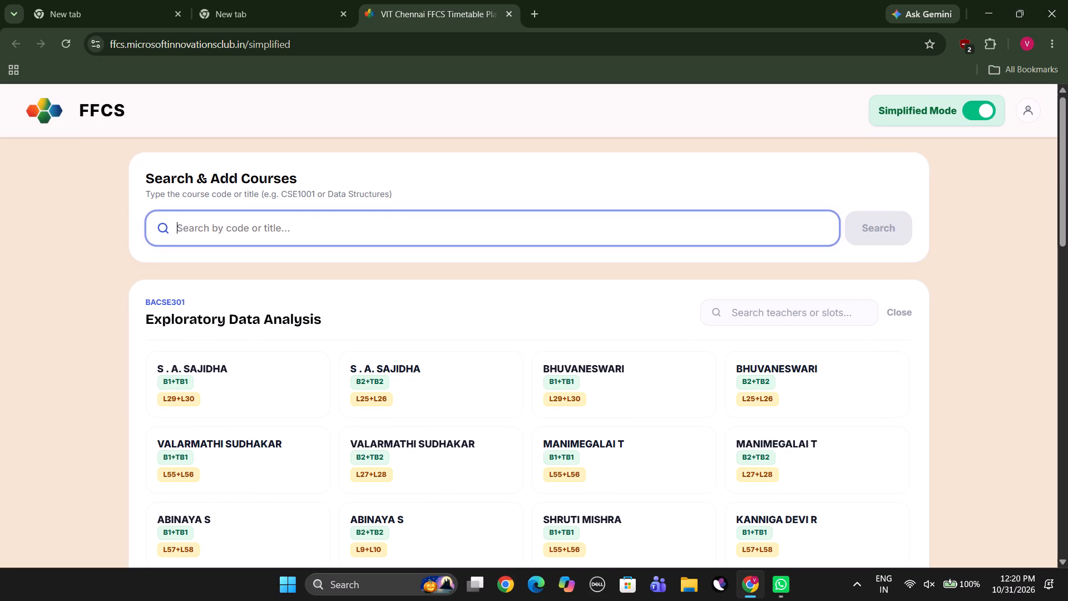
text(BACSE)
text(205)
click(370, 262)
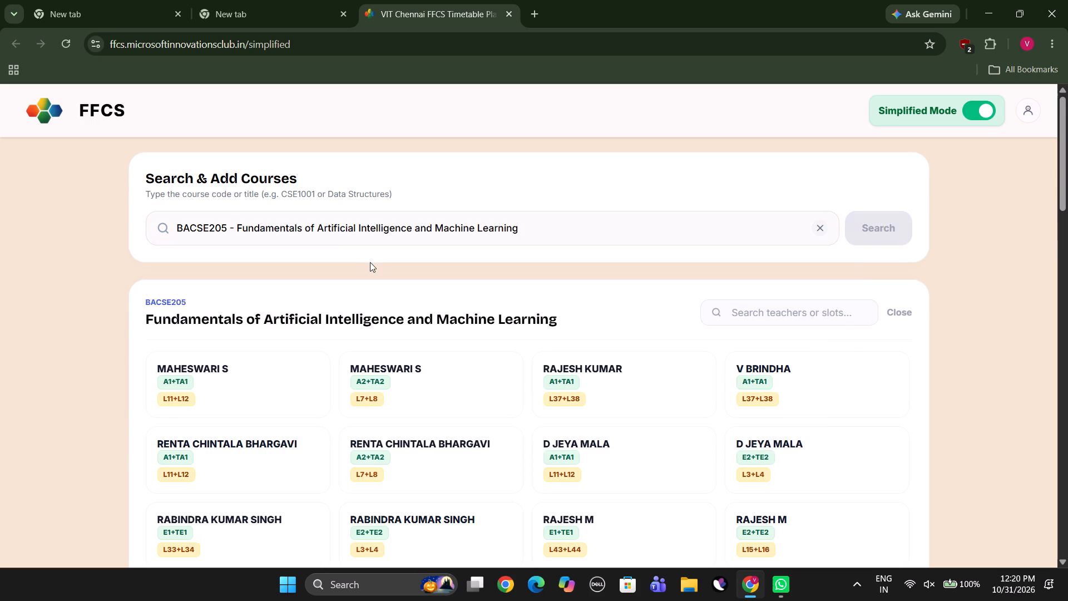
scroll(304, 289, down, 3)
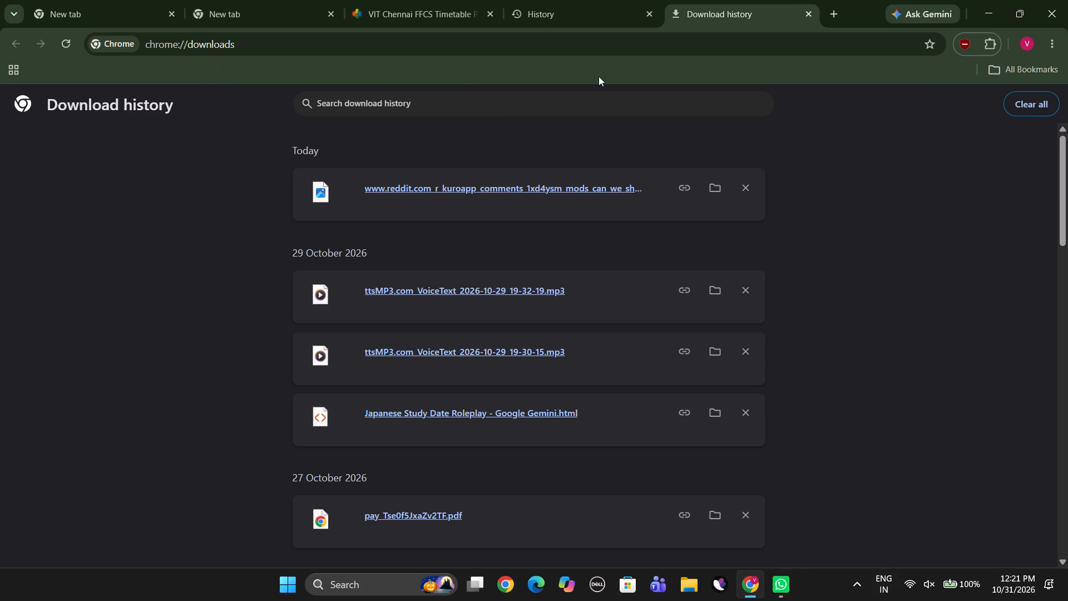
Open a browser window under the other profile, the one with the VTOP Scraper bookmark, and show its download history.
drag(522, 587, 517, 584)
click(517, 584)
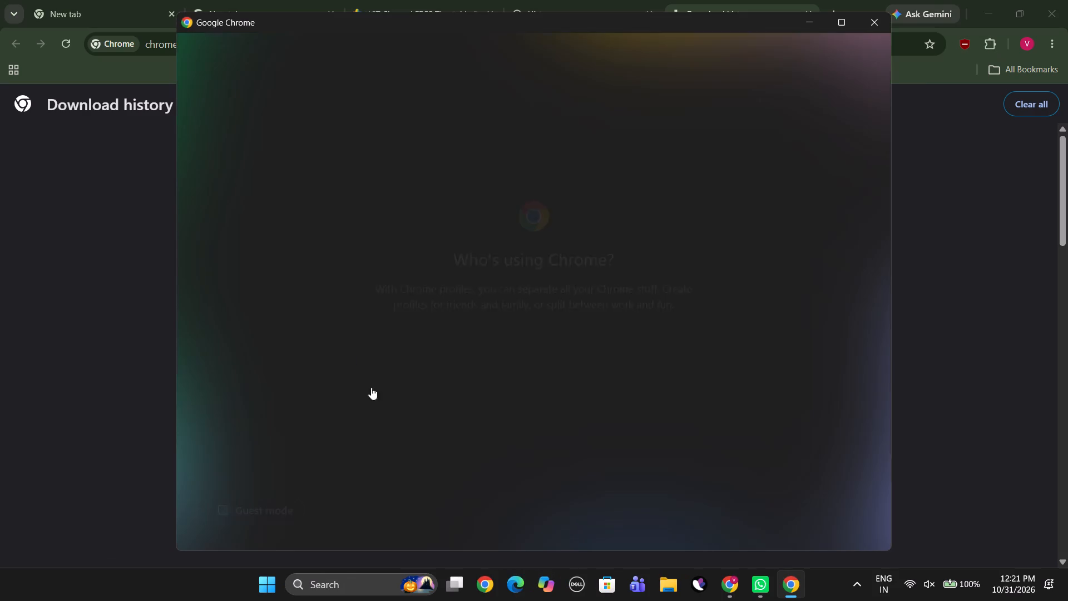
click(330, 327)
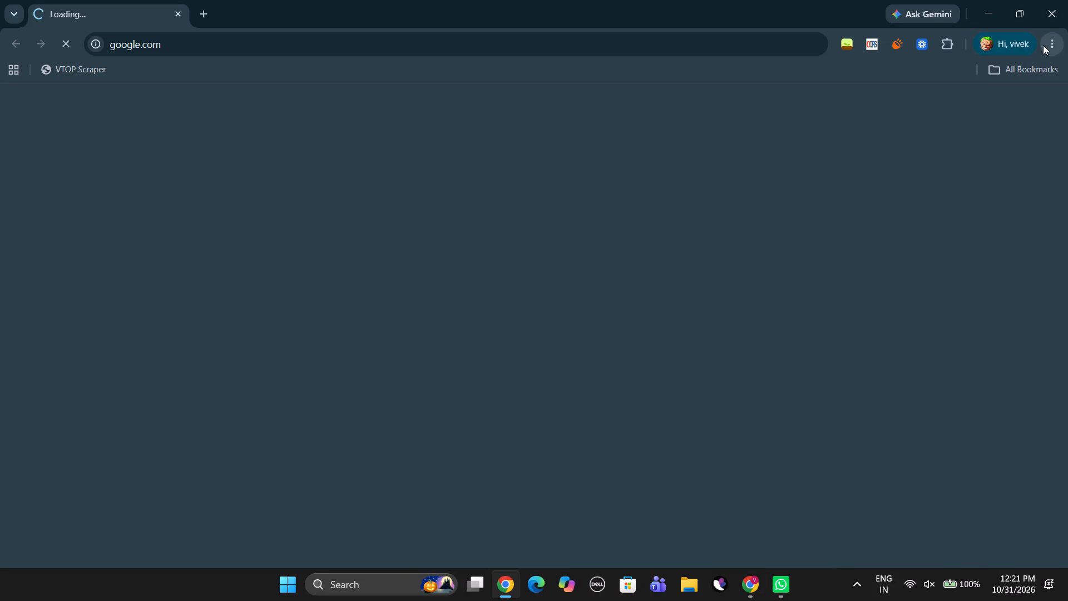
drag(1043, 45, 861, 265)
click(881, 240)
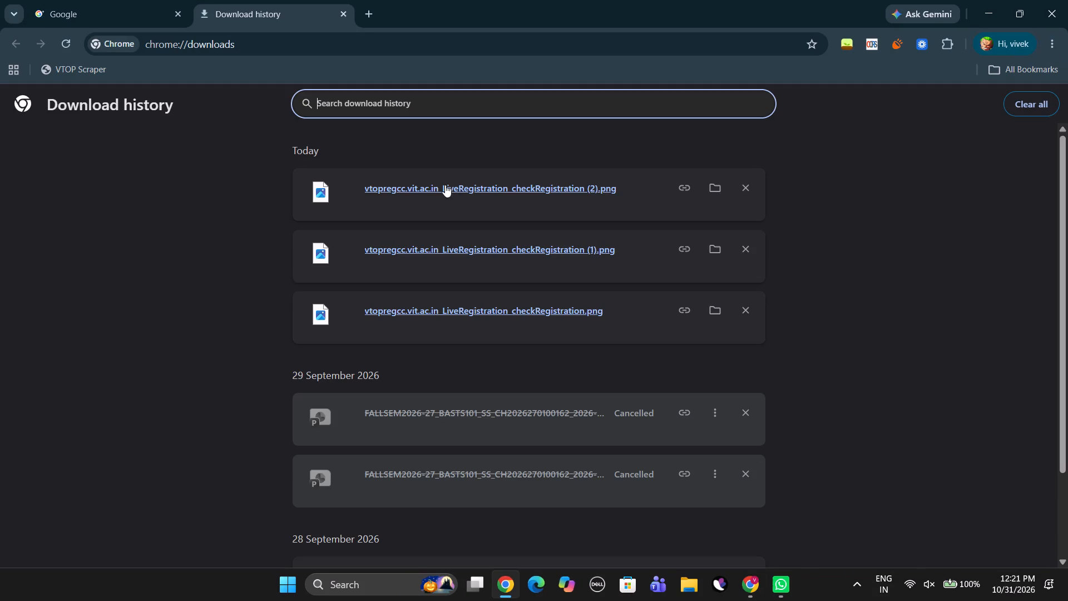
View vtopregcc.vit.ac.in_LiveRegistration_checkRegistration (2).png, examine the Ethics and Values slots, venues and faculty, and close it.
click(447, 178)
click(441, 193)
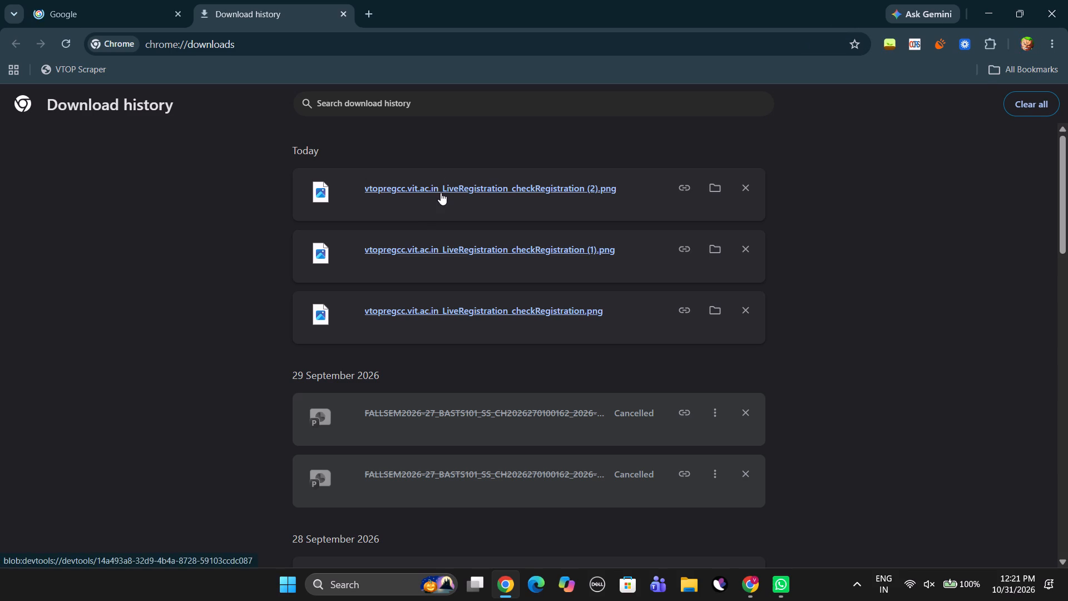
ctrl+scroll(647, 289, up, 2)
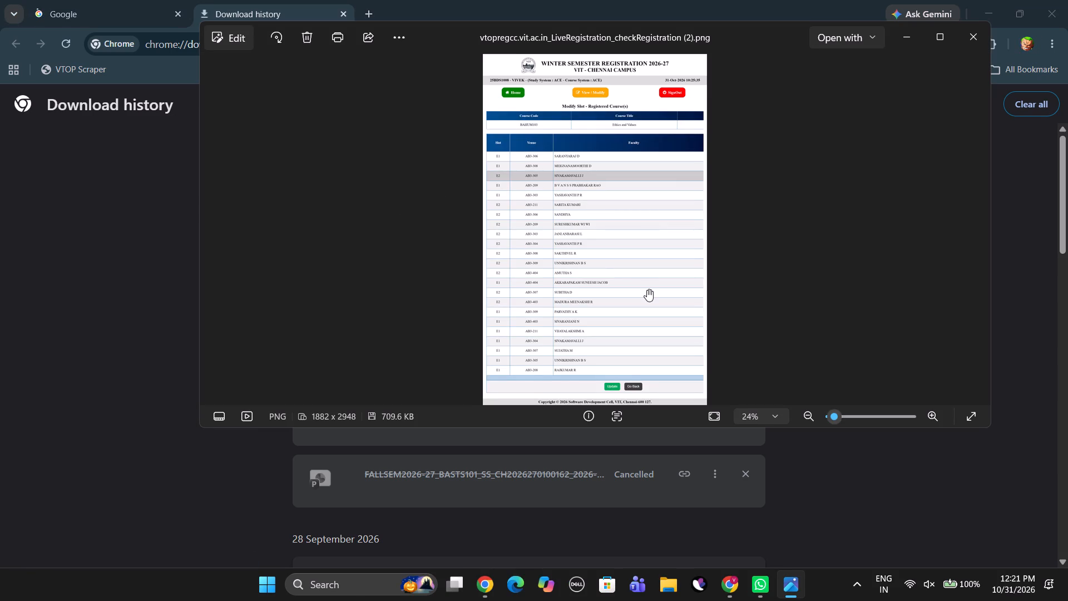
ctrl+scroll(647, 289, up, 4)
drag(532, 175, 530, 239)
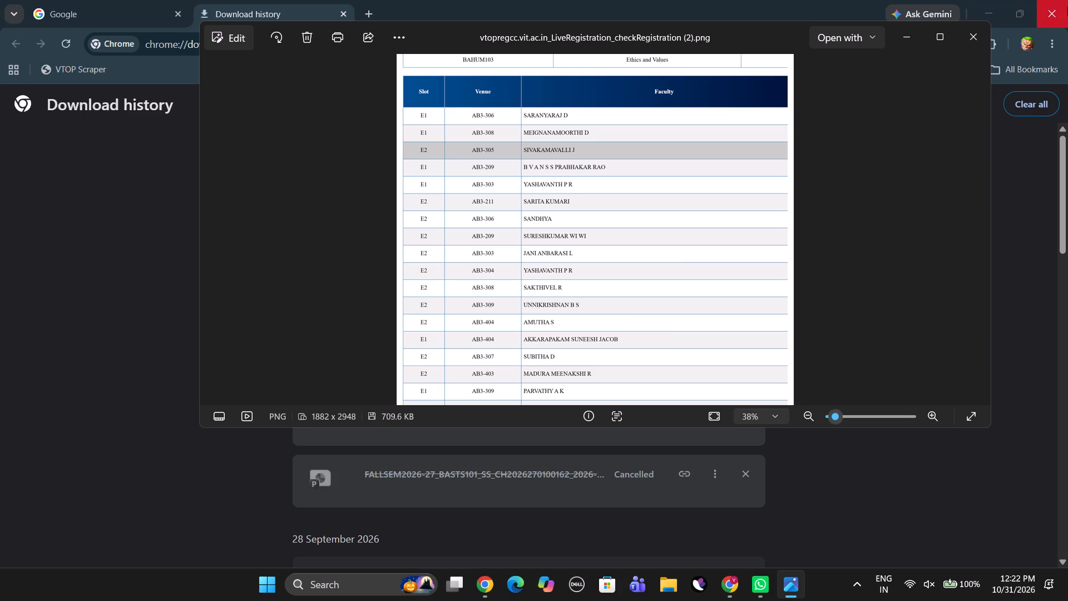
click(977, 27)
Go back to the other profile's browser window, show its full browsing history, and look through today's and yesterday's entries.
click(374, 4)
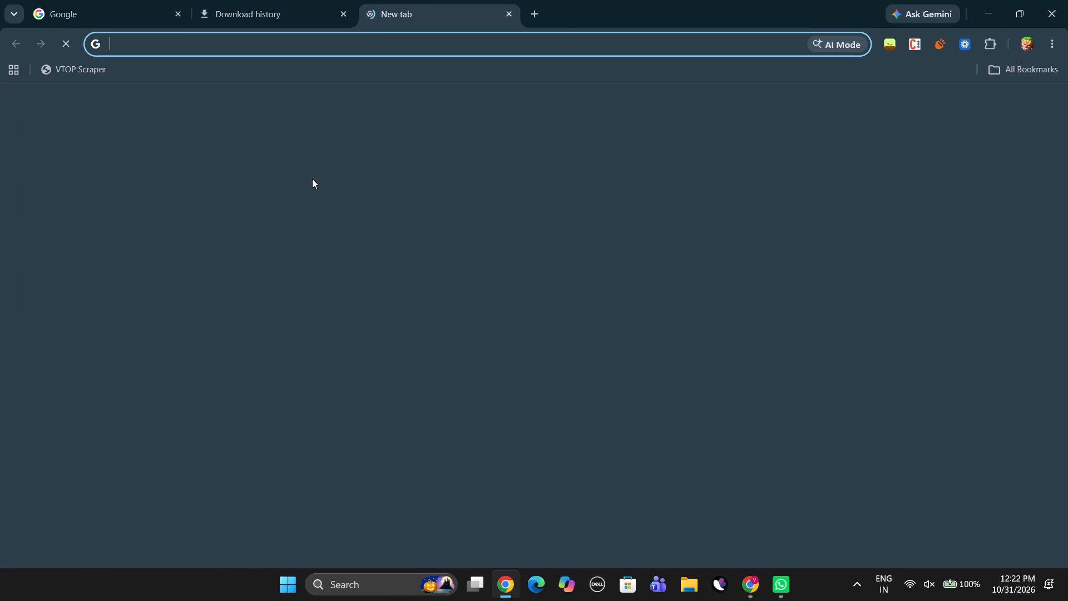
click(312, 179)
click(510, 592)
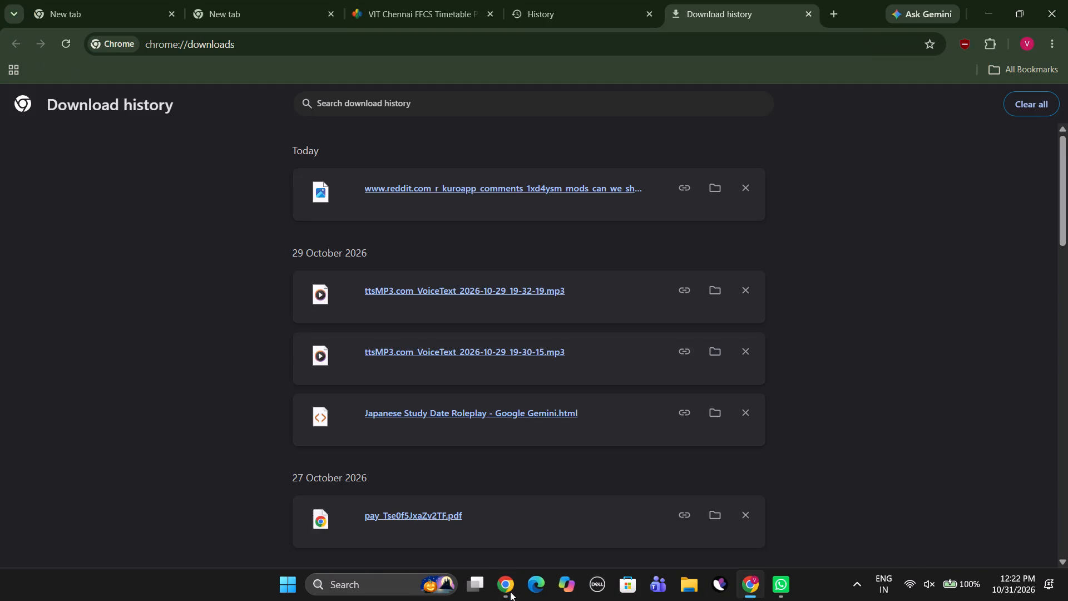
drag(1067, 48, 844, 89)
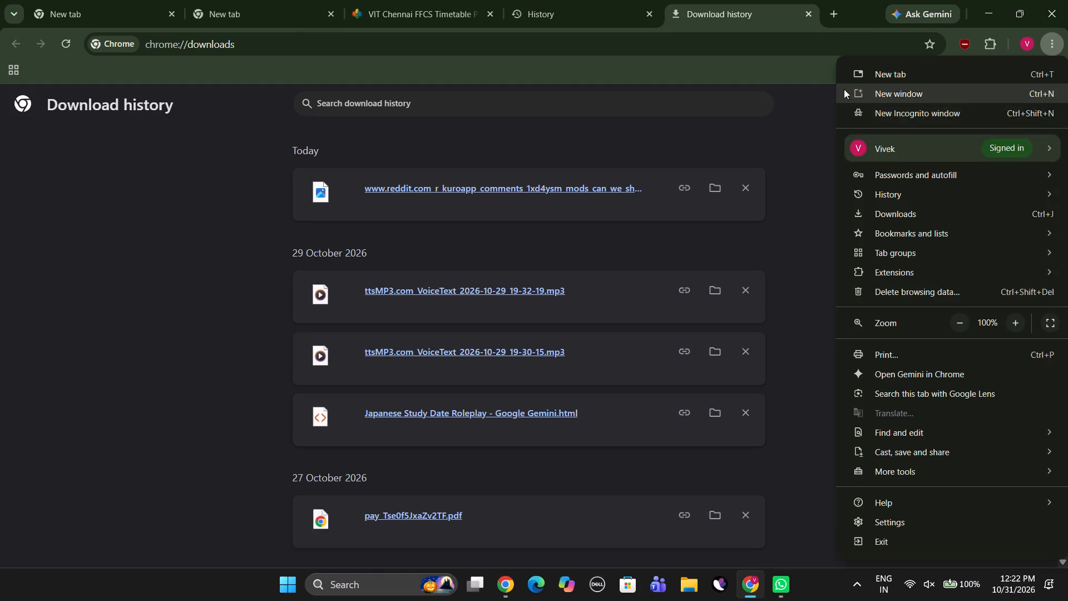
drag(844, 89, 860, 200)
click(860, 200)
click(633, 192)
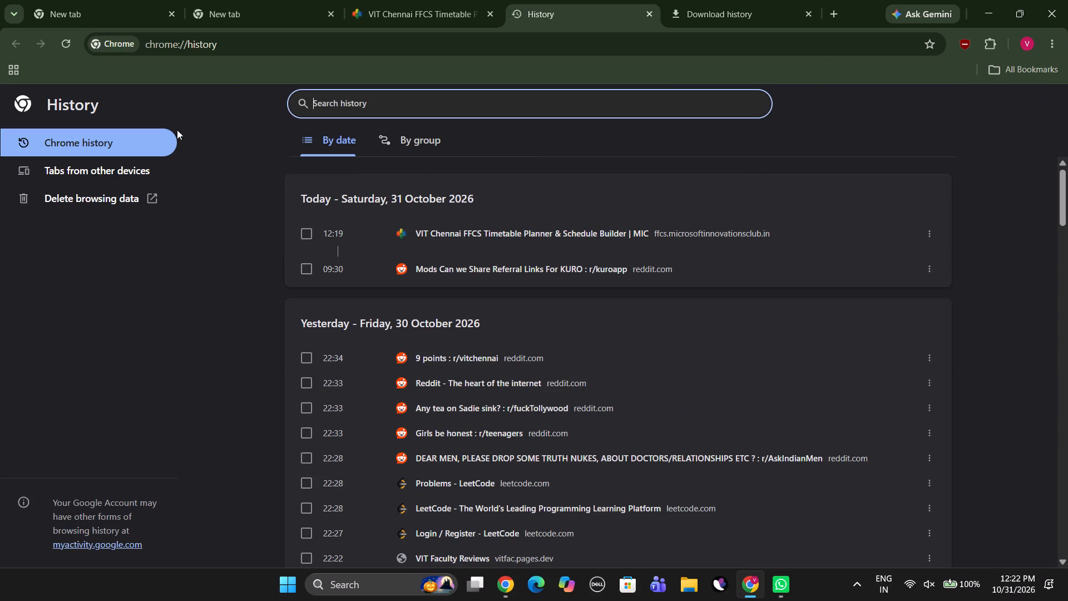
scroll(419, 292, down, 2)
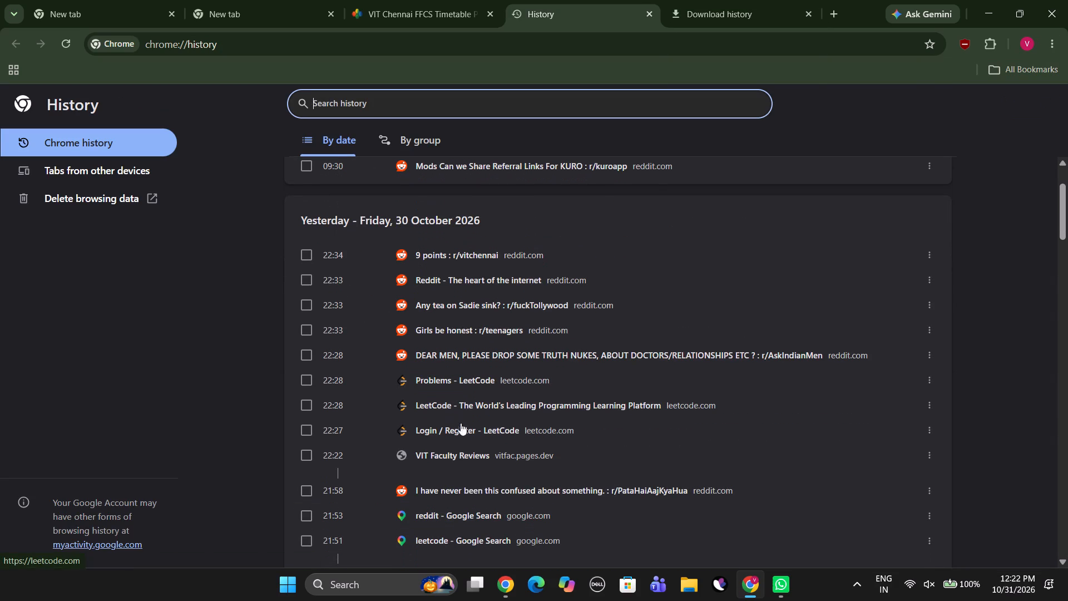
scroll(475, 404, down, 2)
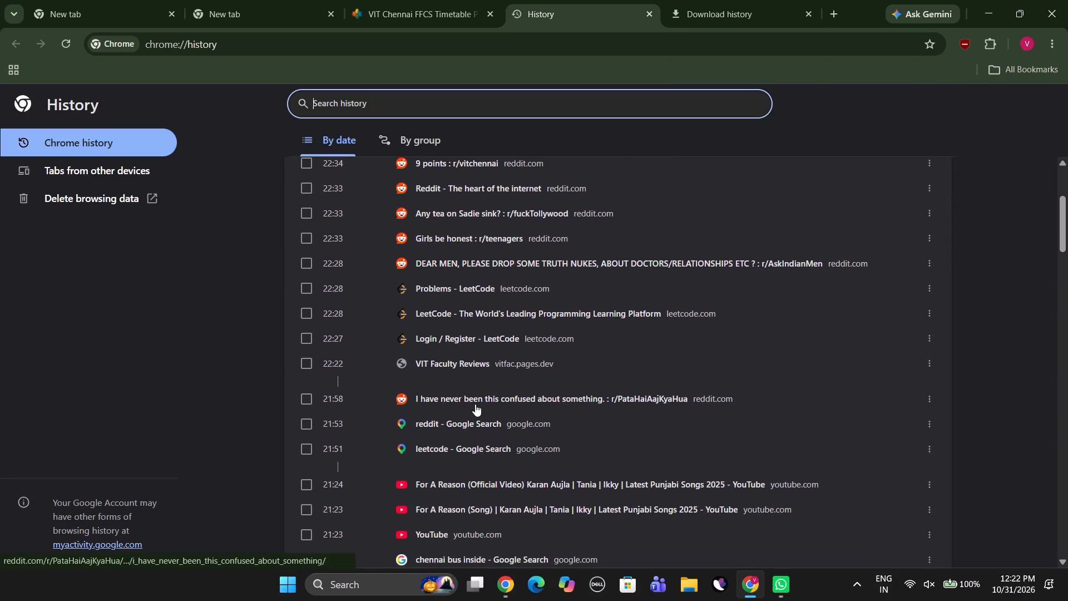
scroll(475, 404, down, 1)
scroll(475, 404, up, 11)
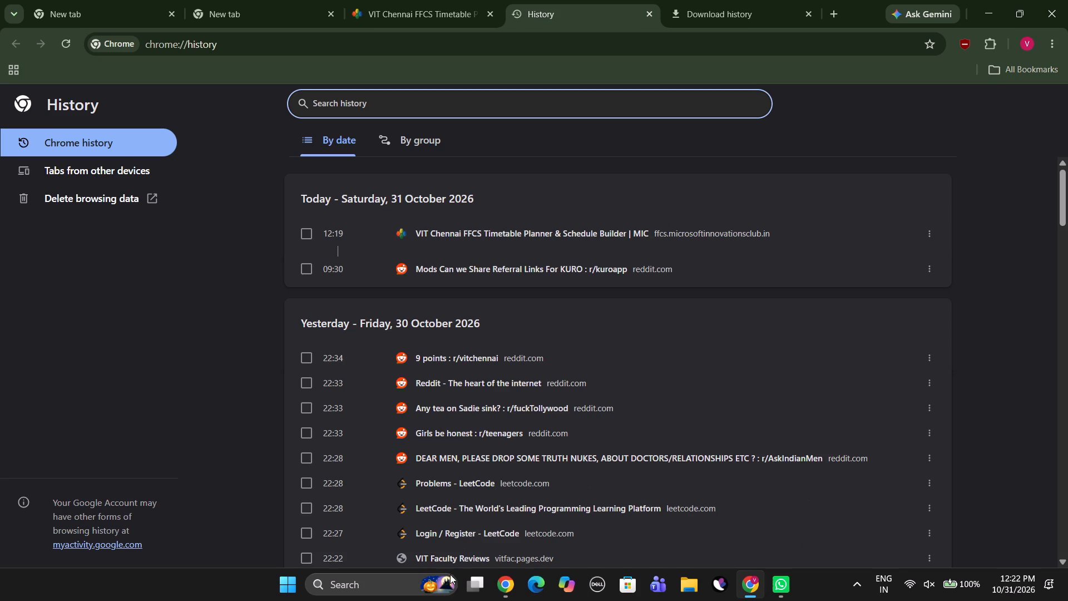
Switch to the VTOP Scraper profile's window, open its full browsing history, and examine today's visited faculty review and registration pages.
click(511, 585)
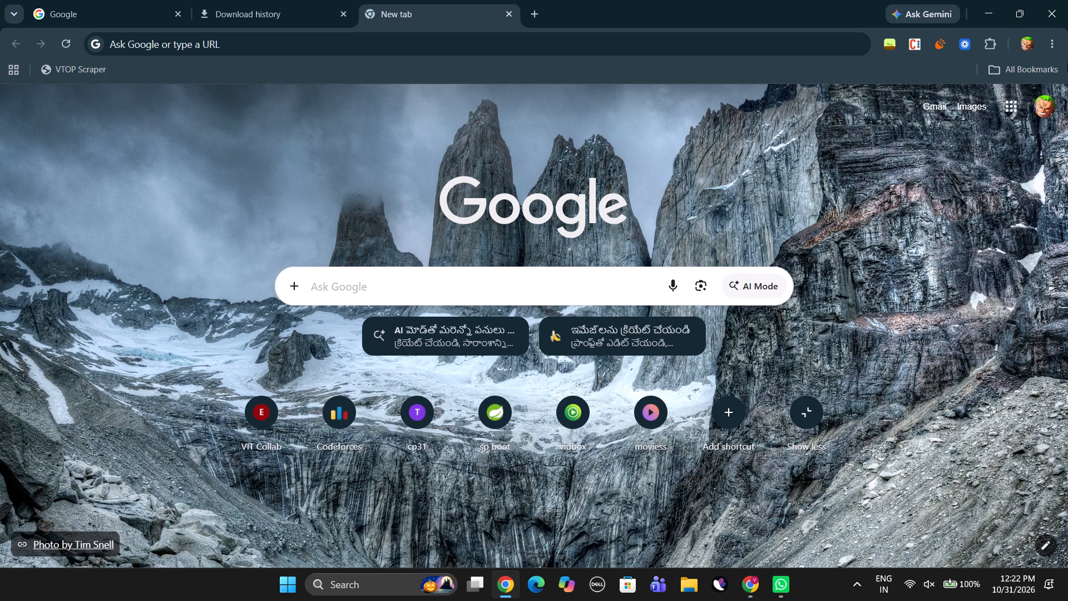
click(1067, 63)
click(1049, 52)
click(891, 228)
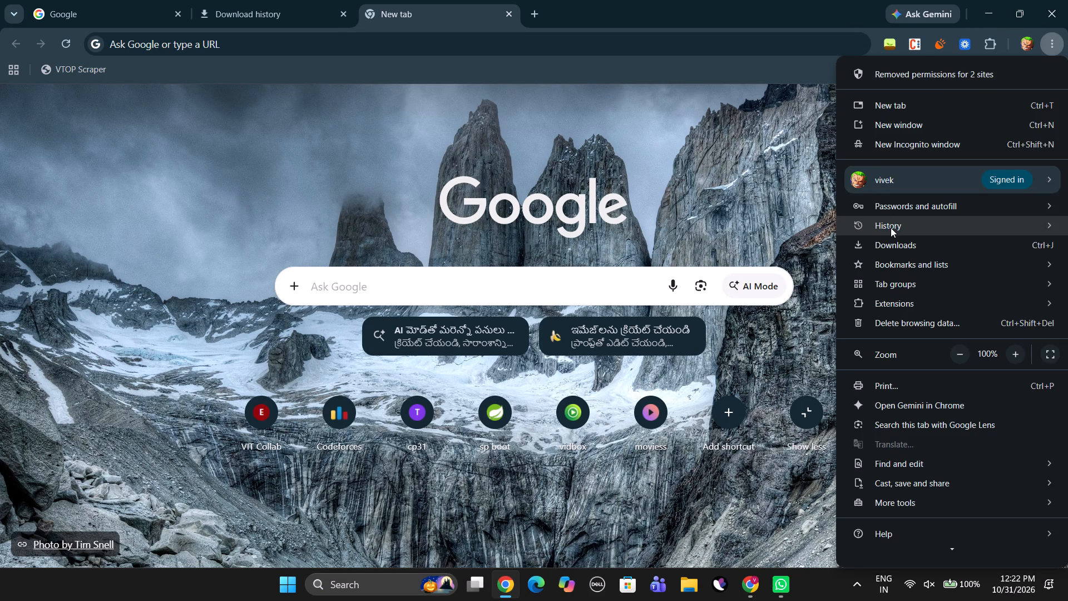
click(876, 251)
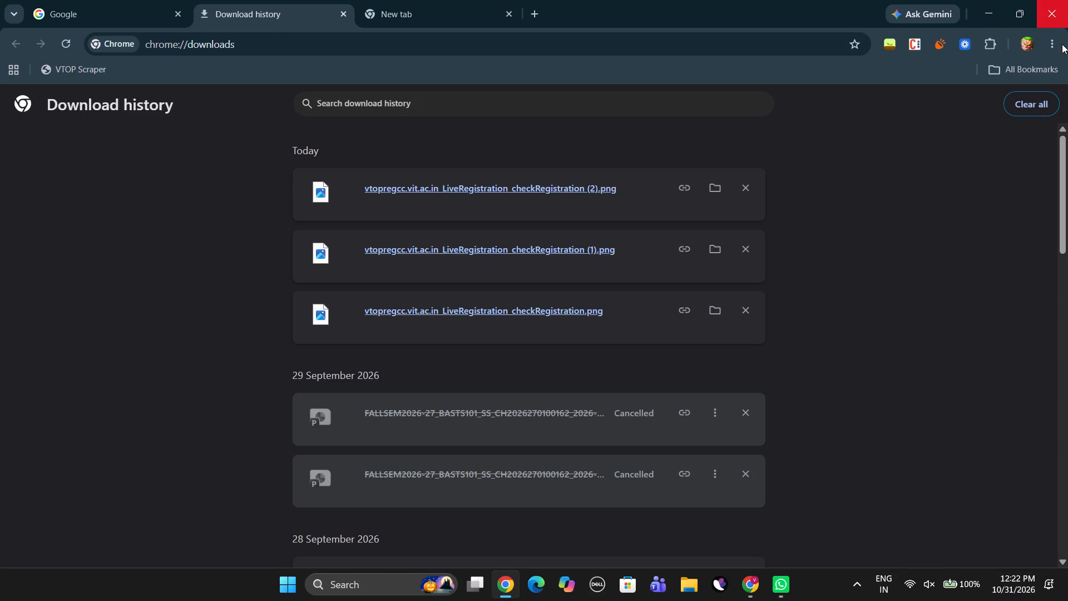
drag(1054, 53, 886, 223)
drag(886, 223, 774, 224)
click(774, 224)
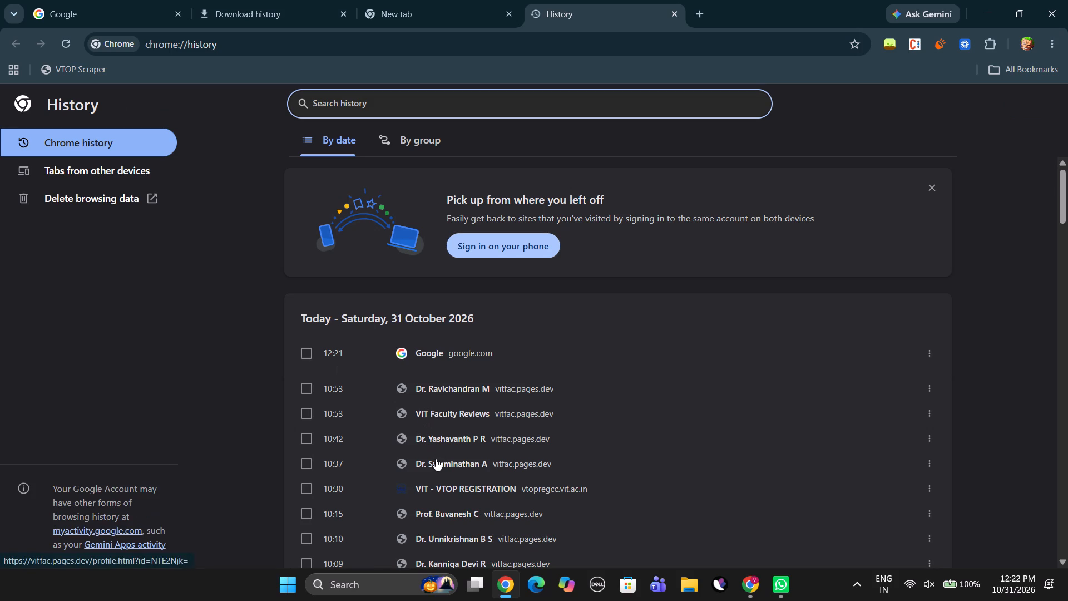
scroll(436, 460, down, 3)
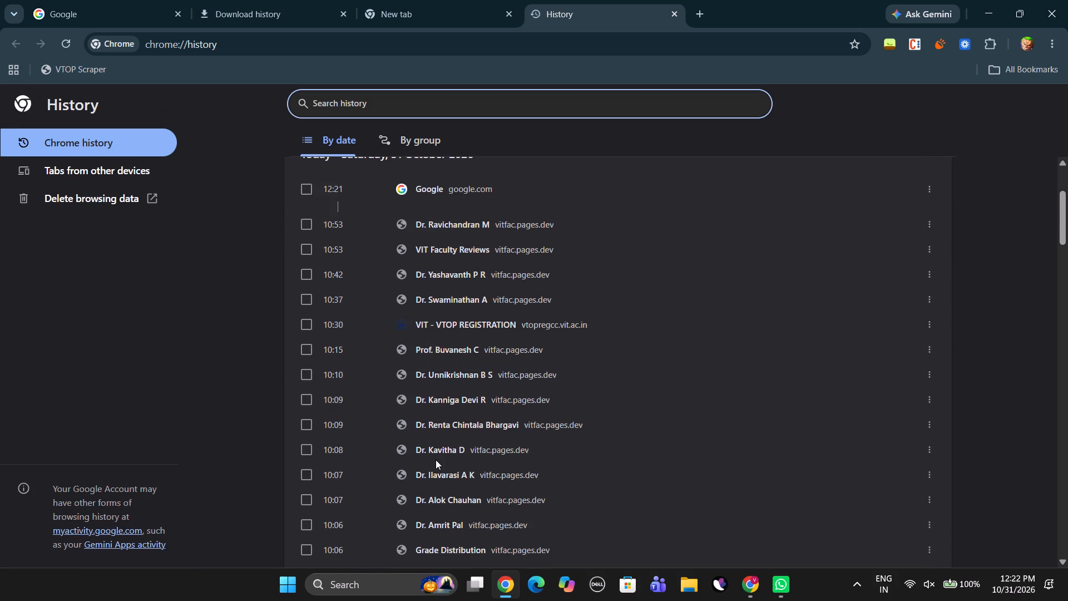
scroll(436, 460, down, 3)
scroll(436, 460, up, 2)
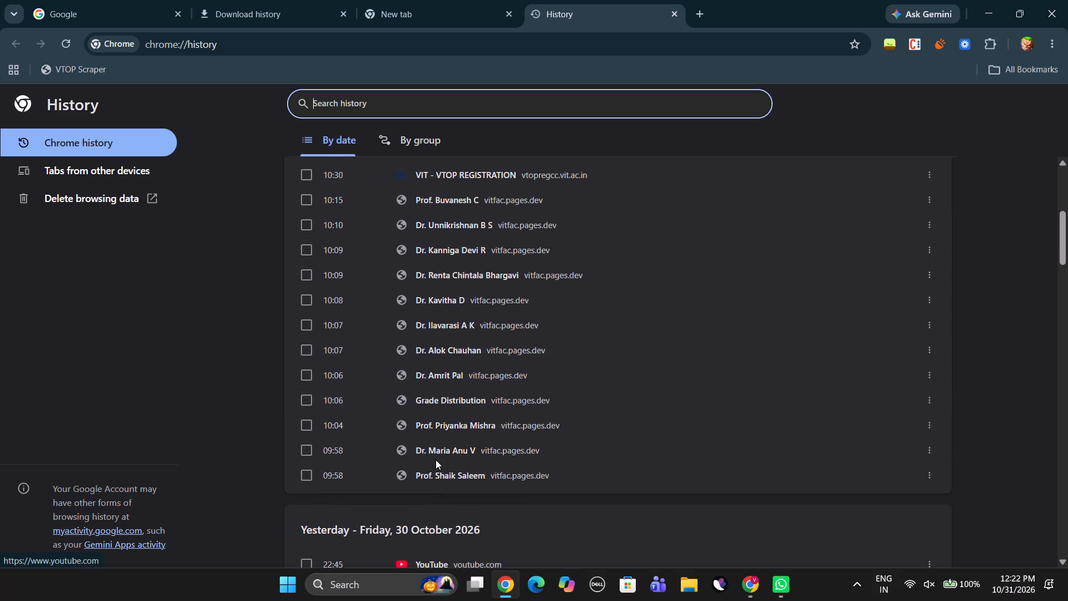
scroll(436, 460, up, 3)
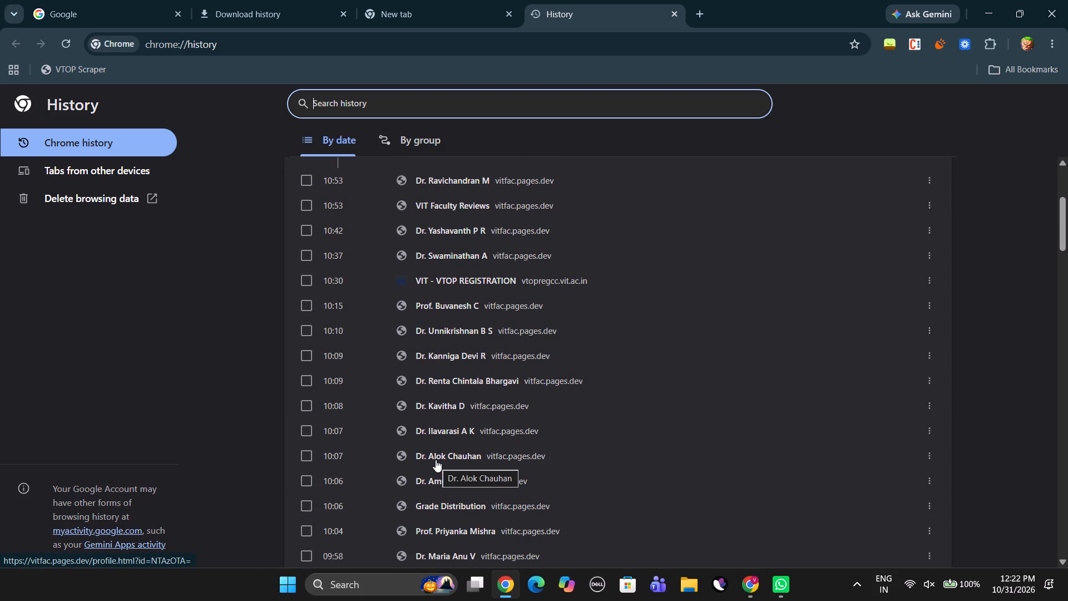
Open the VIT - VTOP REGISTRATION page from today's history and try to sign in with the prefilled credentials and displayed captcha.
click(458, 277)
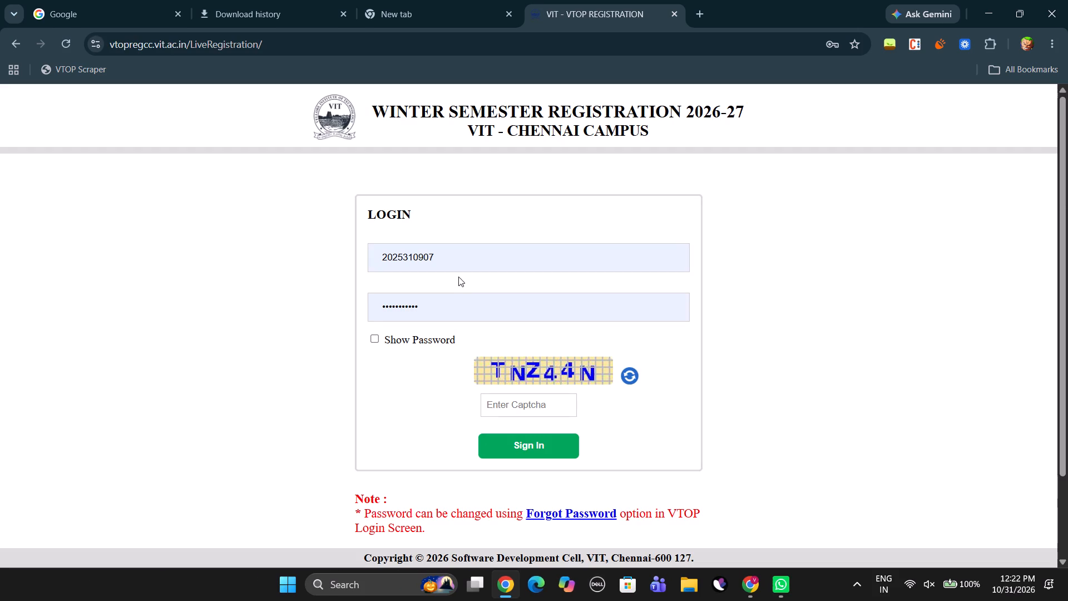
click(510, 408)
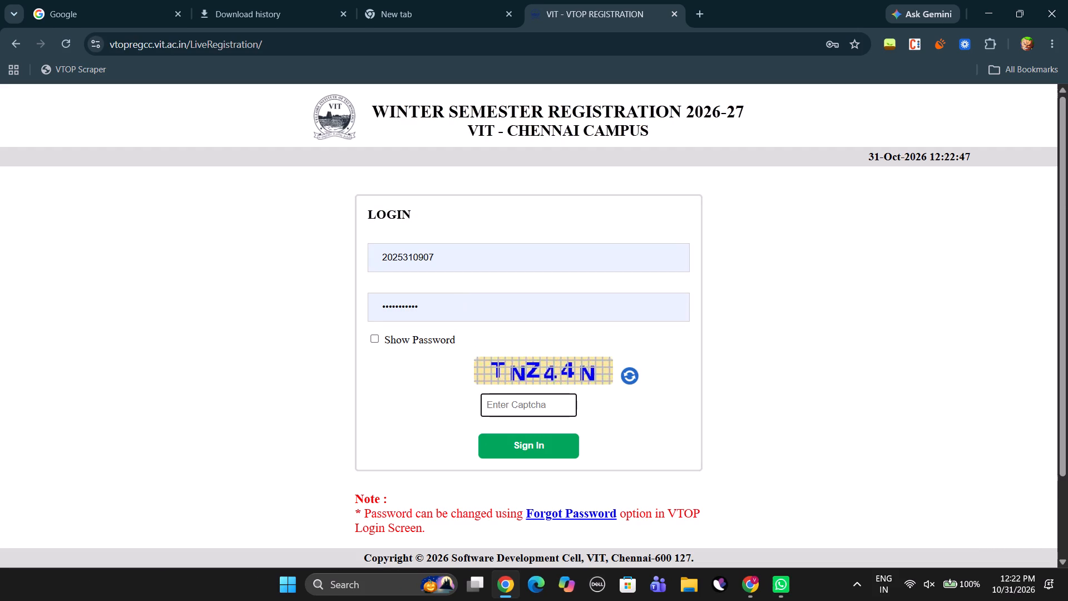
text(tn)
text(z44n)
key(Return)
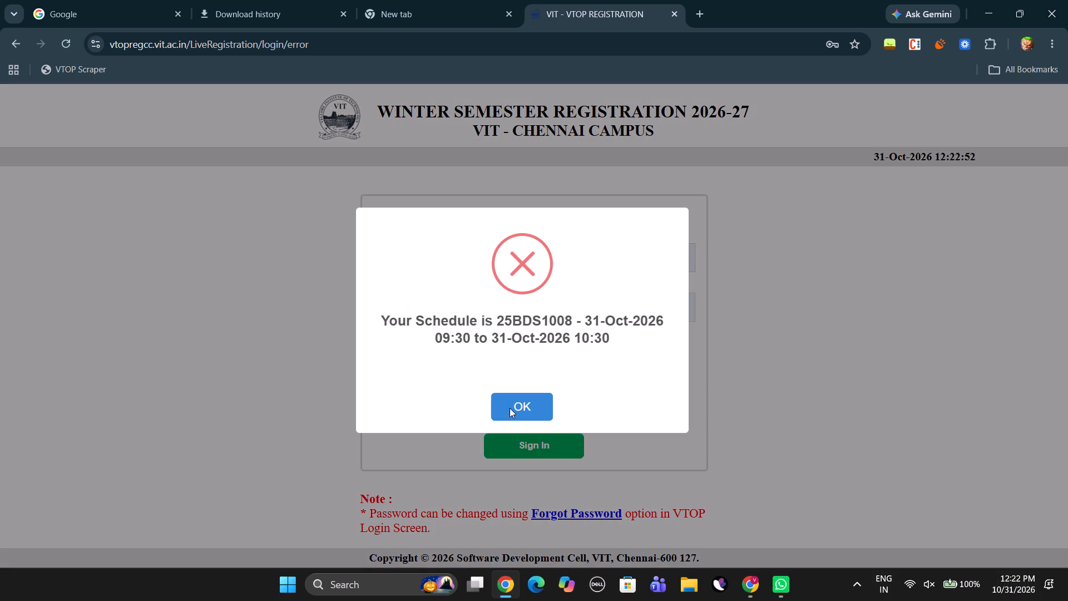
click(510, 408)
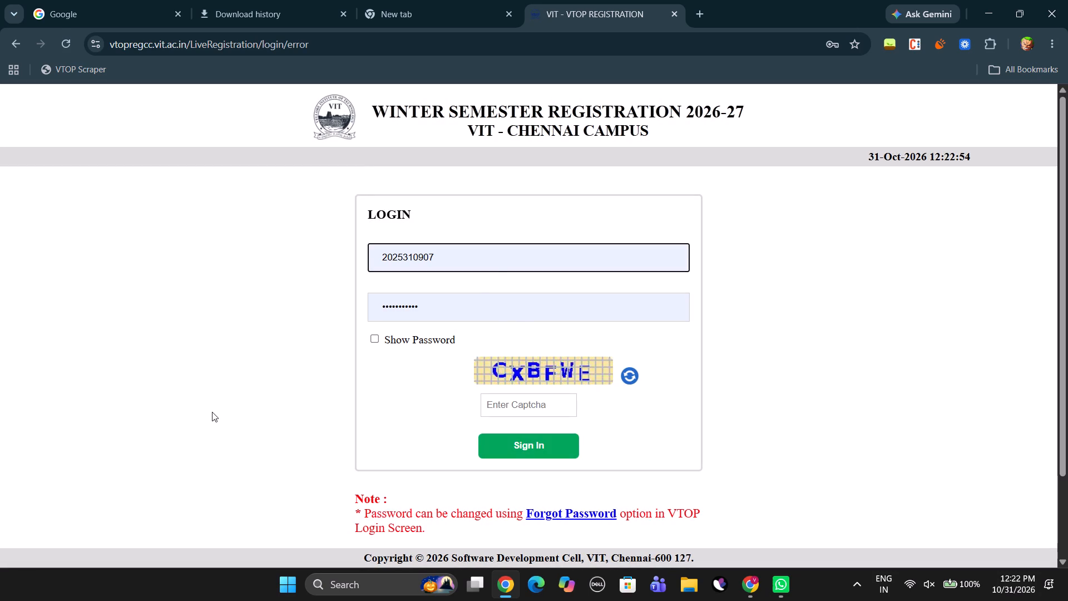
Minimise the VTOP registration window to return to the other profile's browsing history.
scroll(212, 412, down, 4)
scroll(308, 413, up, 7)
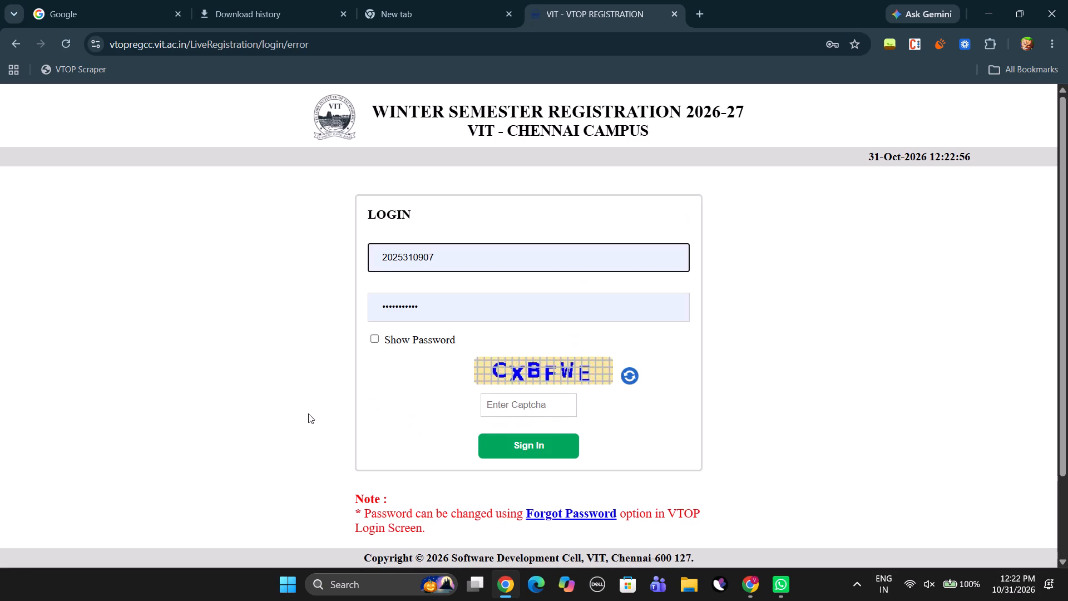
click(478, 0)
click(623, 4)
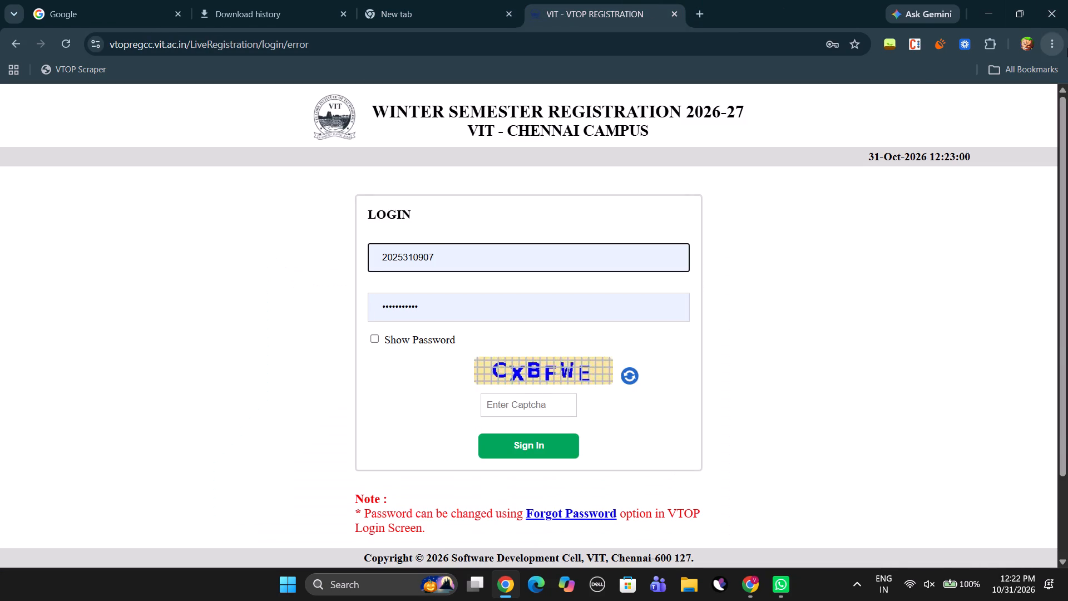
click(1067, 48)
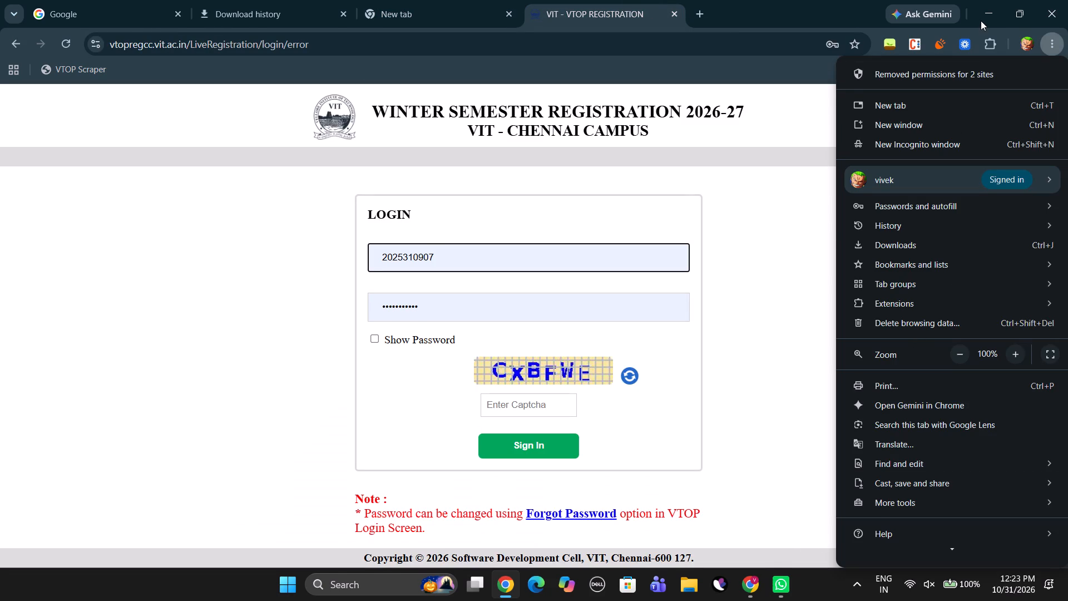
click(981, 21)
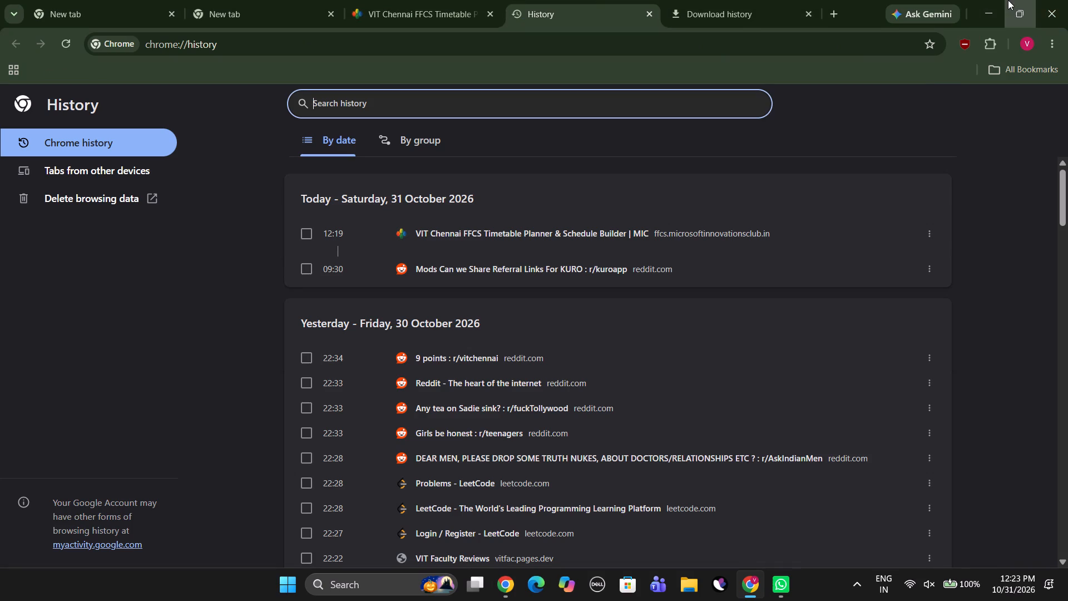
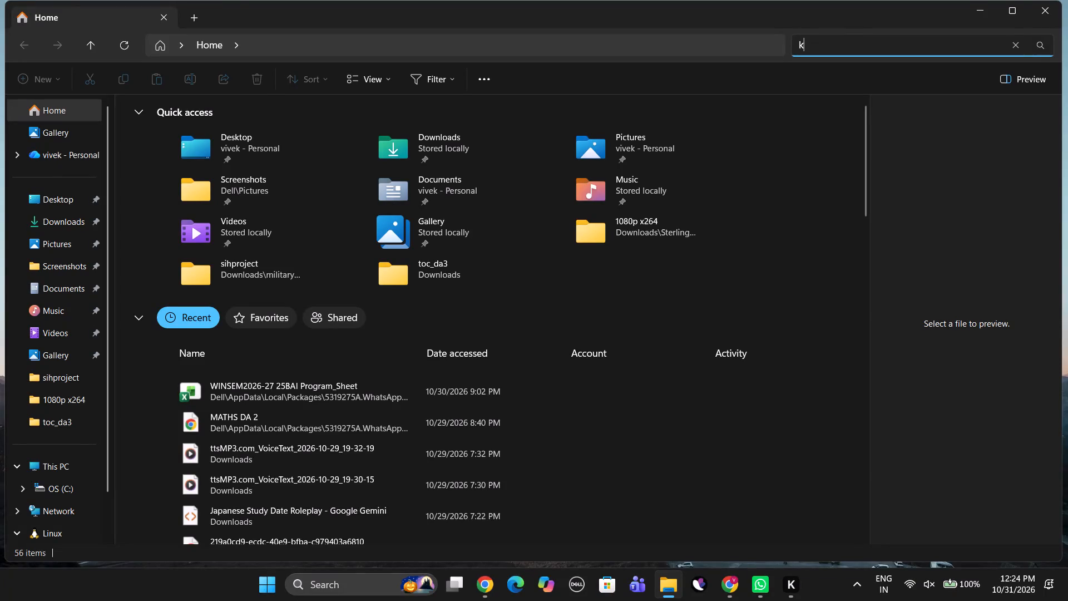
Search the File Explorer Home location for "kuro" and open the Kuro desktop shortcut.
key(BackSpace)
text(uro)
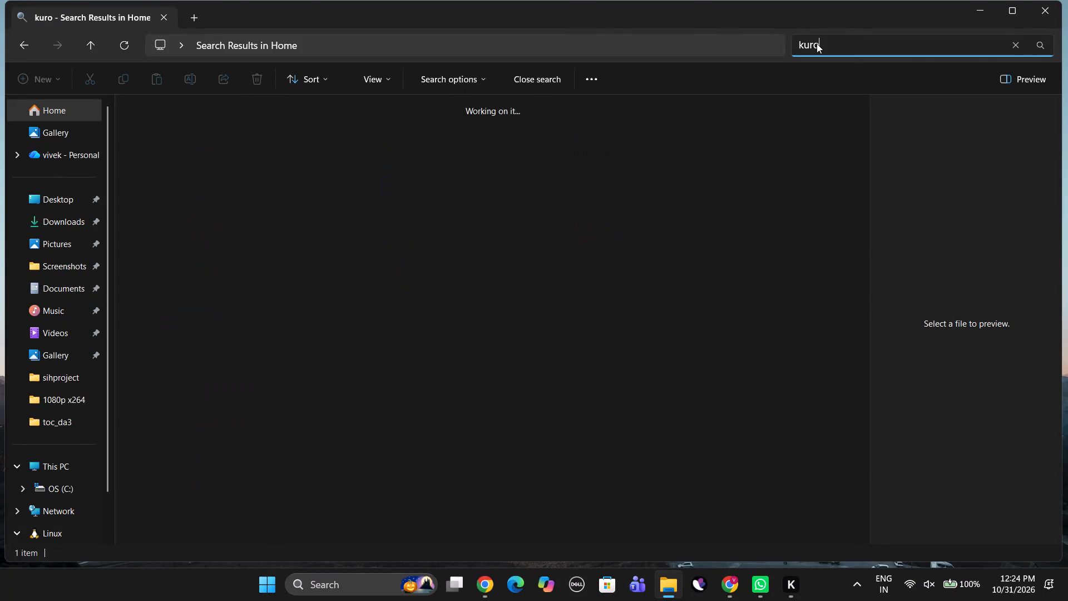
scroll(323, 219, up, 3)
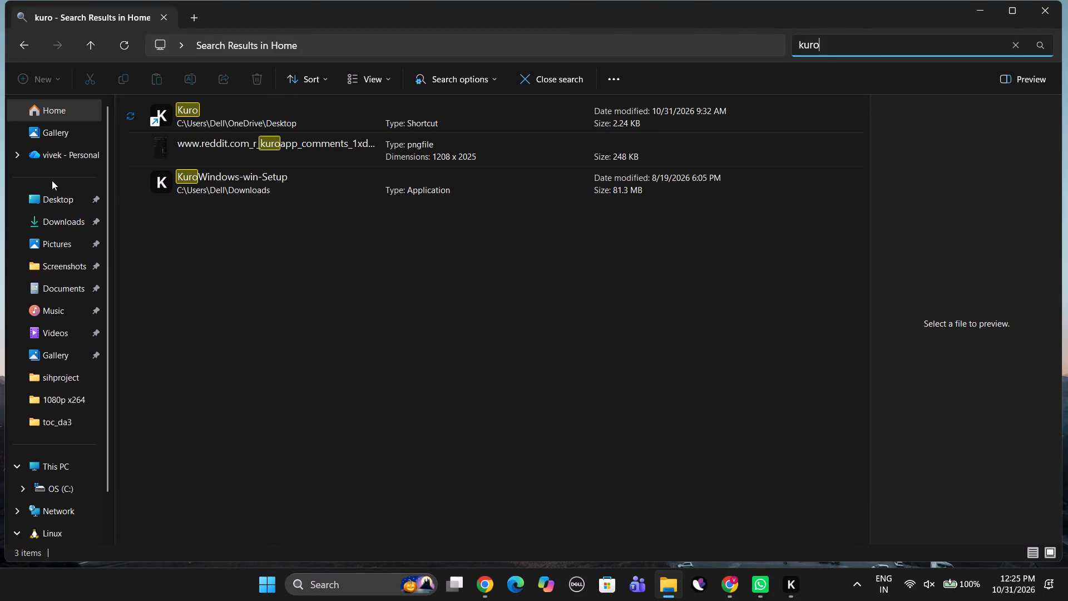
double_click(265, 116)
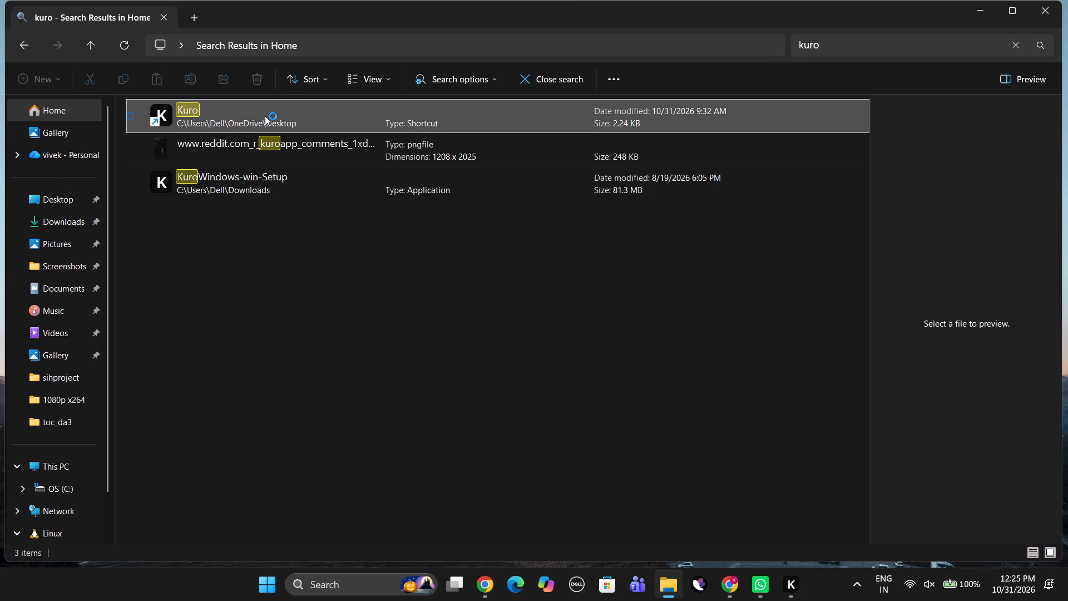
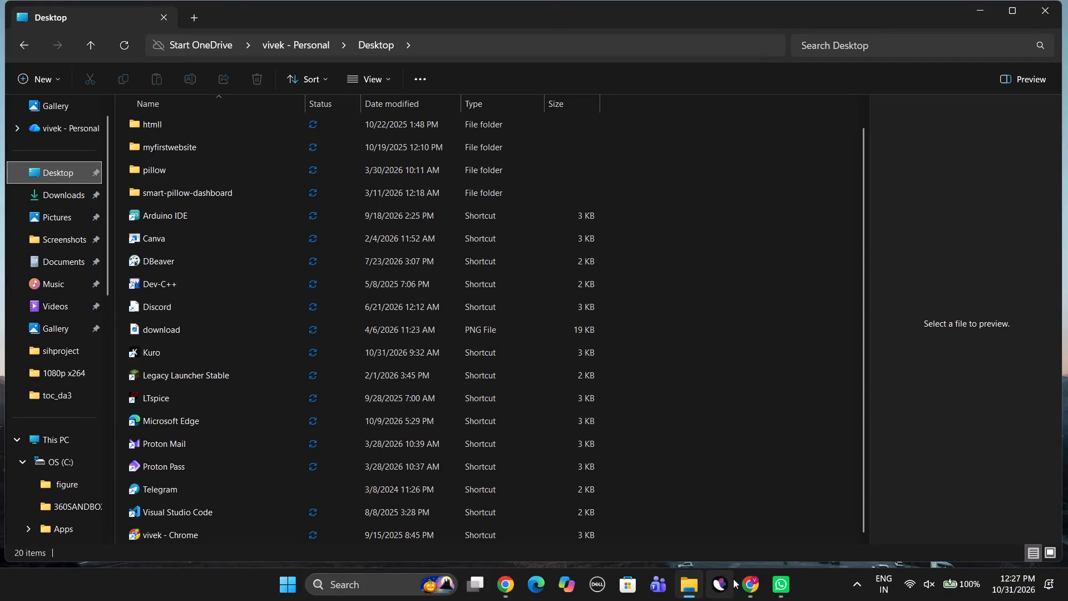
Switch to the Chrome window showing browsing history, maximize it, and bring up the VIT Chennai FFCS timetable planner page.
click(756, 584)
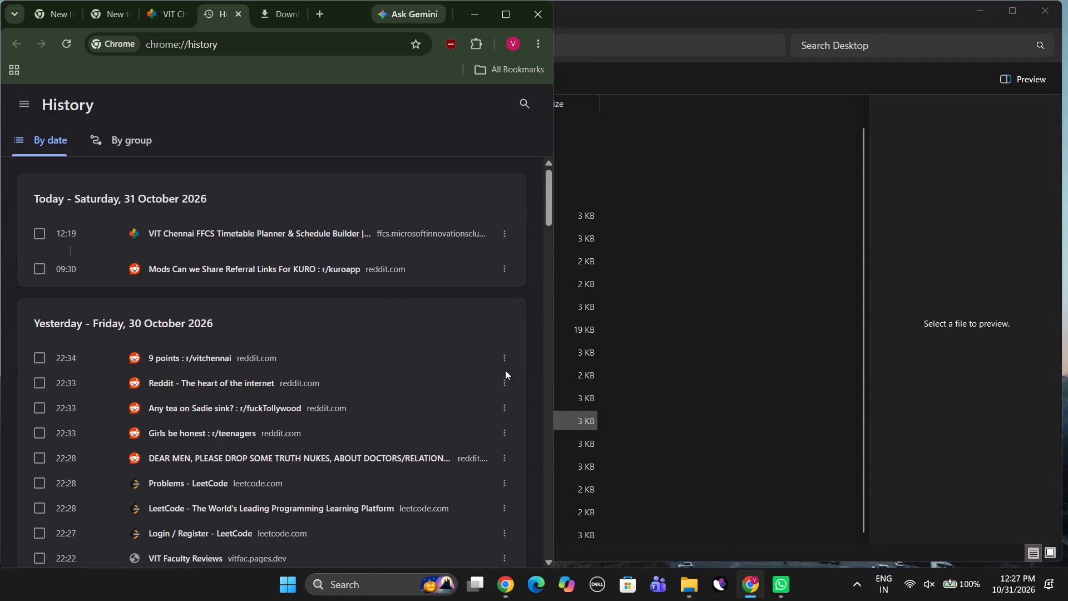
click(518, 14)
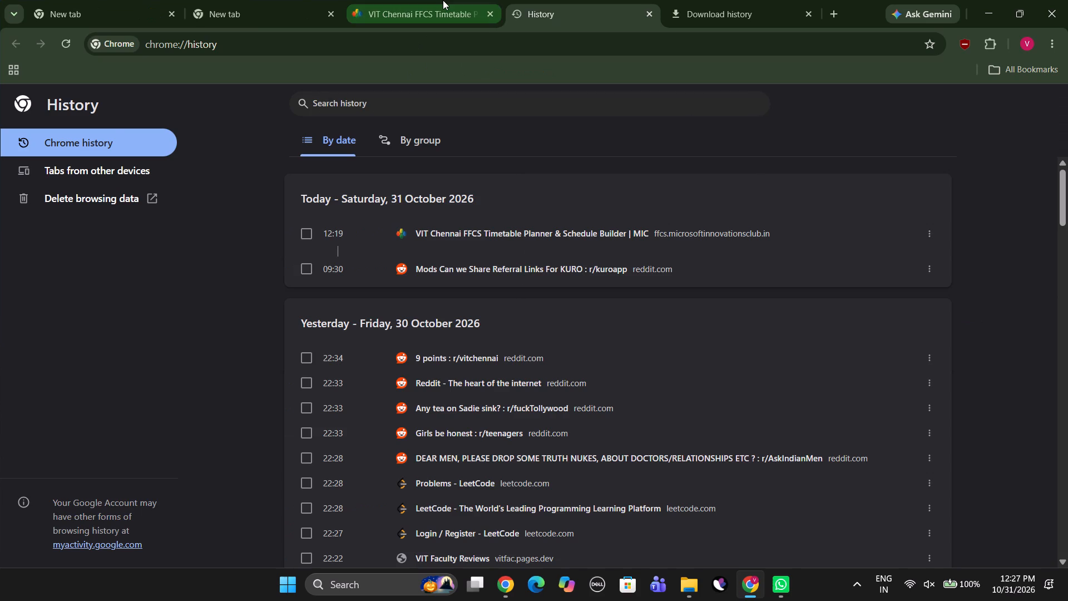
click(443, 0)
Examine the faculty and slot options offered for BACSE205 Fundamentals of Artificial Intelligence and Machine Learning.
scroll(426, 450, up, 5)
scroll(179, 333, down, 6)
scroll(112, 295, up, 5)
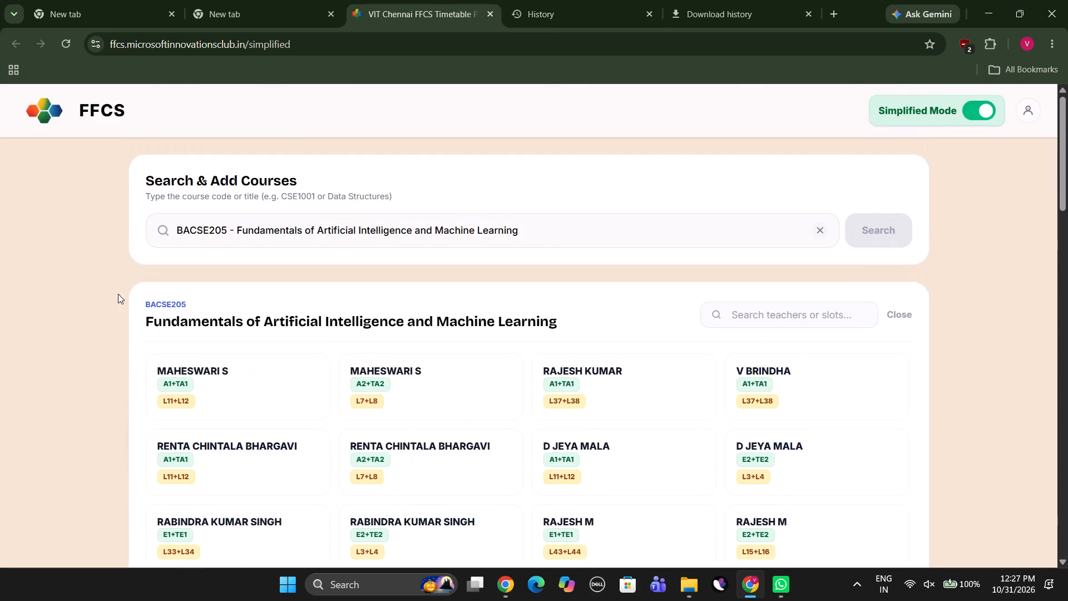
click(624, 274)
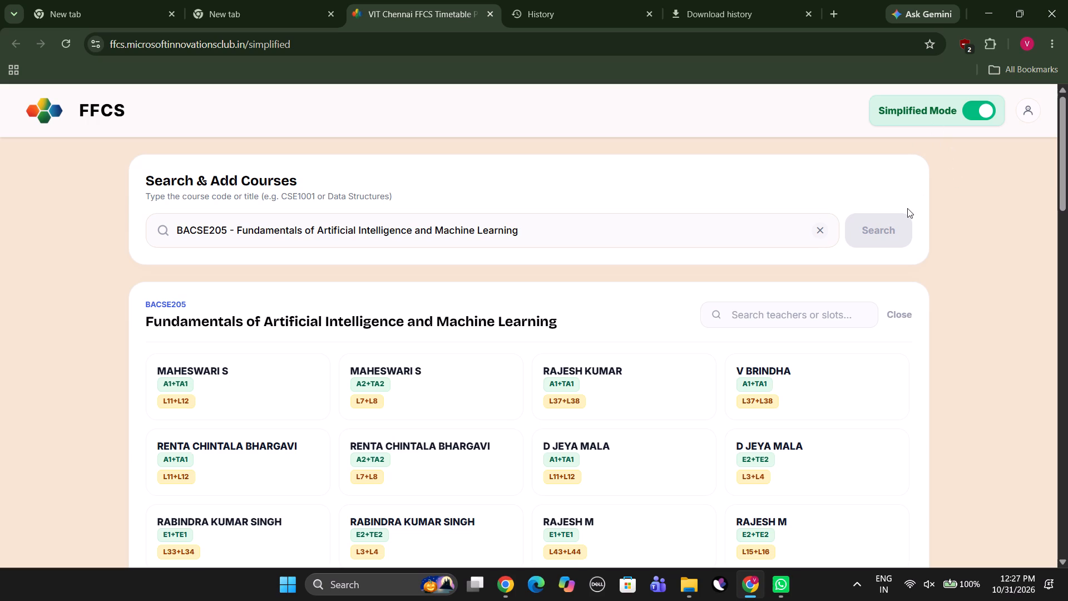
click(894, 237)
scroll(733, 220, down, 1)
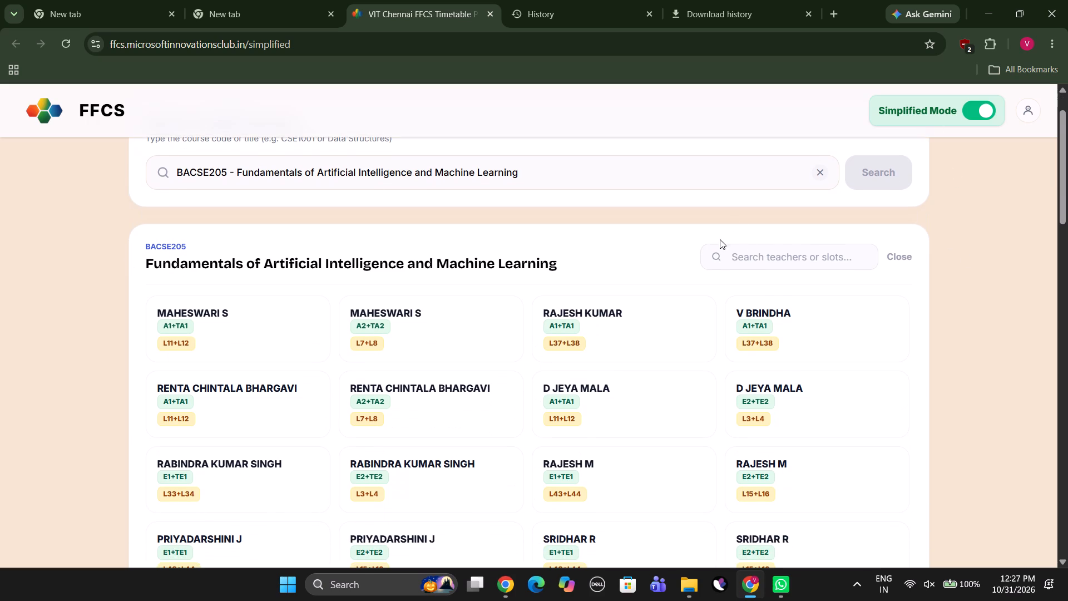
scroll(447, 265, down, 1)
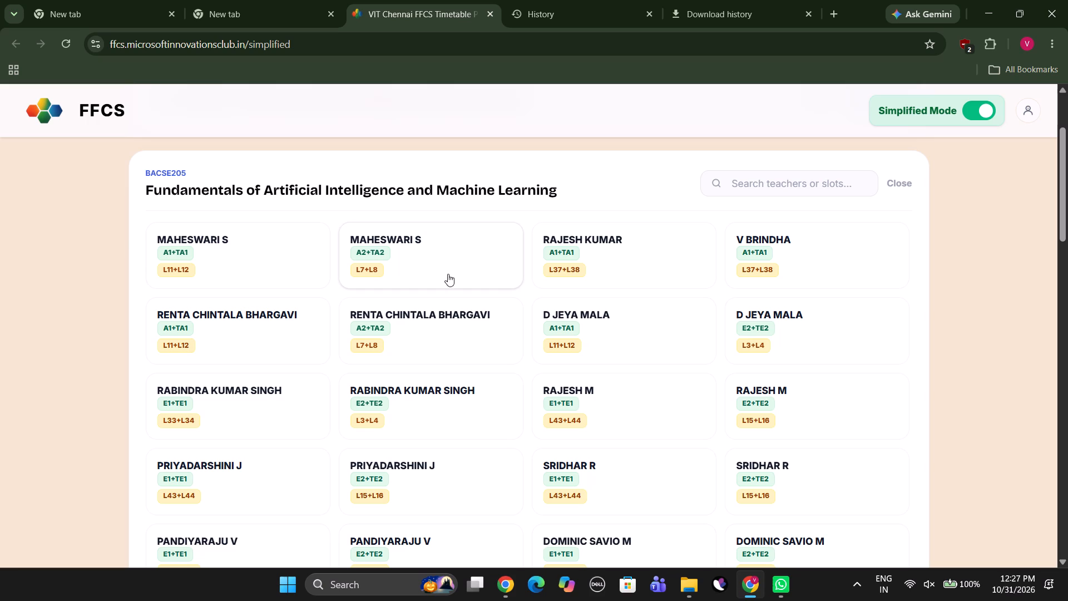
scroll(391, 368, down, 1)
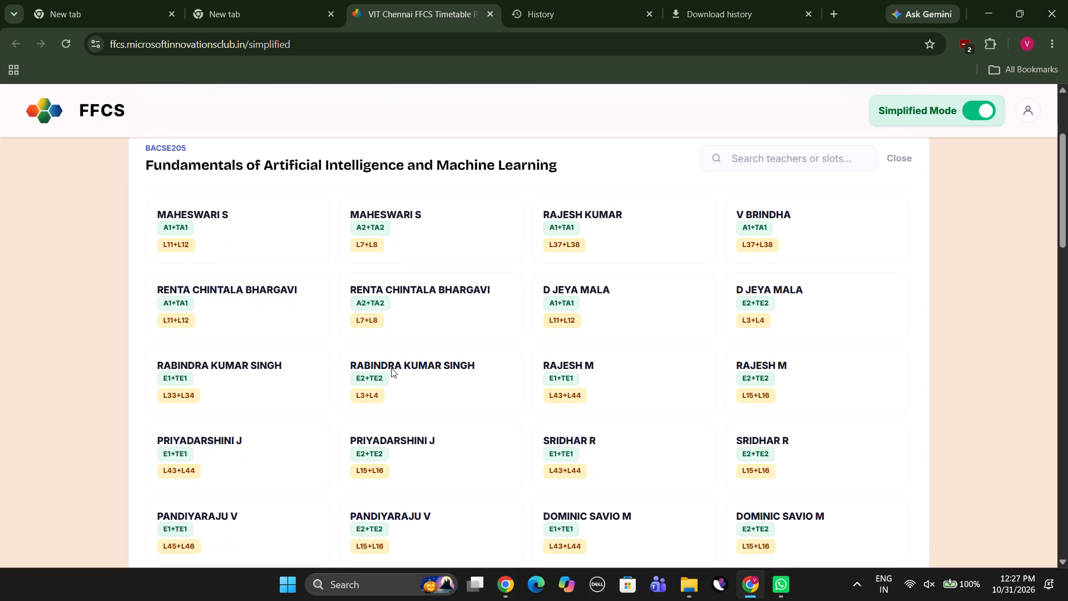
scroll(391, 368, down, 1)
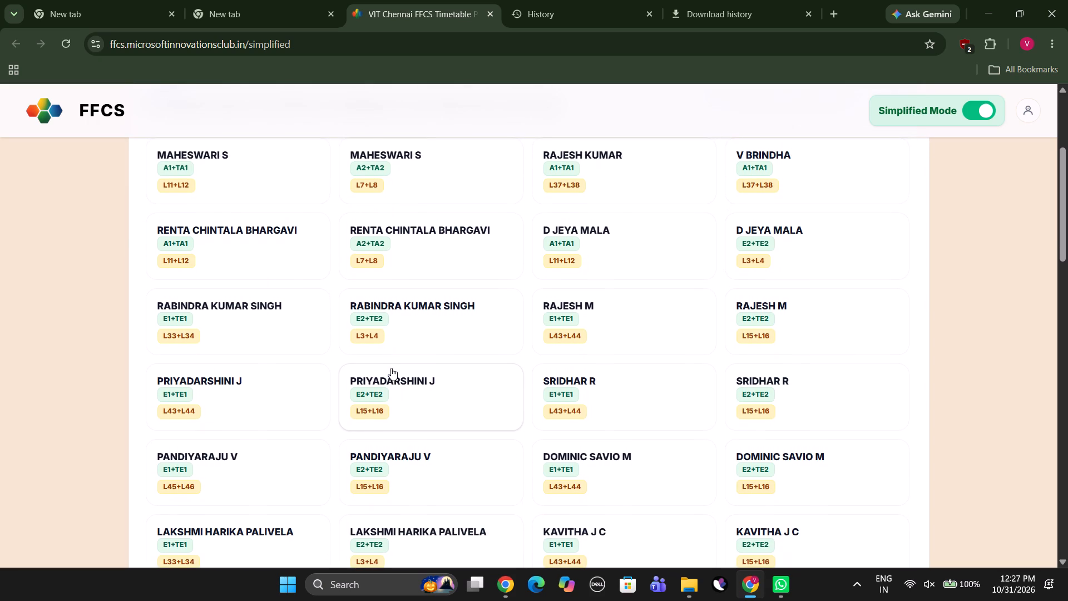
scroll(391, 368, up, 1)
scroll(729, 302, down, 2)
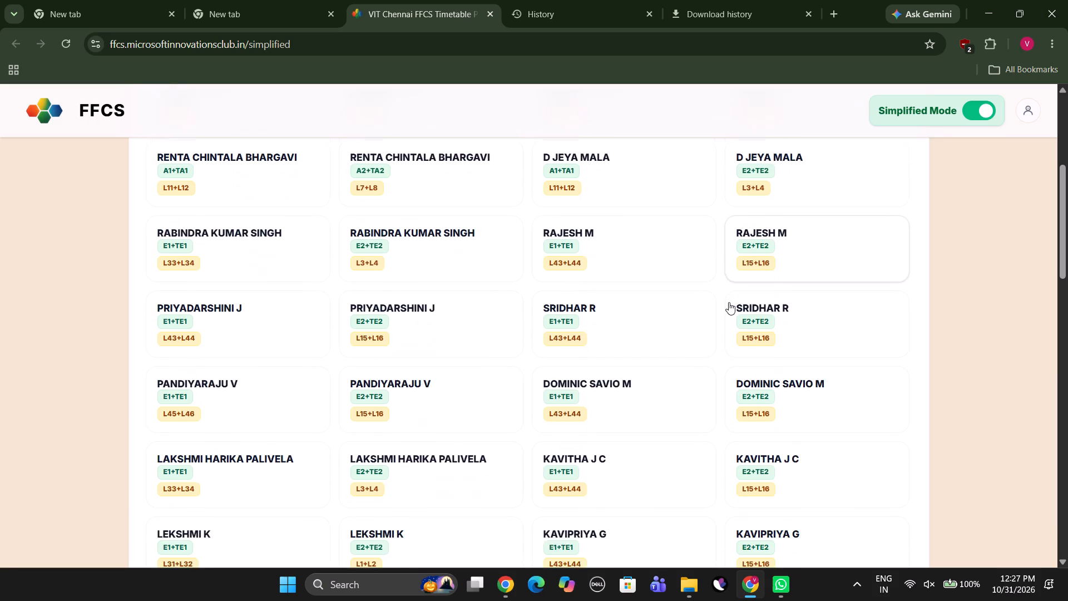
scroll(729, 302, down, 3)
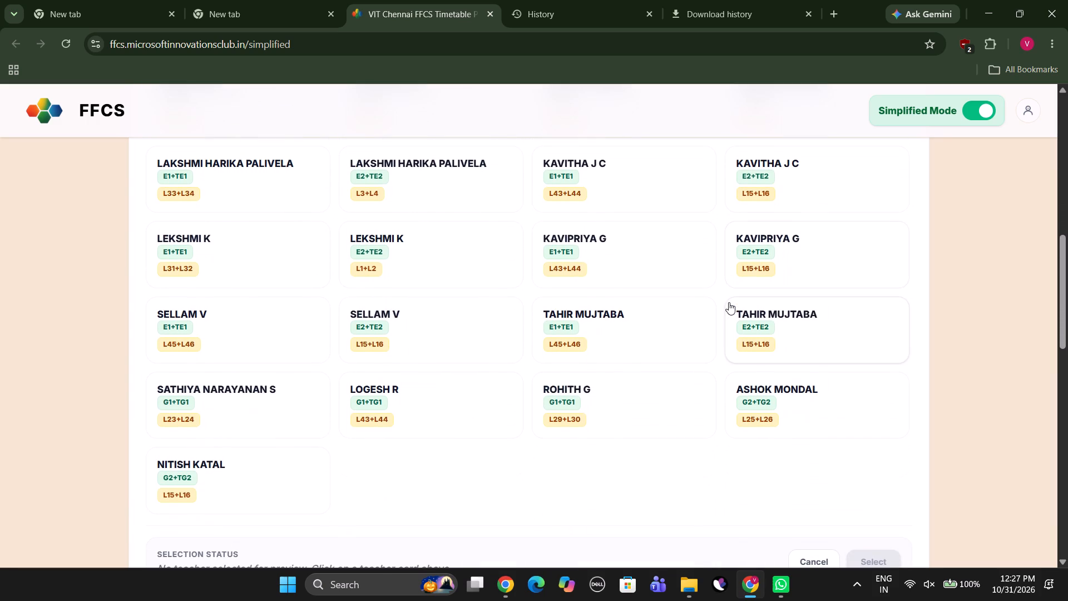
scroll(729, 302, up, 5)
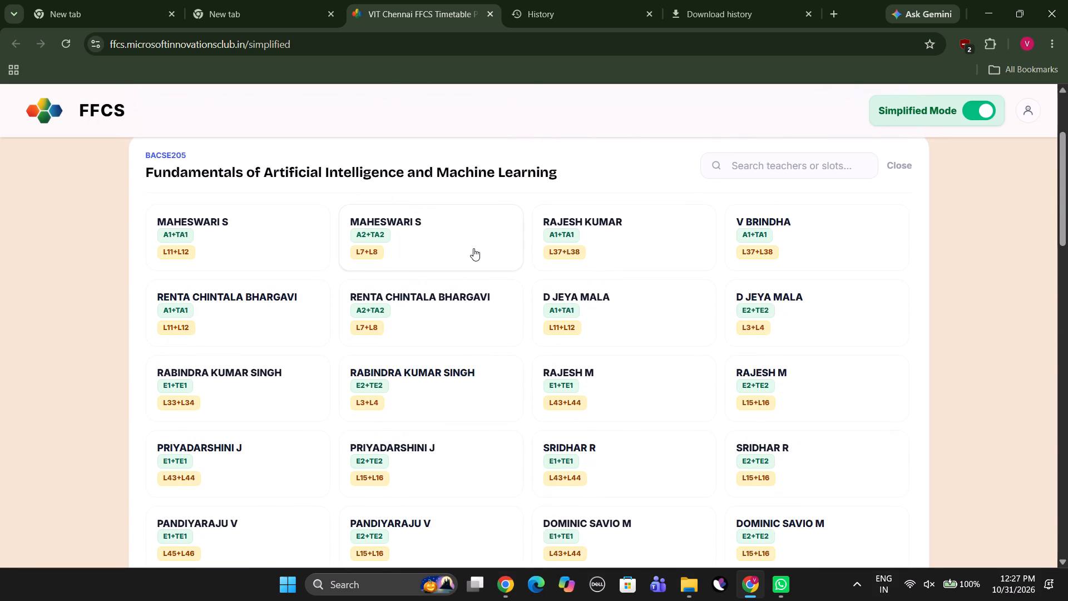
Add BACSE205 to the timetable with the first-listed faculty offering slots A2+TA2 and L7+L8, and check the timetable preview.
click(473, 248)
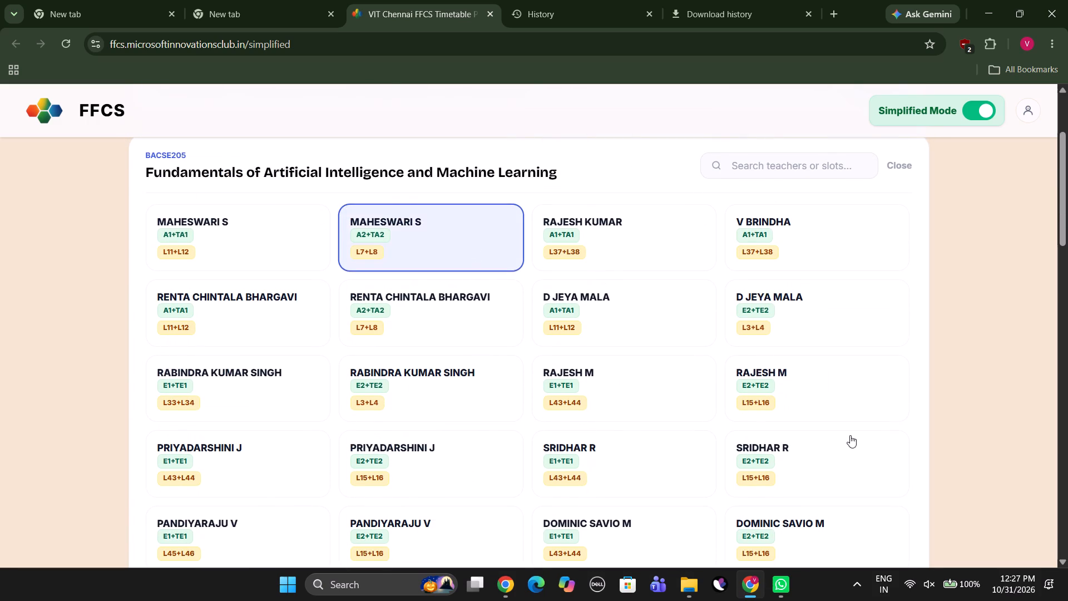
scroll(850, 435, down, 9)
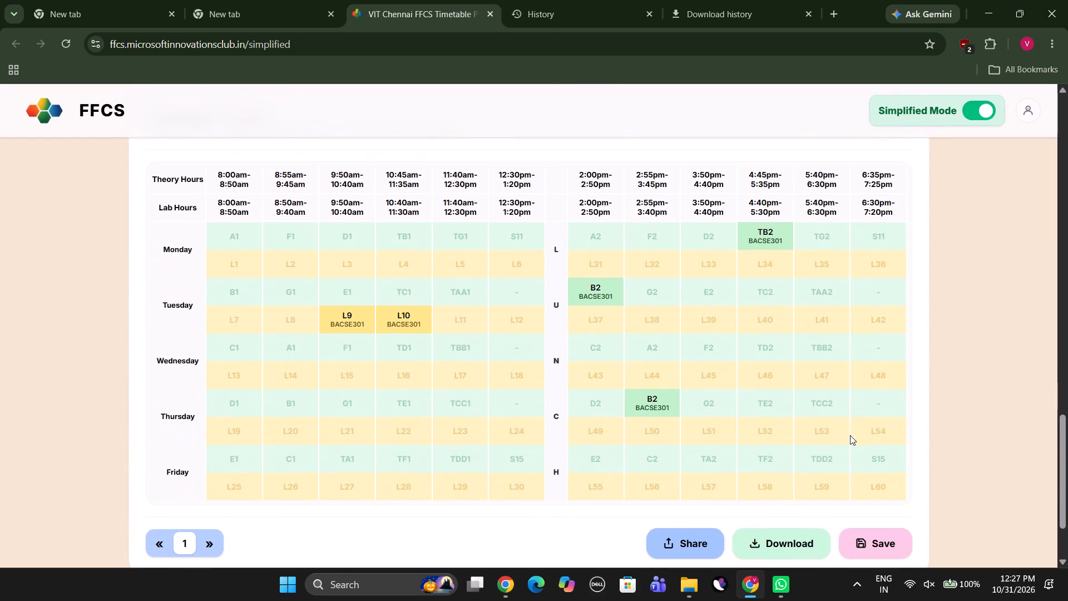
scroll(719, 387, down, 1)
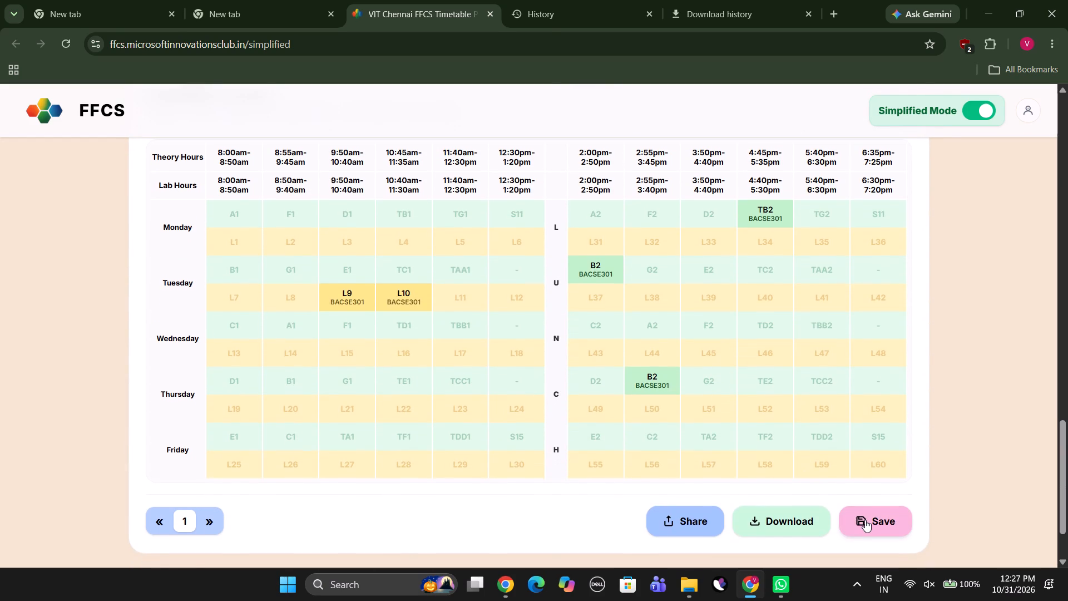
scroll(865, 520, up, 6)
click(879, 347)
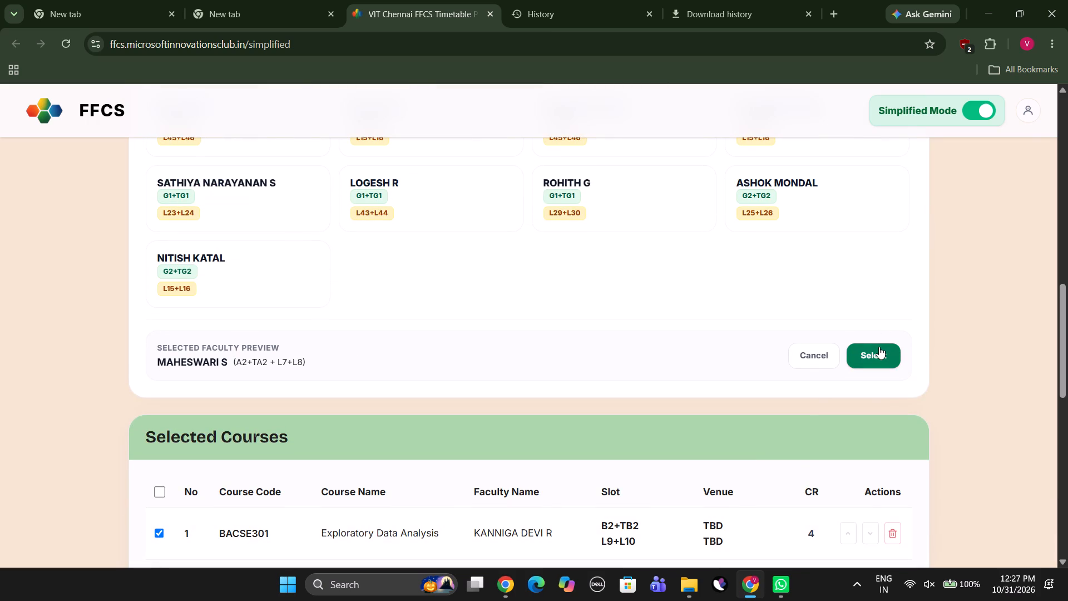
scroll(893, 422, down, 5)
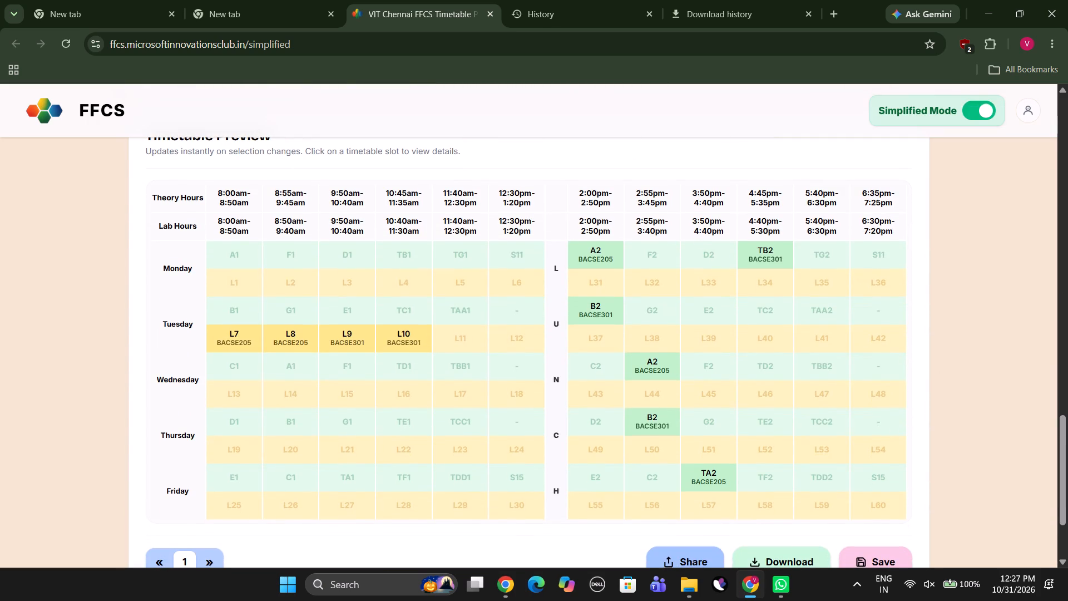
scroll(517, 199, up, 1)
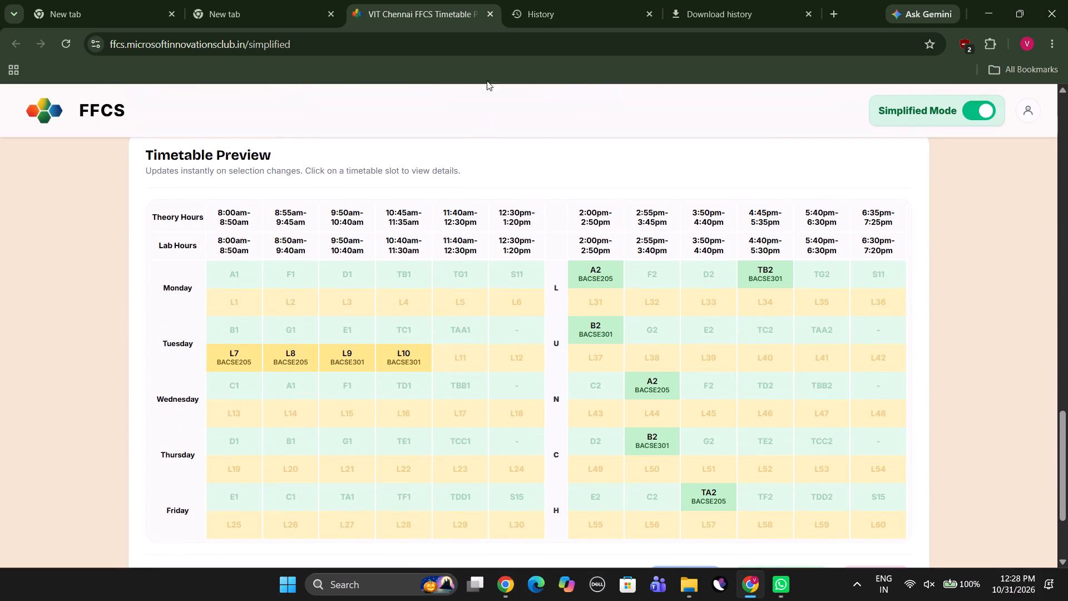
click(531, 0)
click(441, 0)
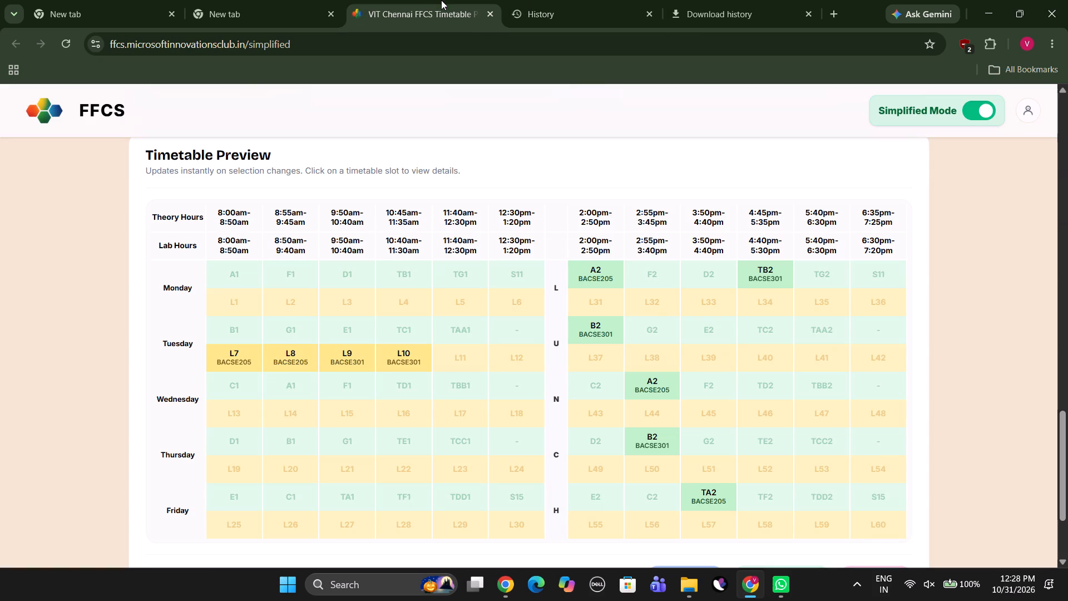
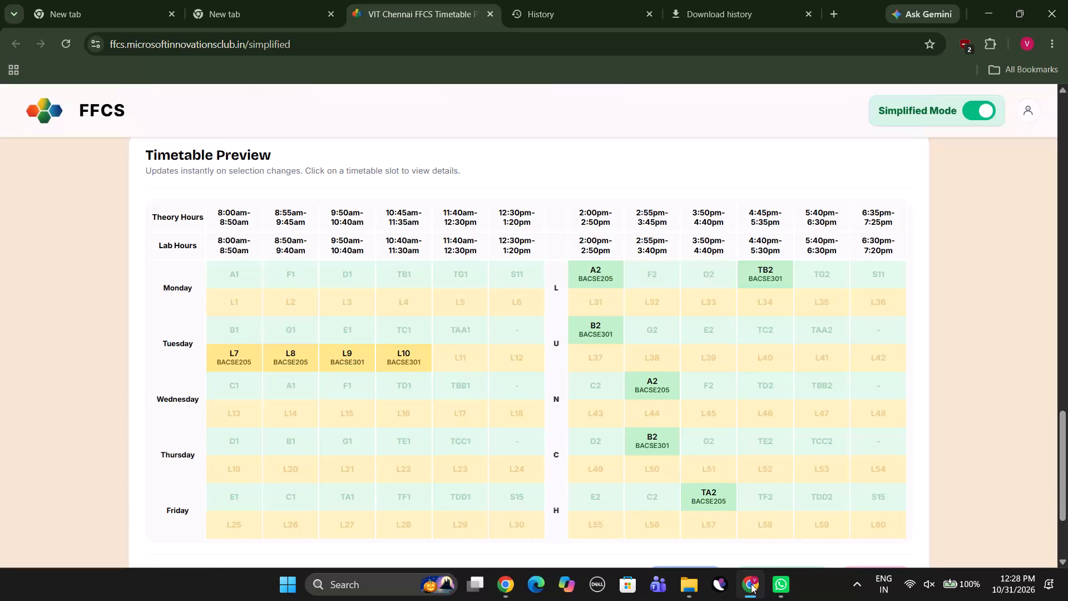
Search the planner for "software" and open the faculty and slot options of BACSE204 Software Engineering.
scroll(751, 584, up, 9)
scroll(290, 252, up, 7)
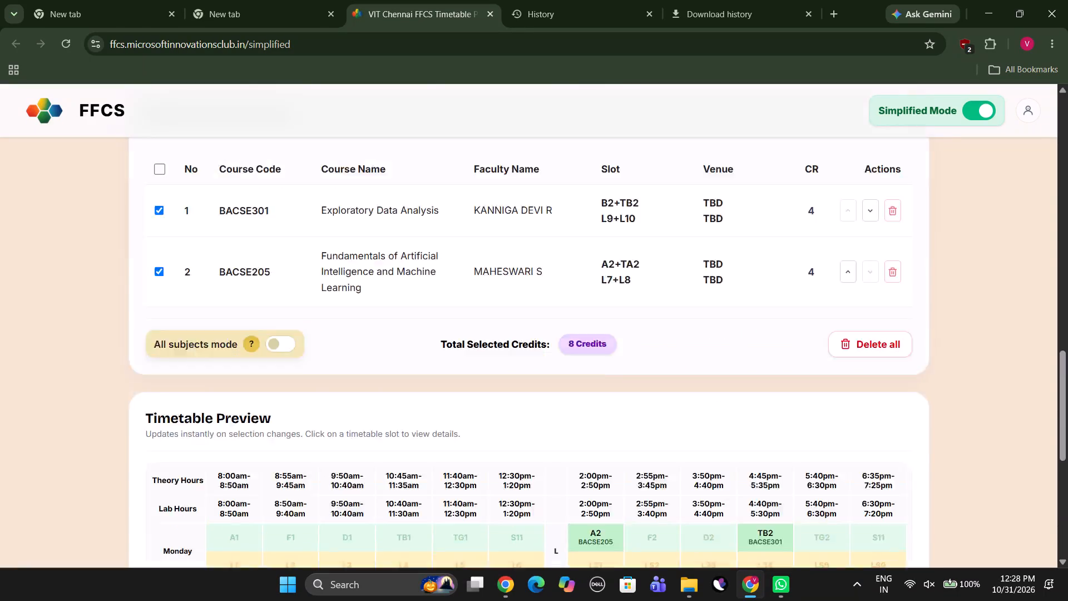
scroll(290, 252, up, 2)
scroll(463, 179, up, 2)
click(420, 233)
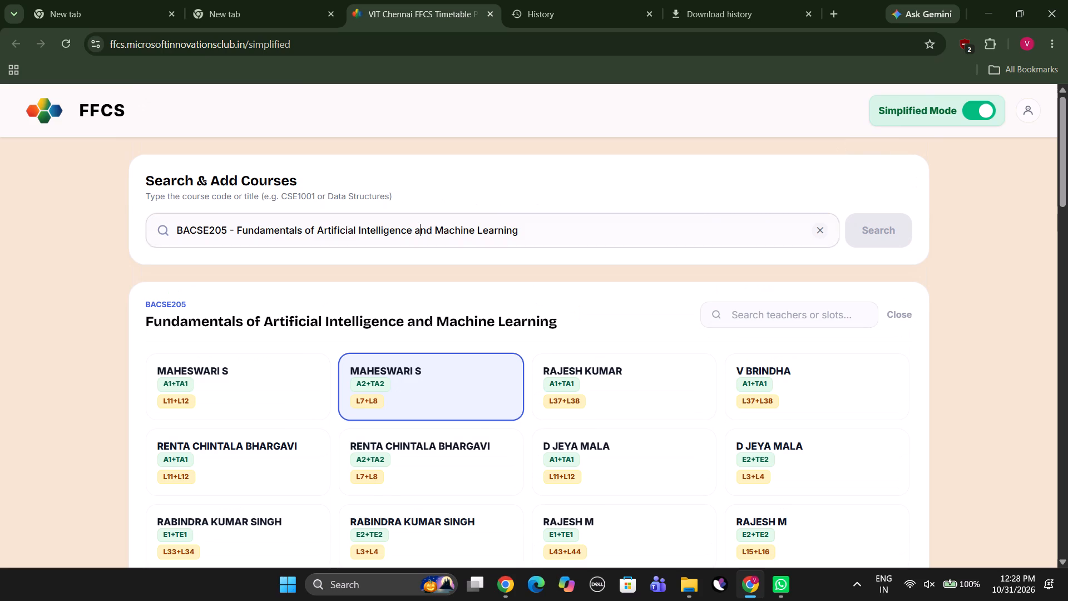
drag(541, 223, 67, 180)
key(BackSpace)
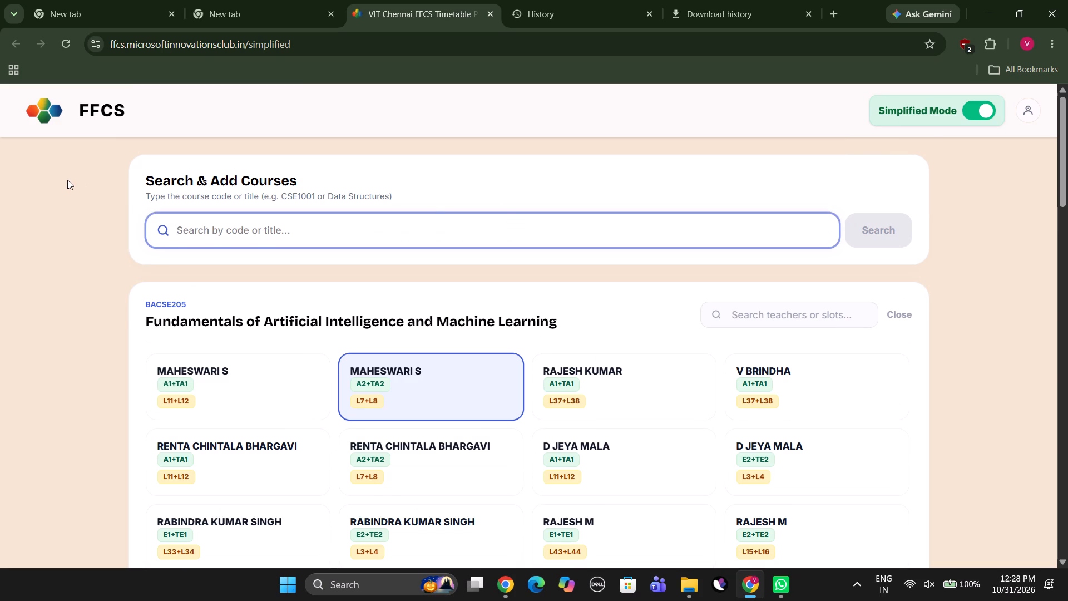
text(software)
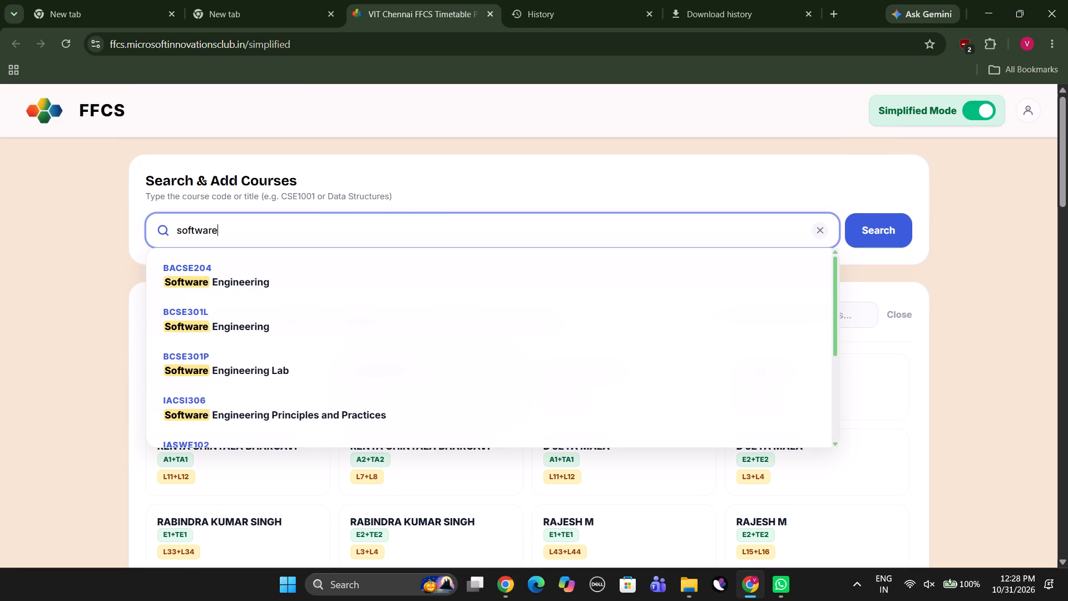
key(space)
click(319, 291)
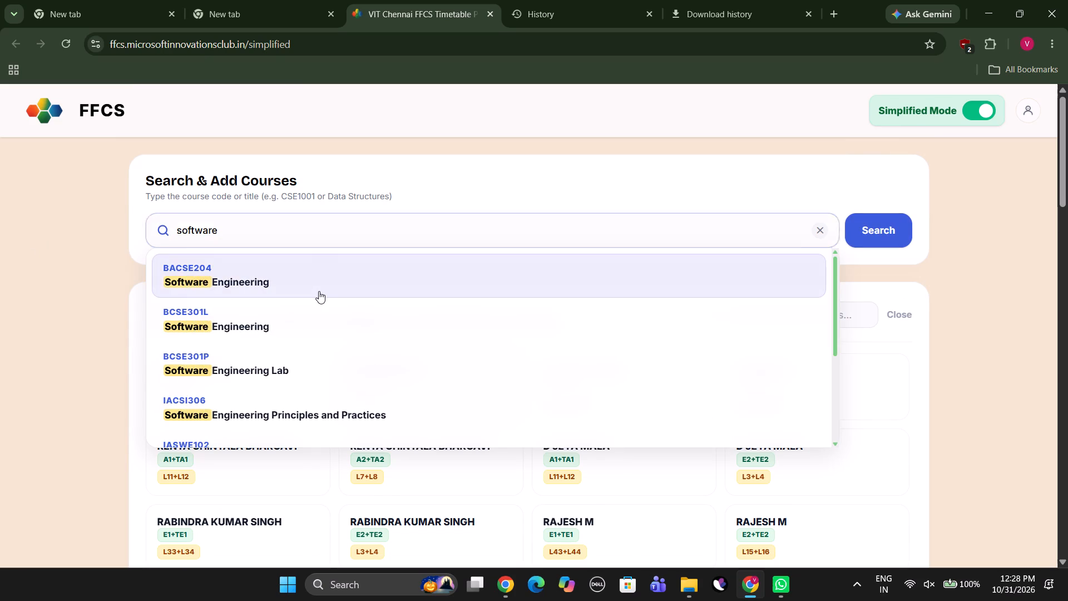
scroll(477, 318, down, 2)
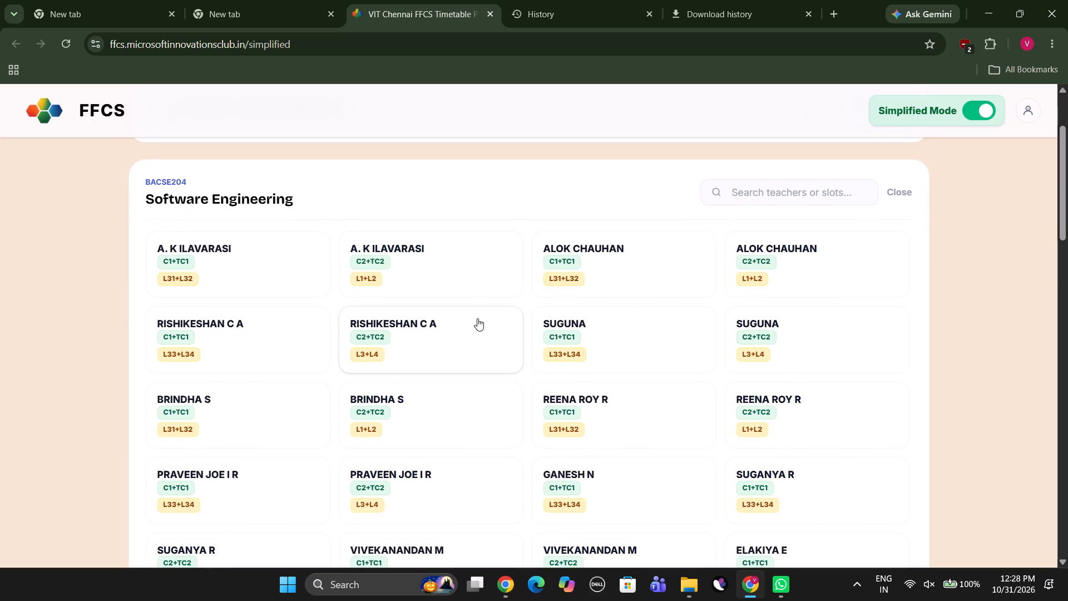
scroll(477, 318, down, 1)
scroll(477, 318, up, 2)
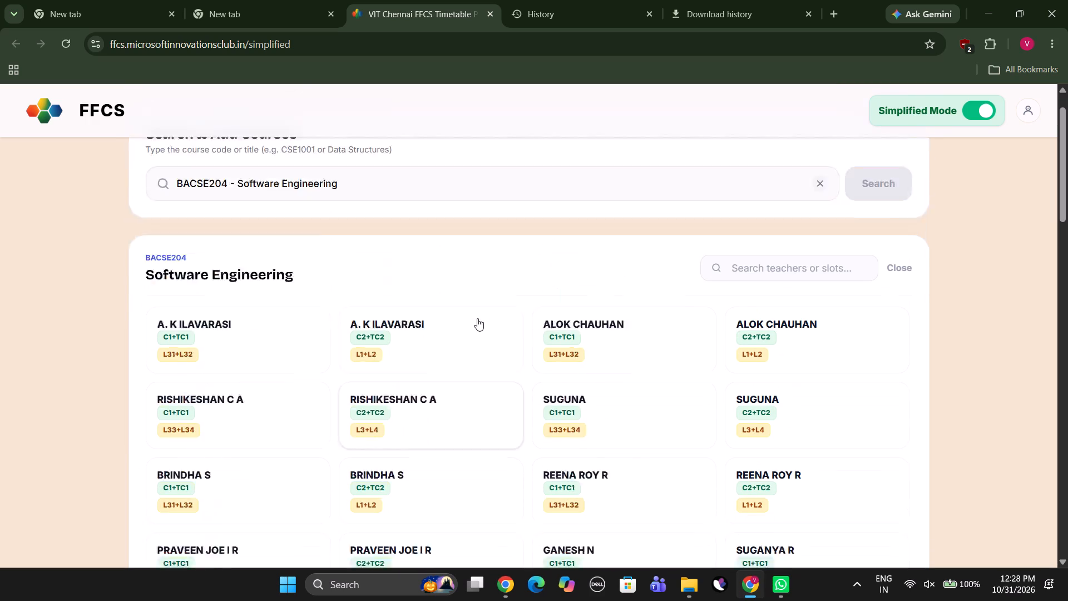
scroll(477, 318, up, 1)
Check BACSE204's slots and faculty in the downloaded registration screenshot ending in checkRegistration (1).png, and return to the FFCS planner.
click(512, 591)
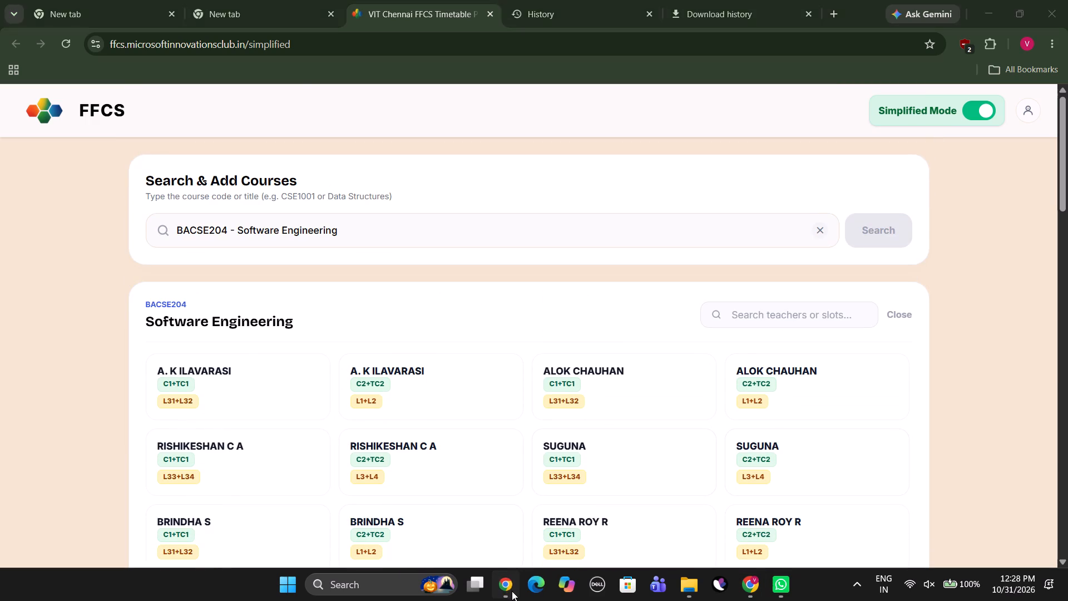
click(322, 0)
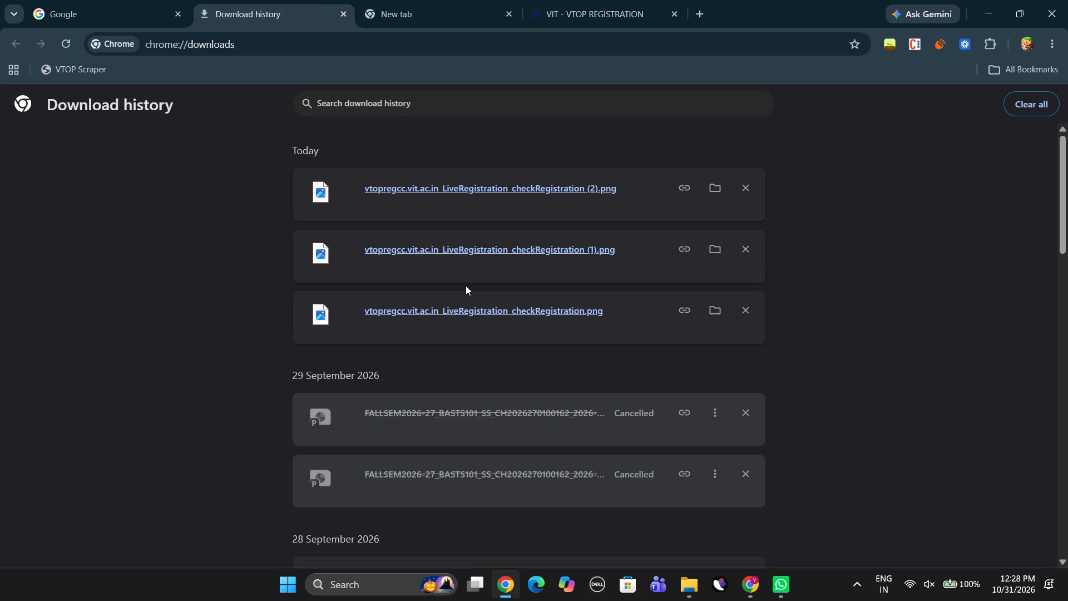
click(417, 247)
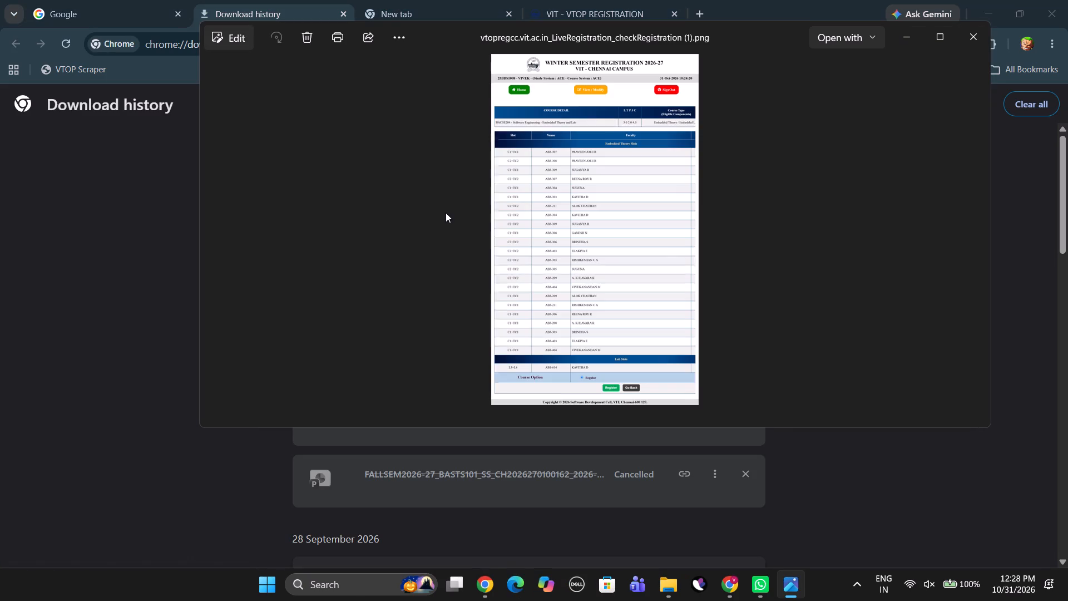
ctrl+scroll(499, 153, up, 8)
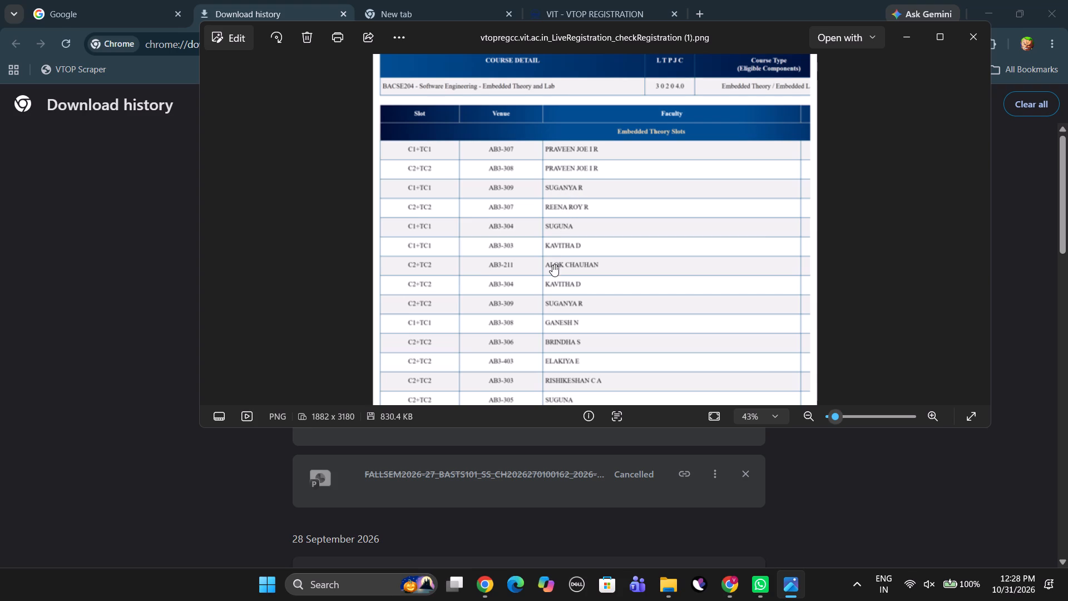
click(577, 145)
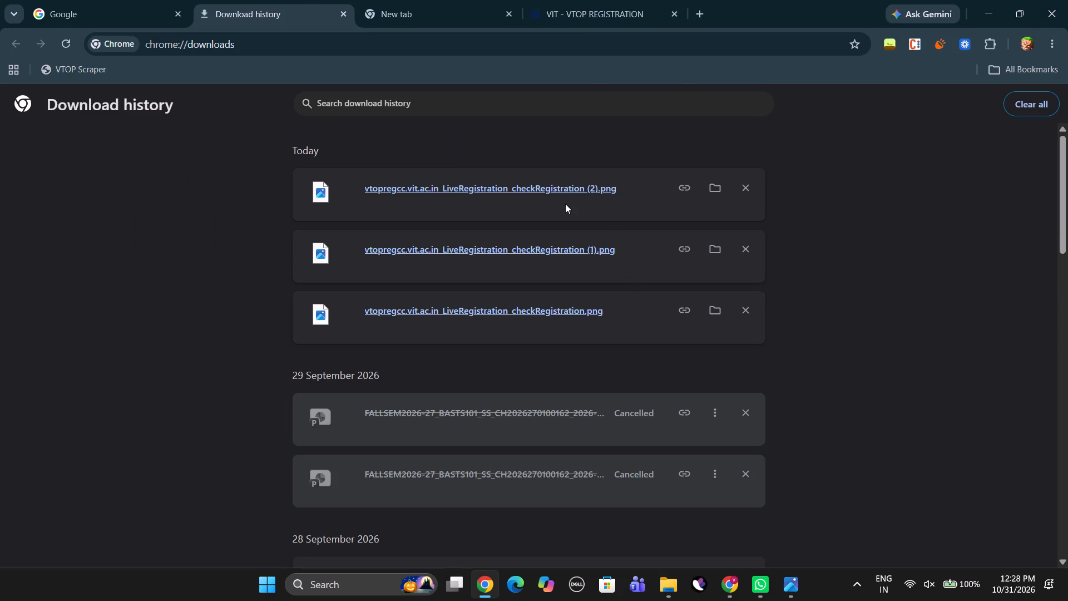
click(1066, 0)
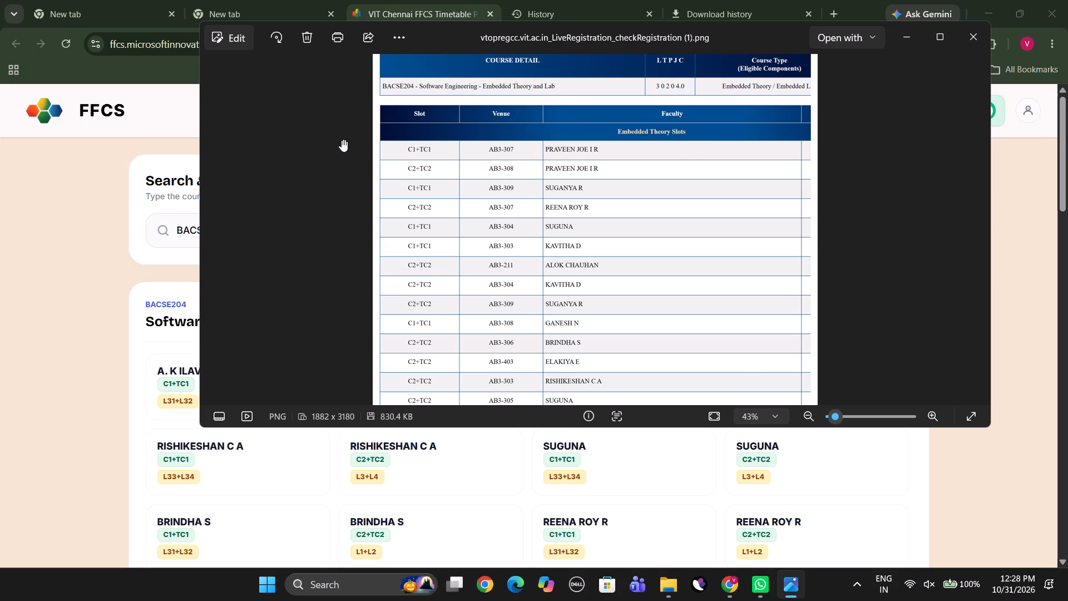
click(69, 214)
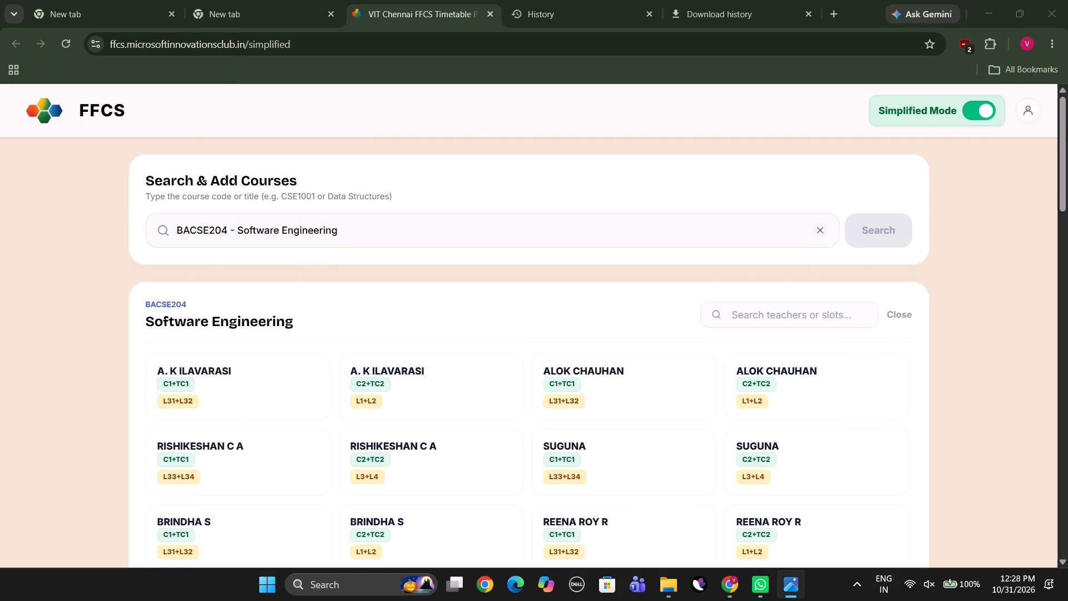
Add BACSE204 to the timetable with the fourth-listed option, slots C2+TC2 and L1+L2, and check the timetable preview.
scroll(388, 247, down, 2)
scroll(572, 303, down, 1)
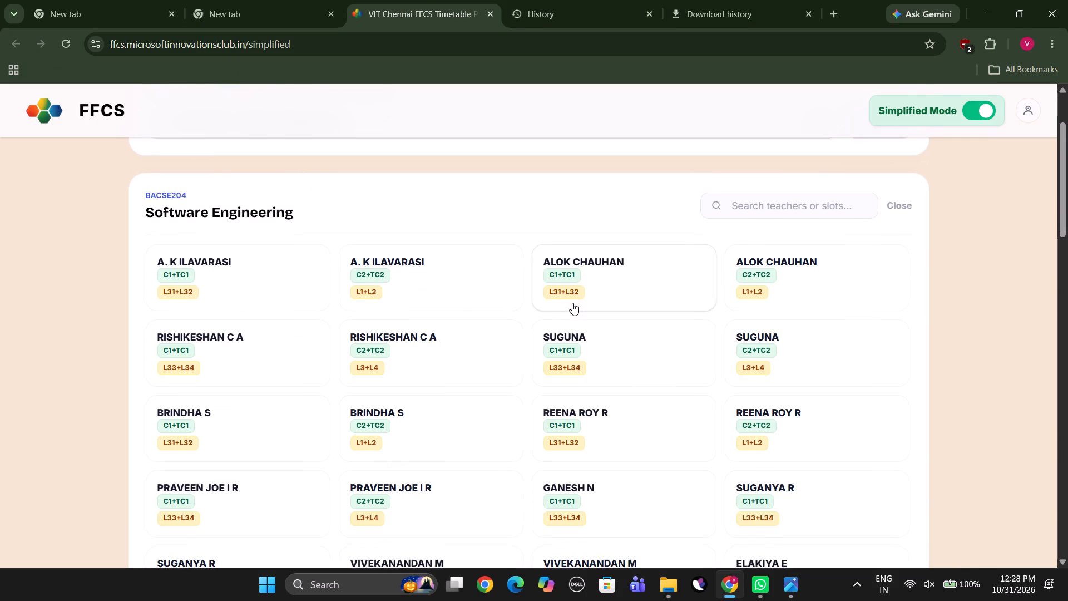
click(769, 285)
scroll(116, 386, down, 4)
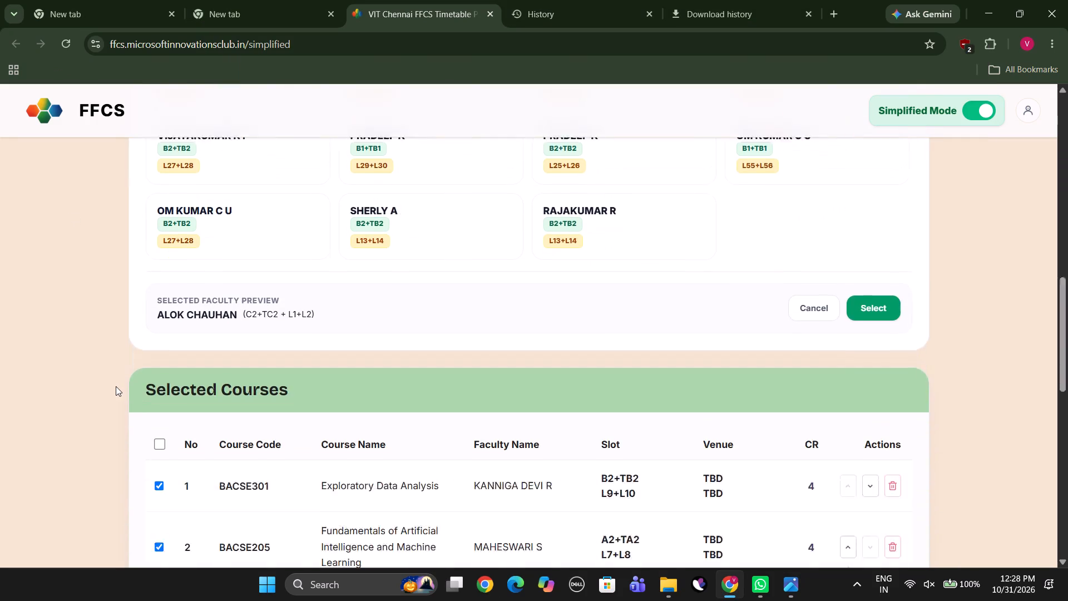
scroll(116, 386, down, 2)
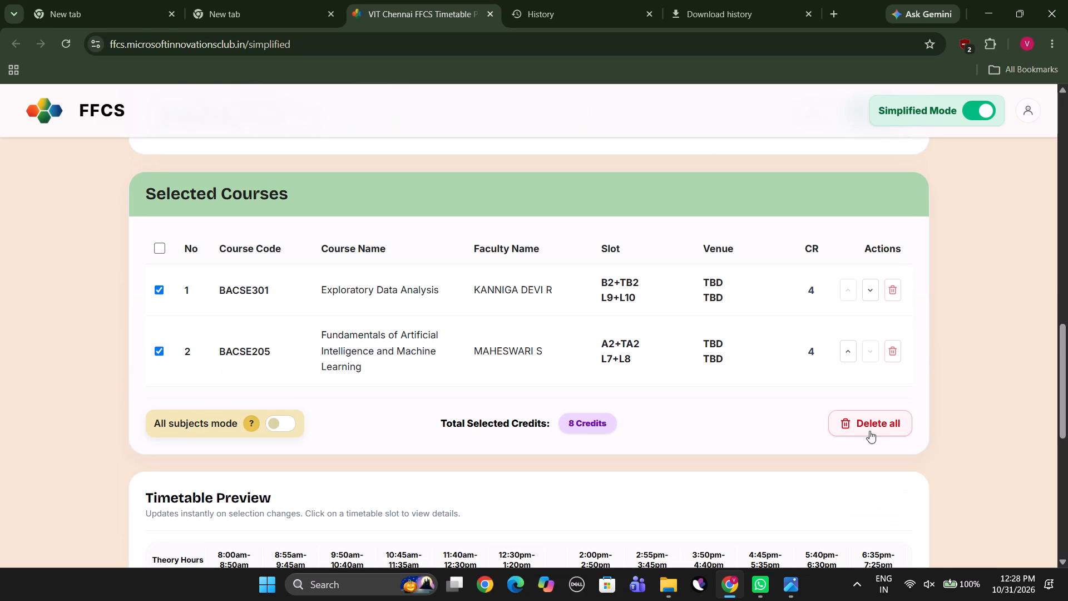
scroll(763, 417, up, 3)
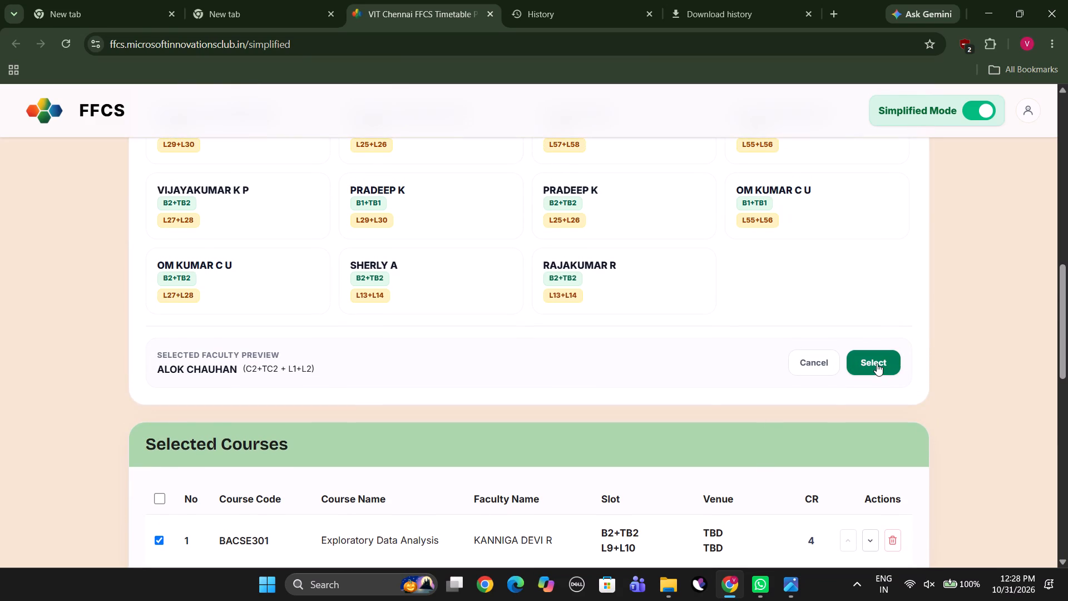
scroll(877, 363, up, 6)
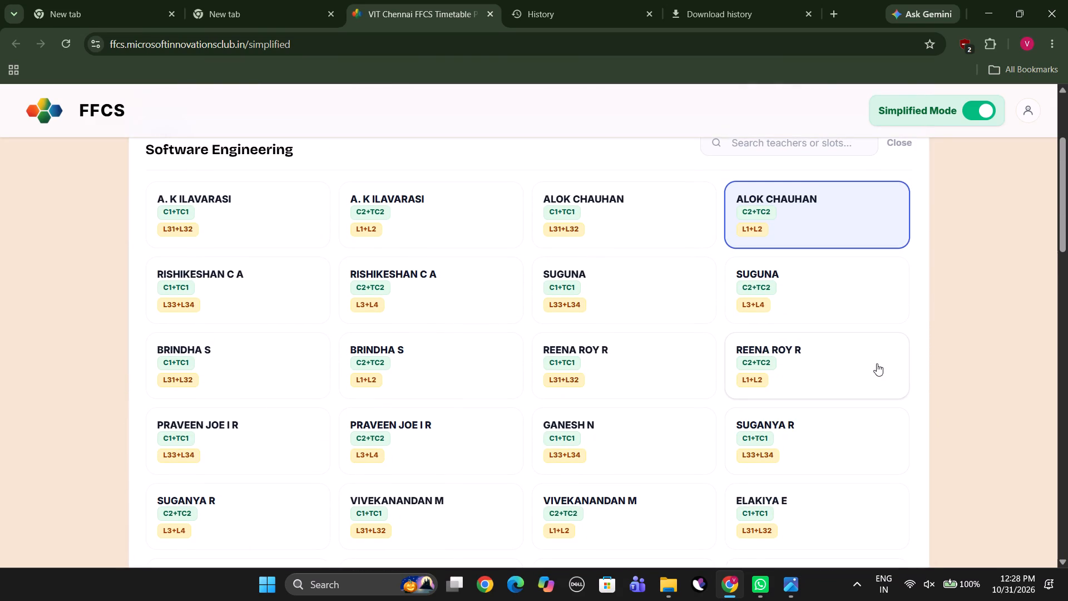
double_click(877, 363)
scroll(962, 362, down, 4)
scroll(961, 367, up, 3)
scroll(931, 332, up, 1)
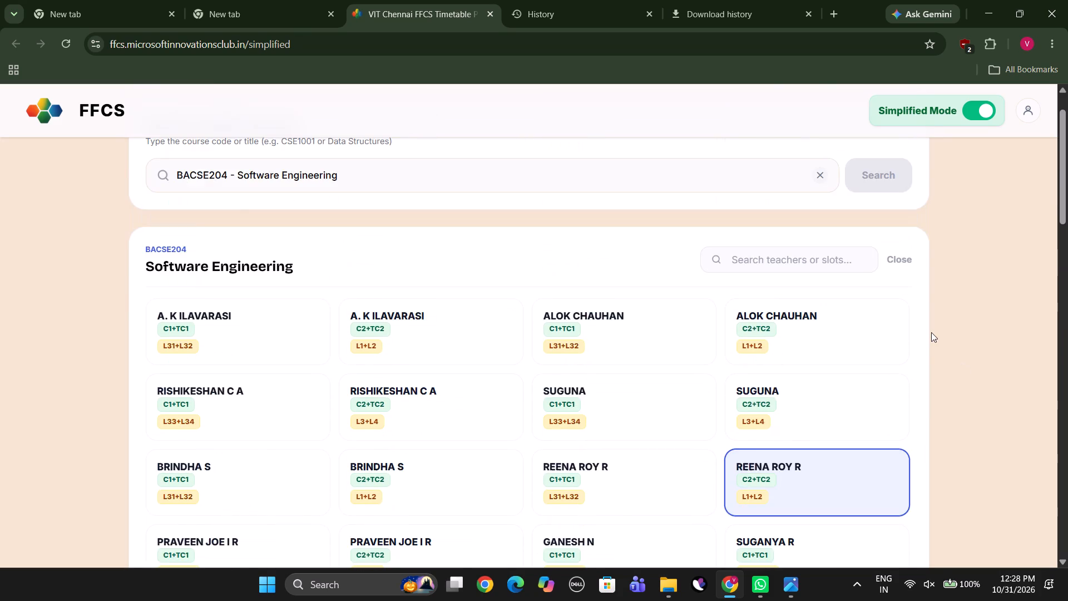
scroll(931, 332, up, 1)
click(834, 412)
scroll(986, 465, down, 1)
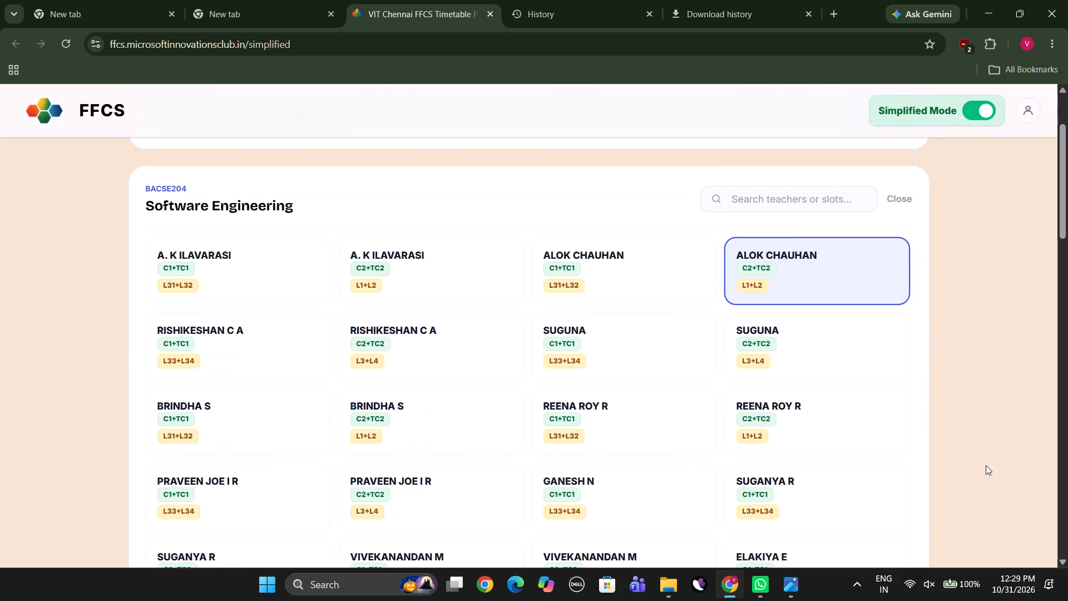
scroll(986, 465, down, 1)
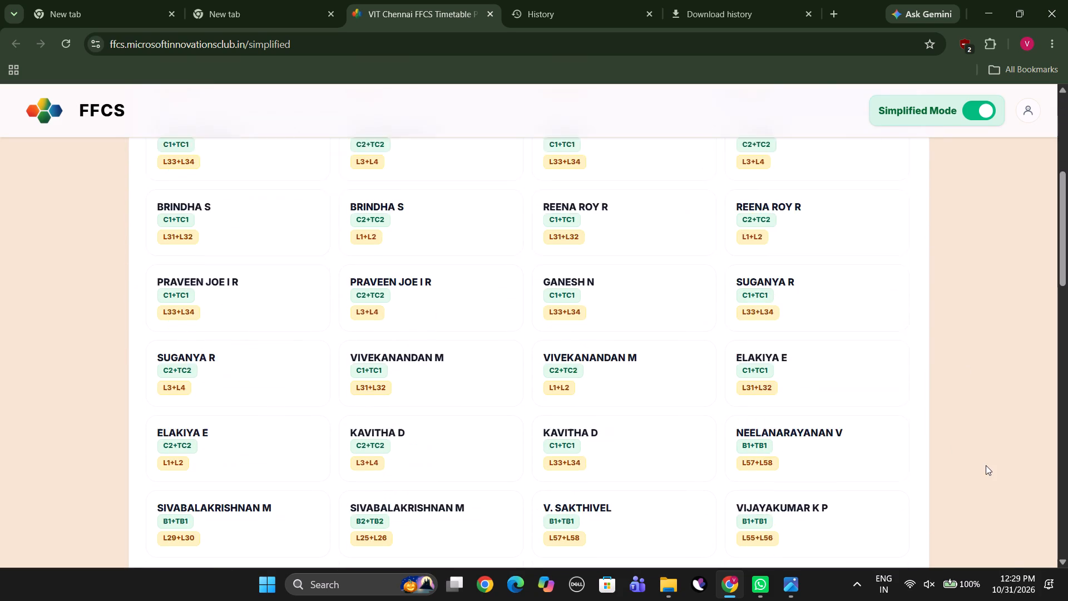
scroll(986, 465, down, 4)
scroll(919, 401, up, 1)
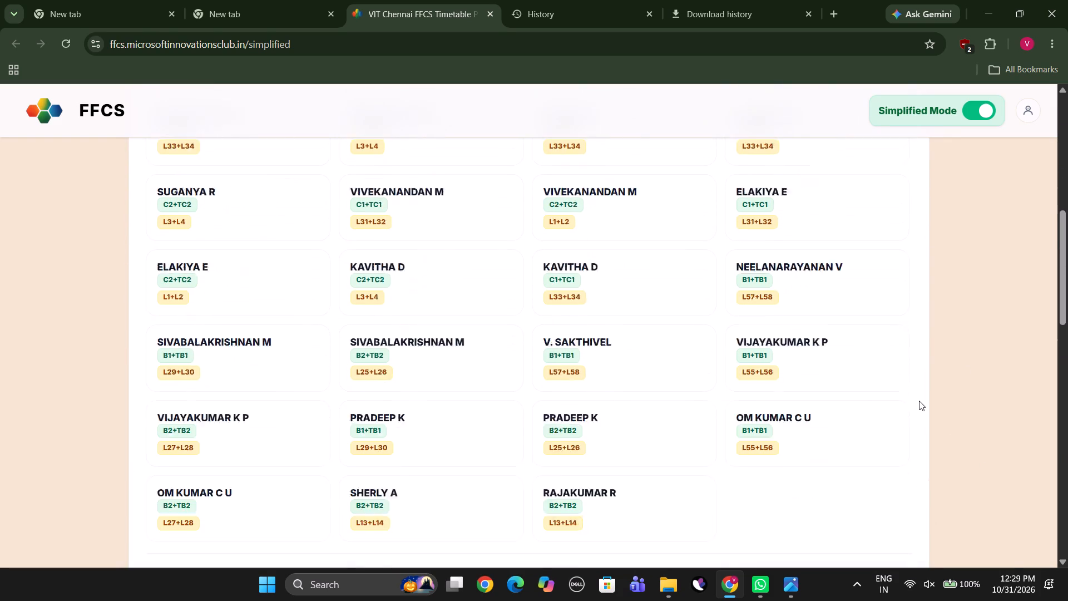
scroll(919, 401, up, 2)
scroll(991, 381, down, 2)
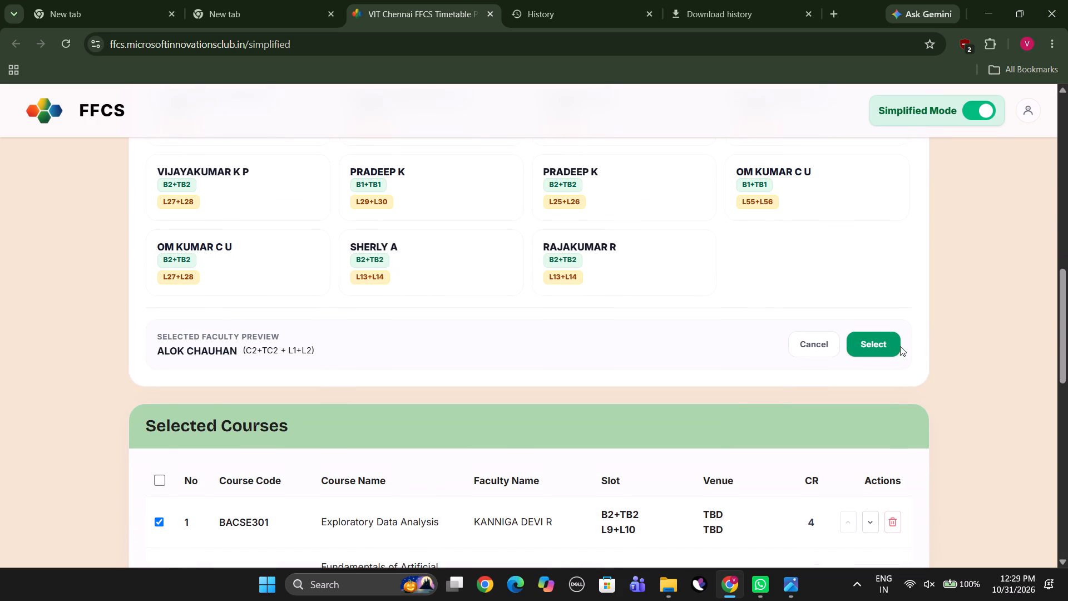
click(891, 346)
scroll(894, 419, down, 3)
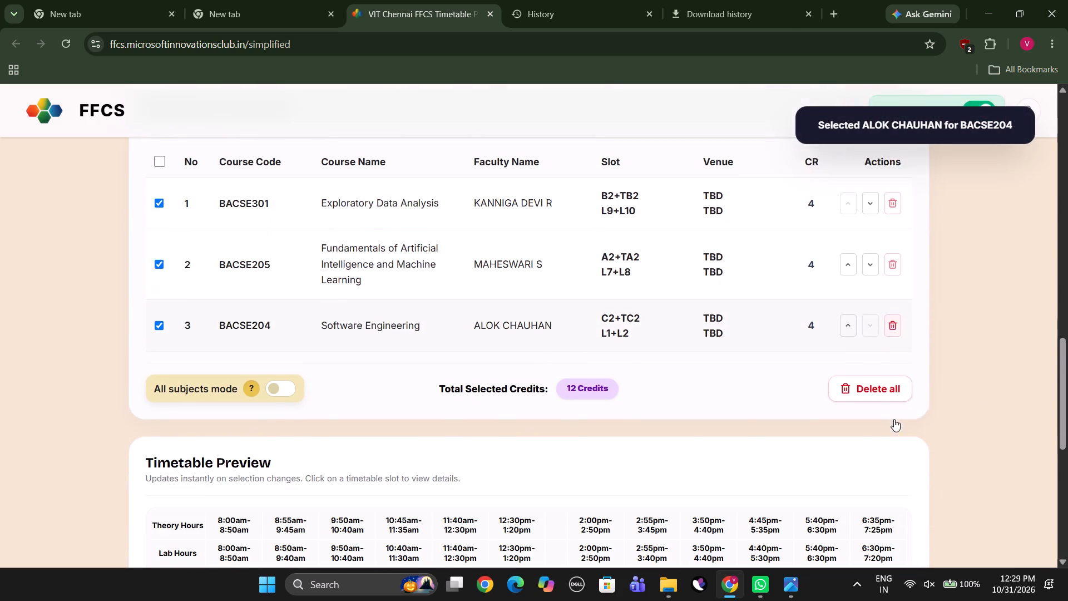
scroll(894, 419, down, 4)
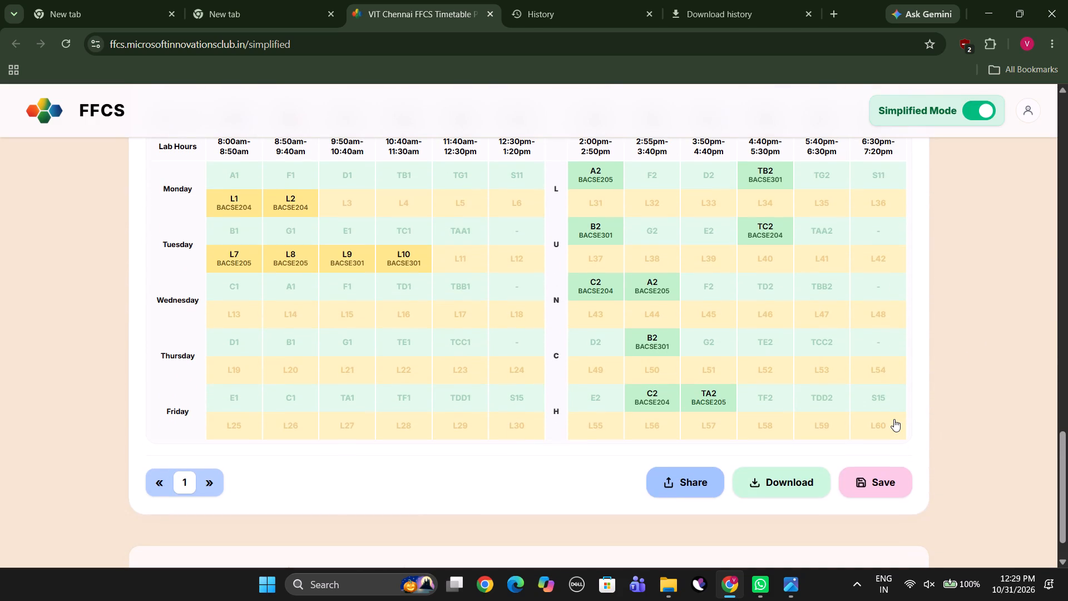
Return to the planner's course search to look up another course.
scroll(803, 298, up, 6)
scroll(699, 229, up, 7)
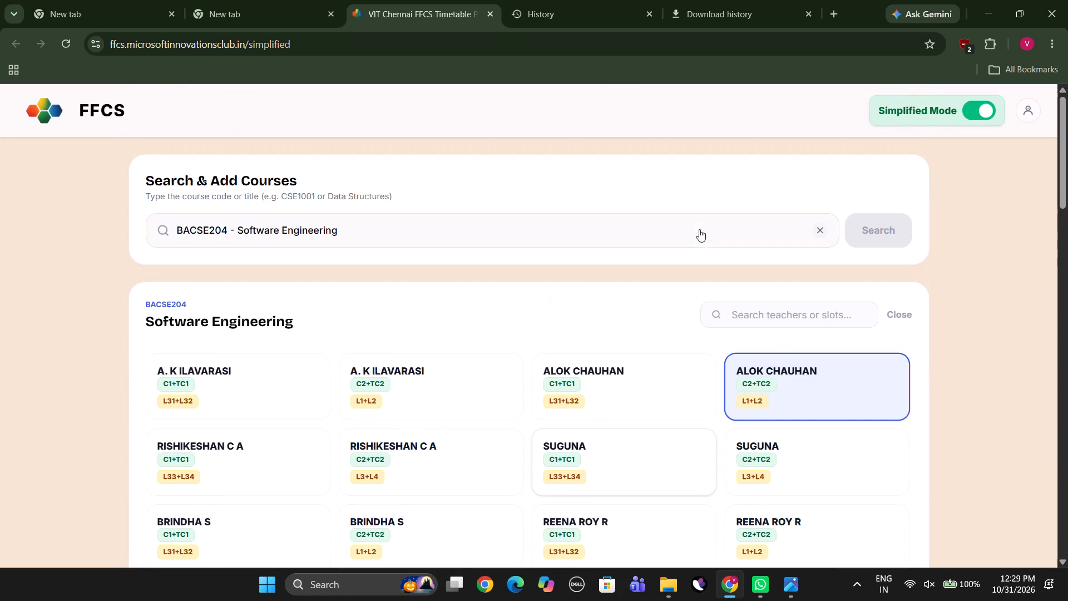
click(626, 228)
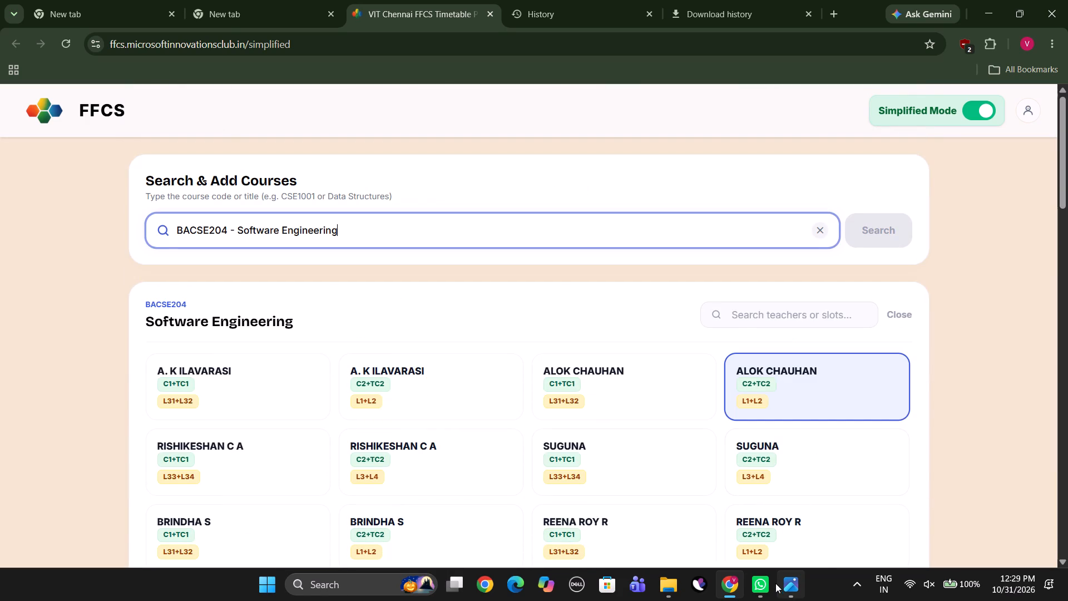
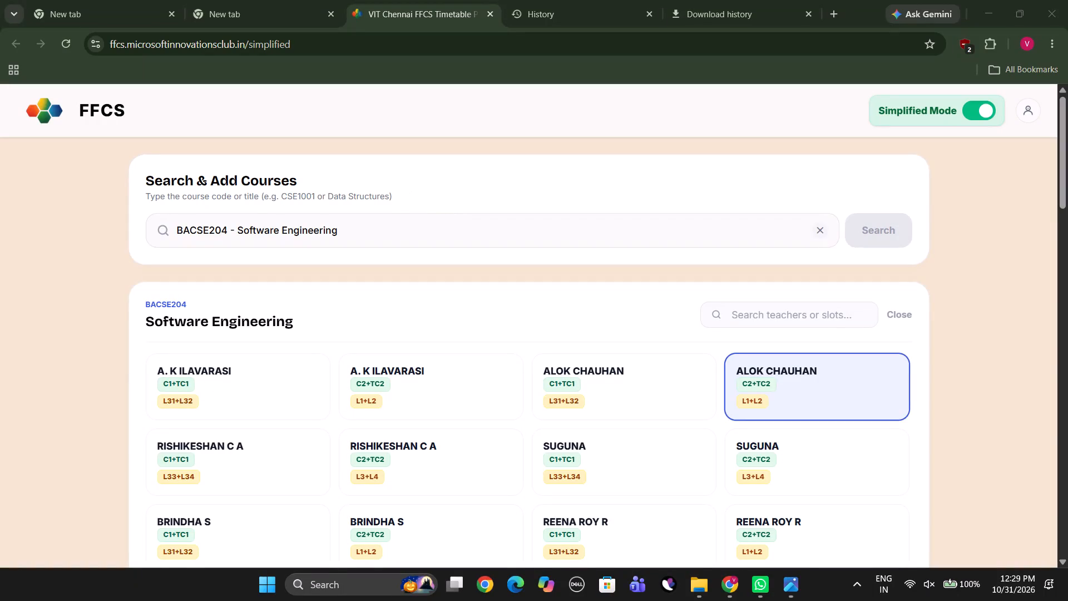
Replace the course search with "bahum202" and open the faculty and slot options of BAHUM202 Security Analysis and Portfolio Management.
click(403, 229)
key(BackSpace)
key(BackSpace)
key(BackSpace)
key(BackSpace)
key(BackSpace)
key(BackSpace)
key(BackSpace)
key(BackSpace)
key(BackSpace)
key(BackSpace)
key(BackSpace)
key(BackSpace)
key(BackSpace)
key(BackSpace)
key(BackSpace)
key(BackSpace)
key(BackSpace)
key(BackSpace)
key(BackSpace)
key(BackSpace)
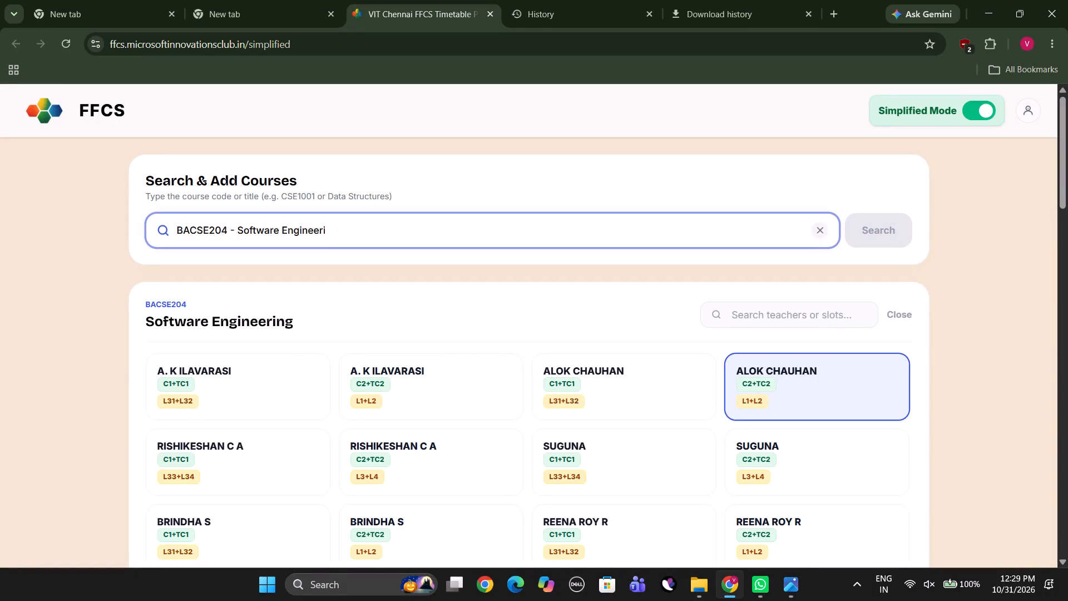
text(bahm)
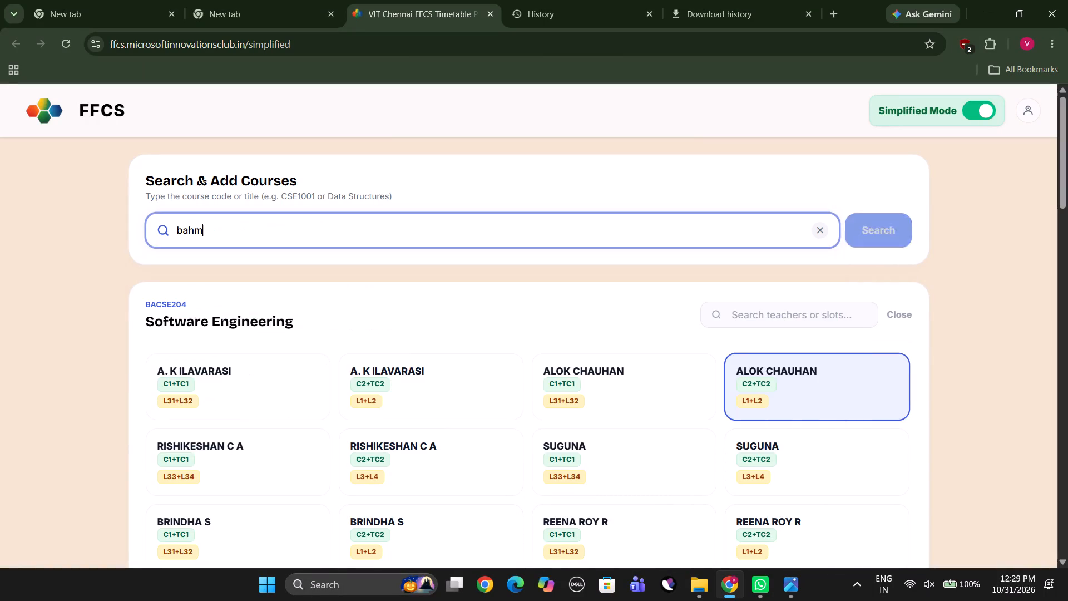
key(BackSpace)
text(um202)
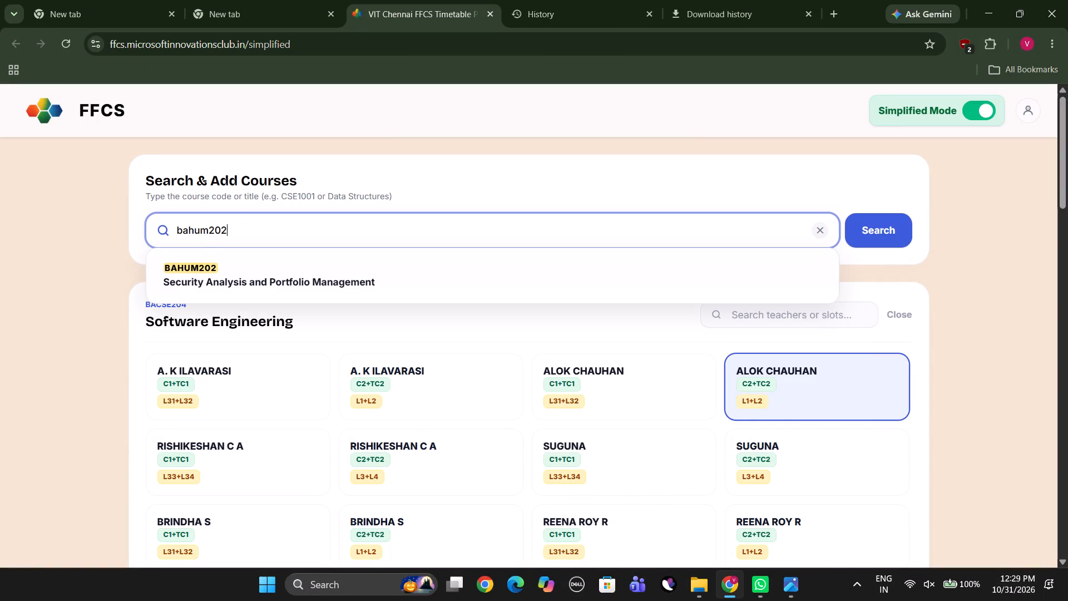
click(315, 279)
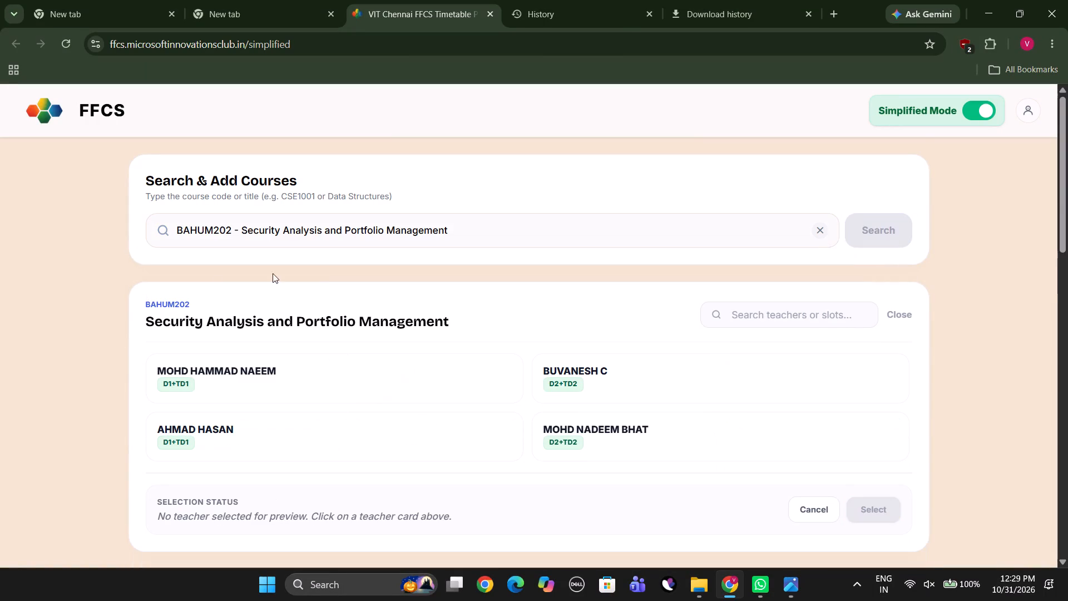
Add BAHUM202 to the timetable with the second-listed option, slot D2+TD2, and check the timetable preview.
scroll(140, 282, down, 1)
click(669, 263)
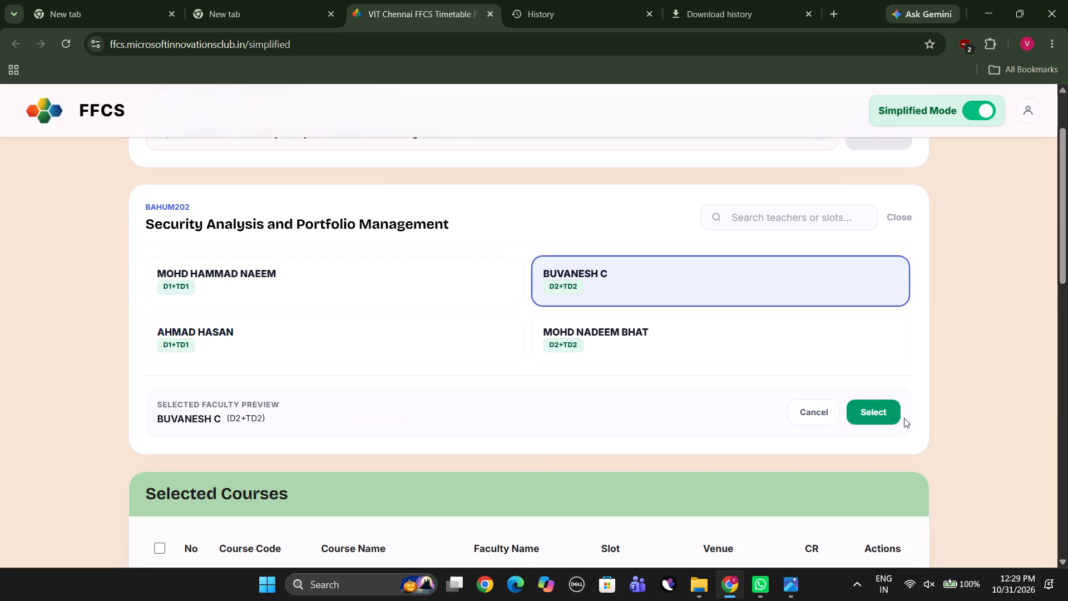
click(875, 400)
scroll(1000, 412, down, 5)
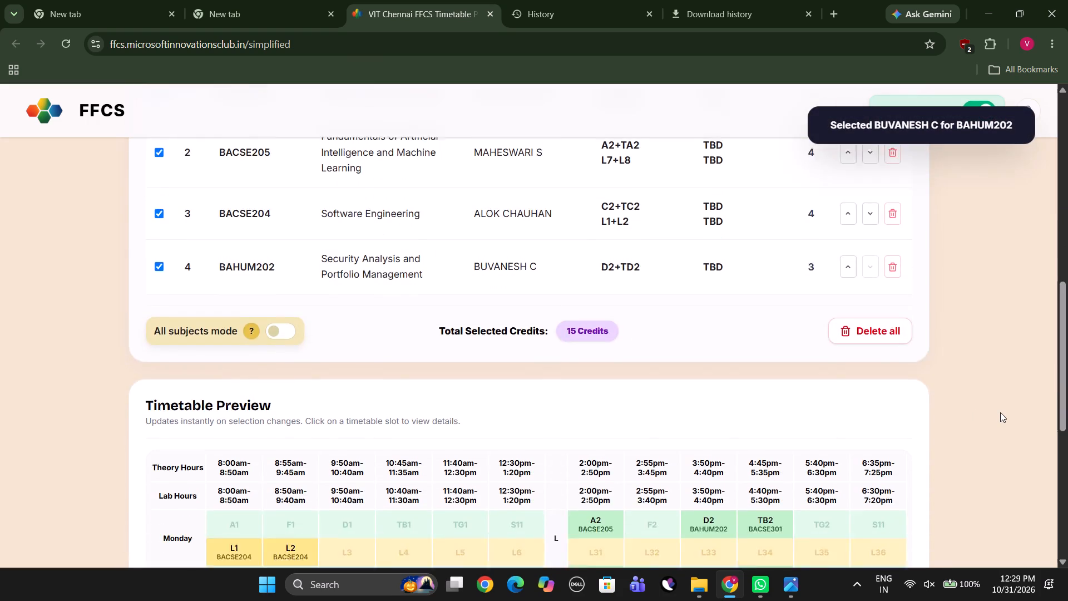
scroll(1000, 412, down, 3)
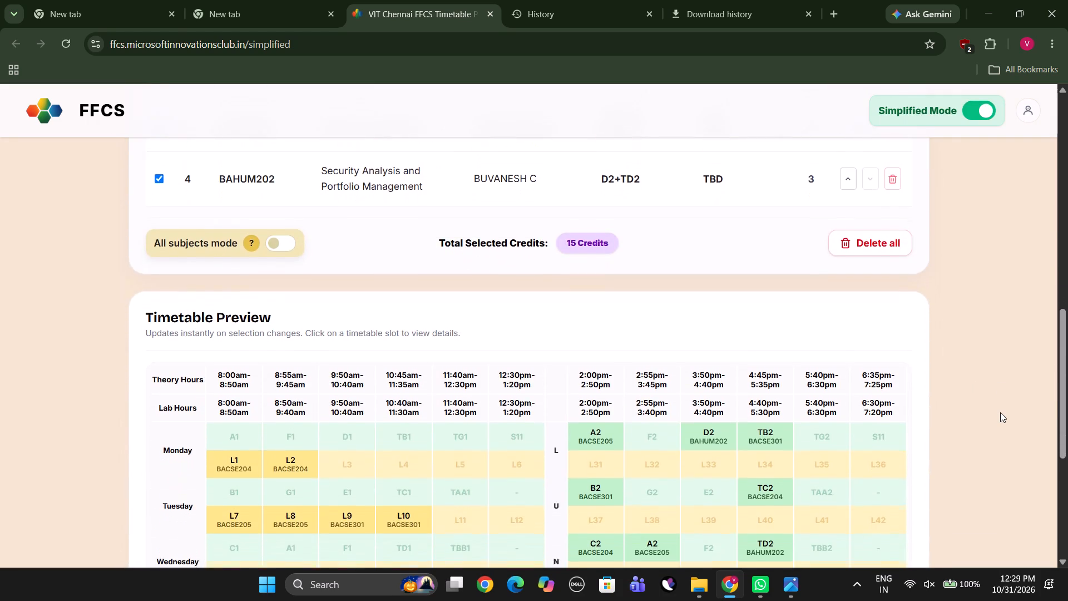
Clear the course search, search for "computer" and open the faculty and slot options of BACSE203 Computer Networks.
scroll(1000, 412, up, 8)
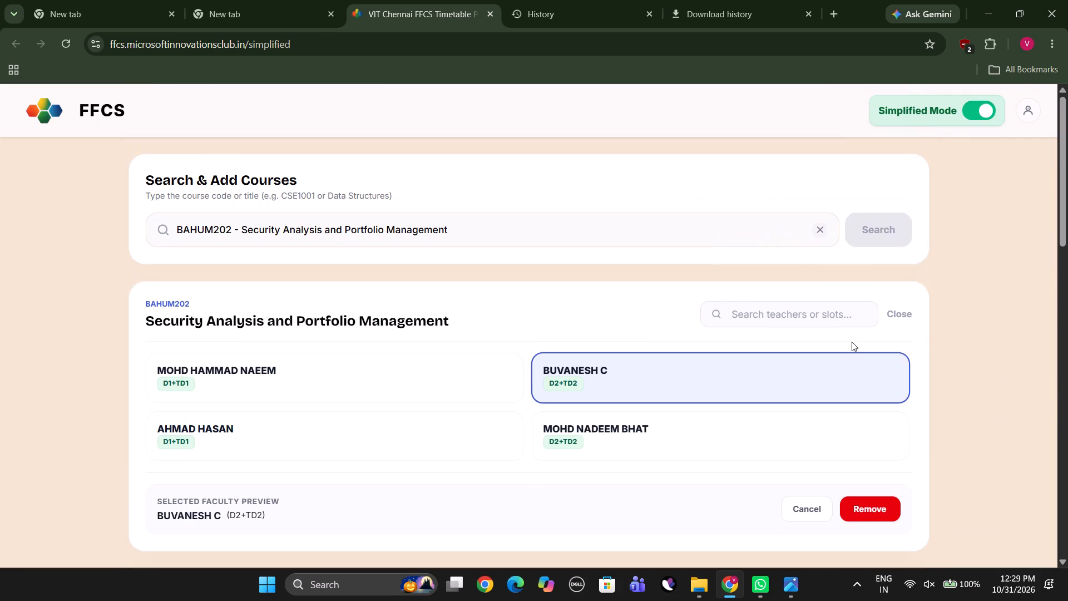
click(821, 231)
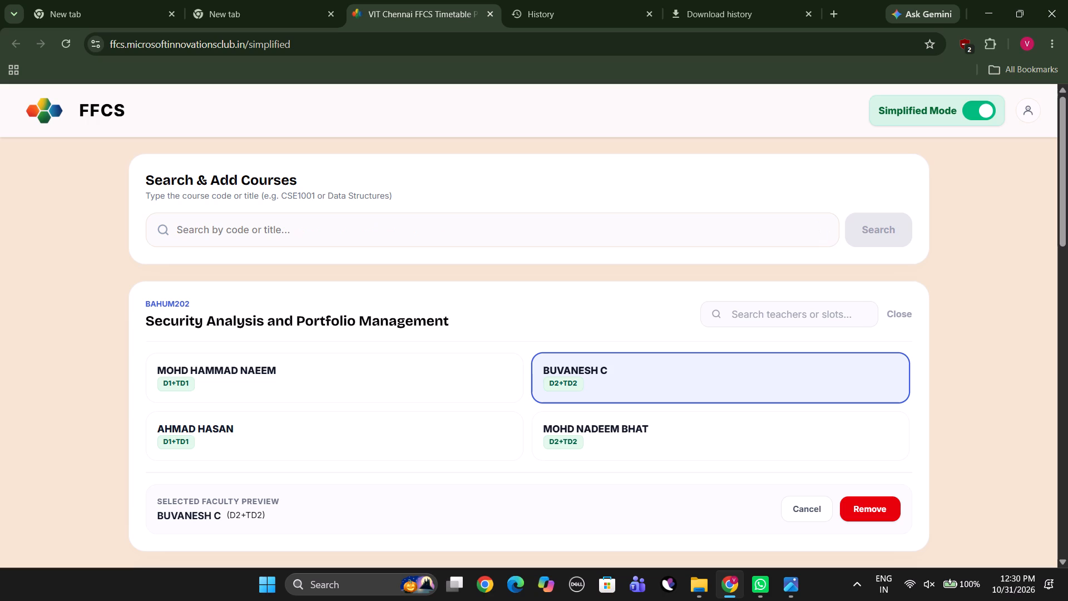
click(419, 243)
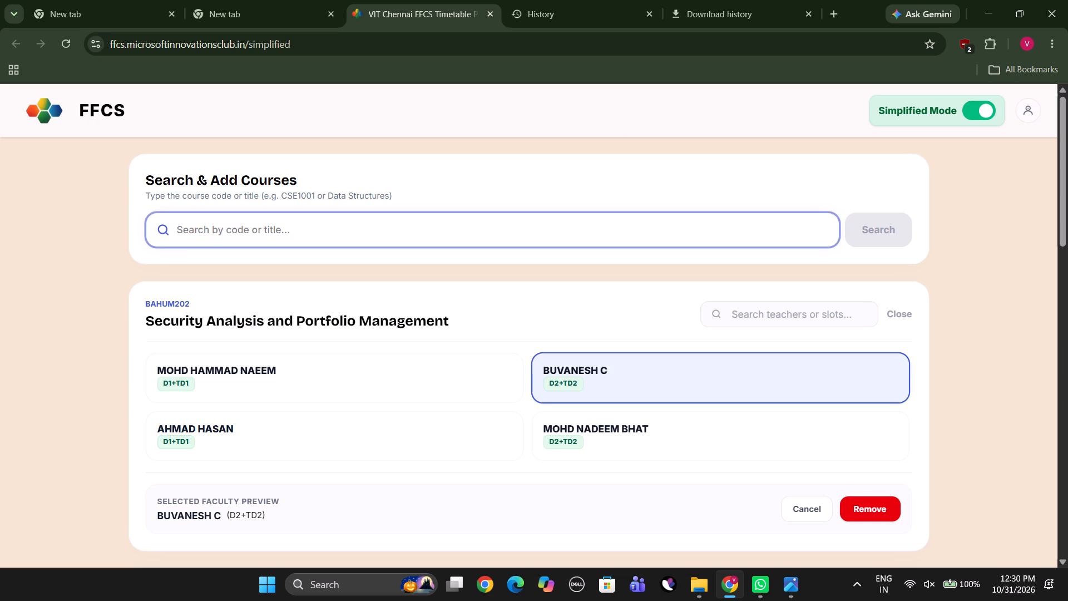
scroll(419, 243, down, 3)
scroll(419, 243, up, 5)
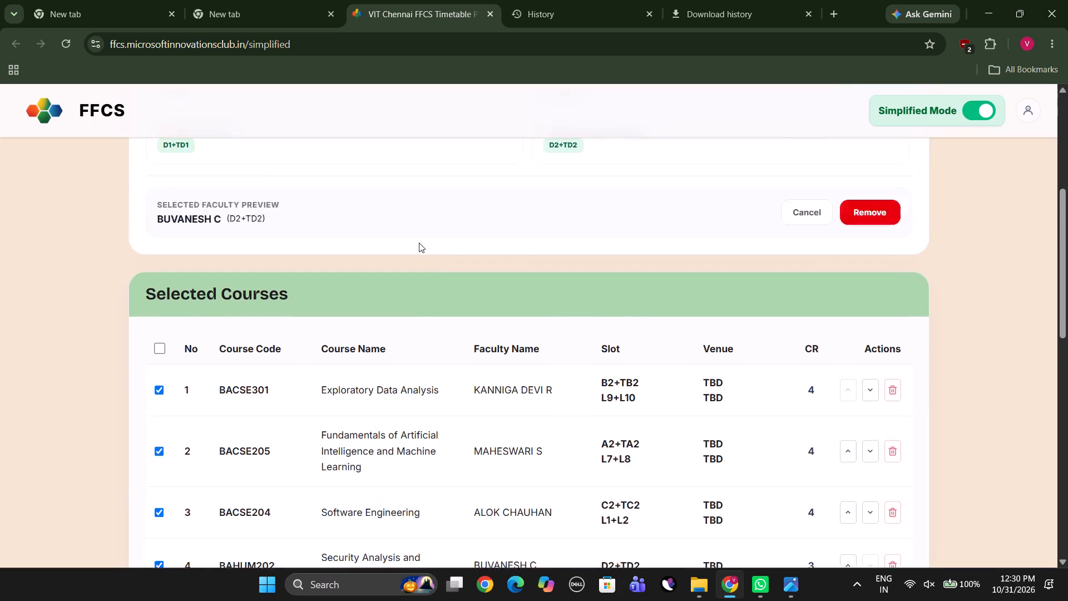
scroll(419, 243, up, 2)
text(comp)
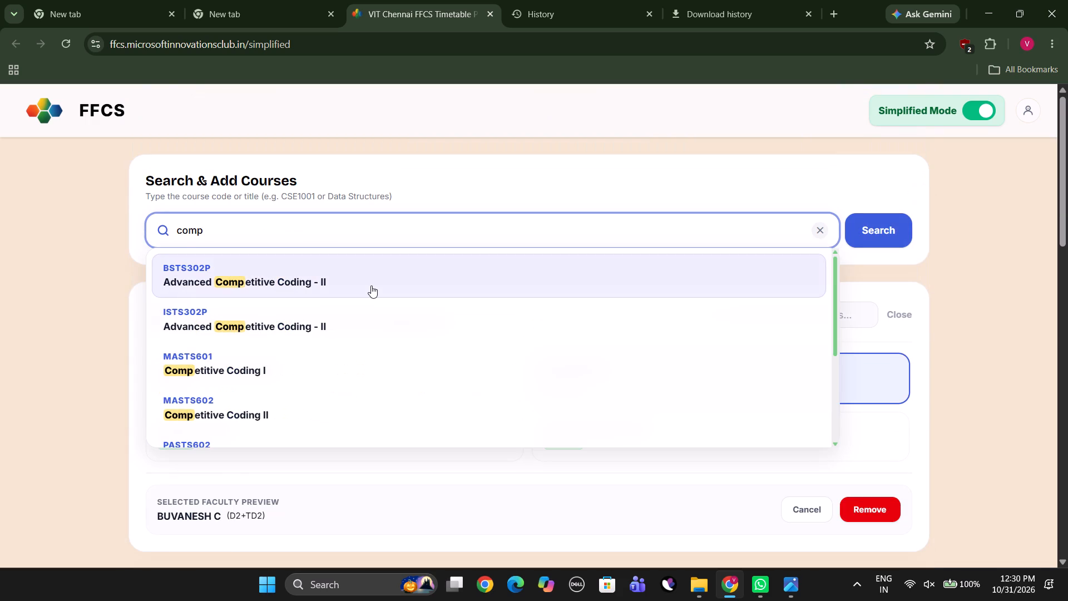
text(uter)
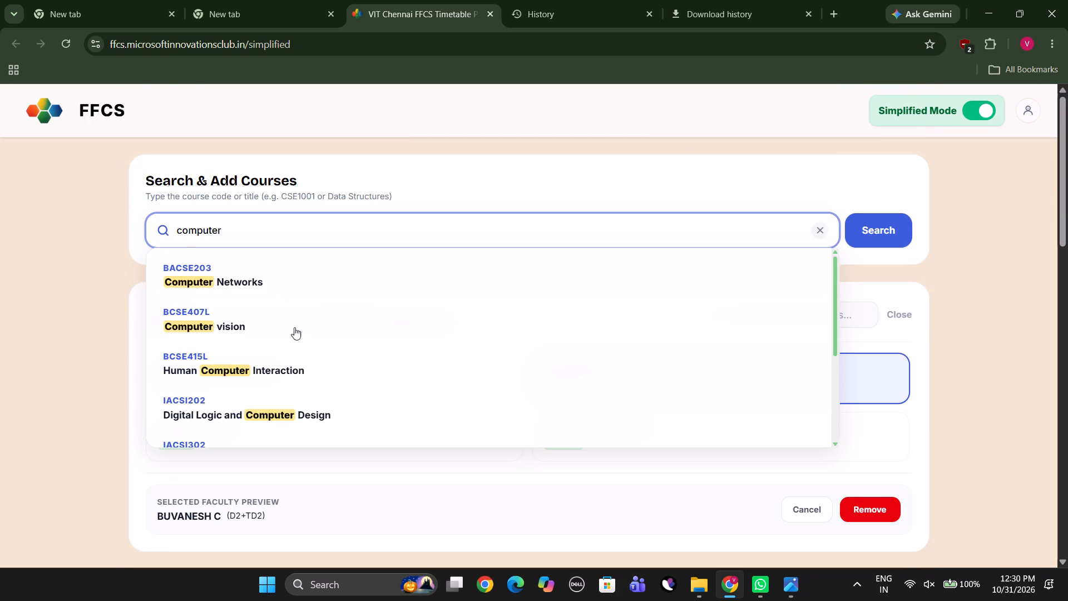
click(274, 287)
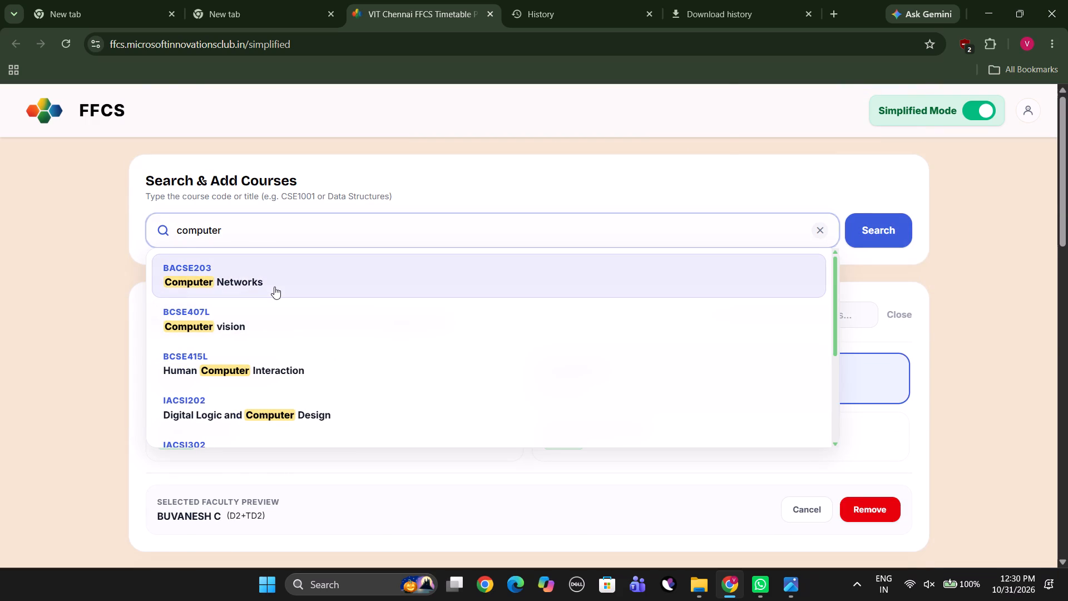
Add BACSE203 to the timetable with the eighth-listed option, slots F2+TF2 and L19+L20, and check the timetable preview.
scroll(169, 279, down, 2)
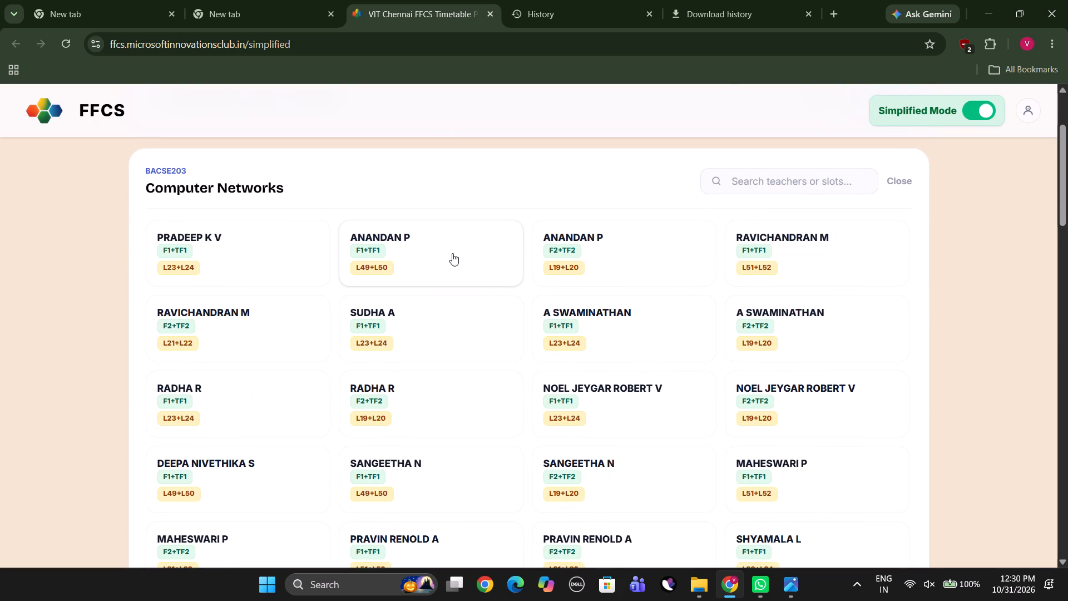
click(783, 337)
scroll(948, 428, down, 6)
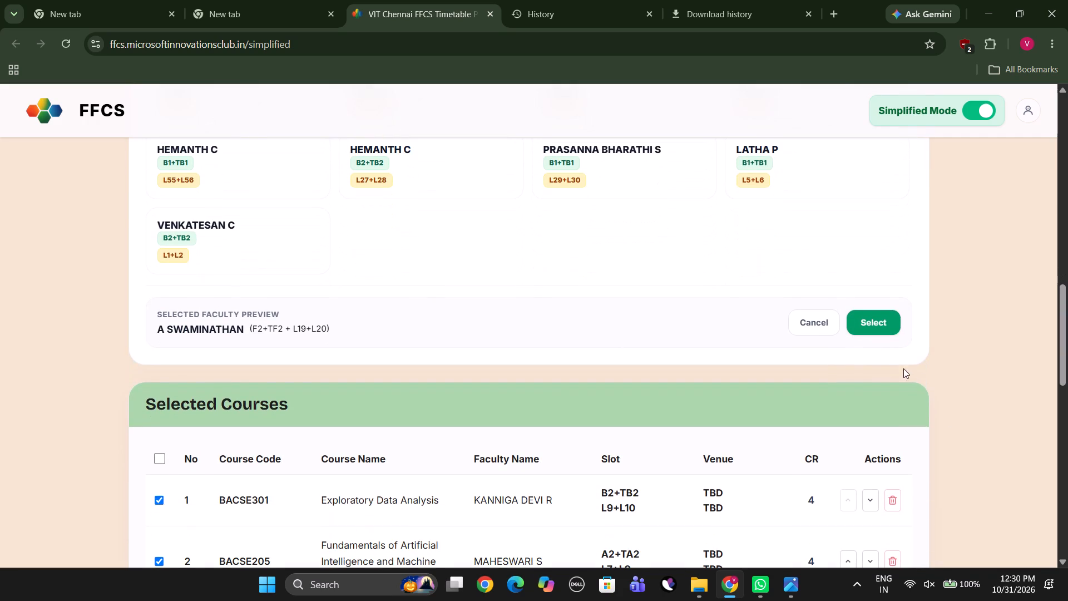
click(874, 319)
scroll(874, 319, down, 7)
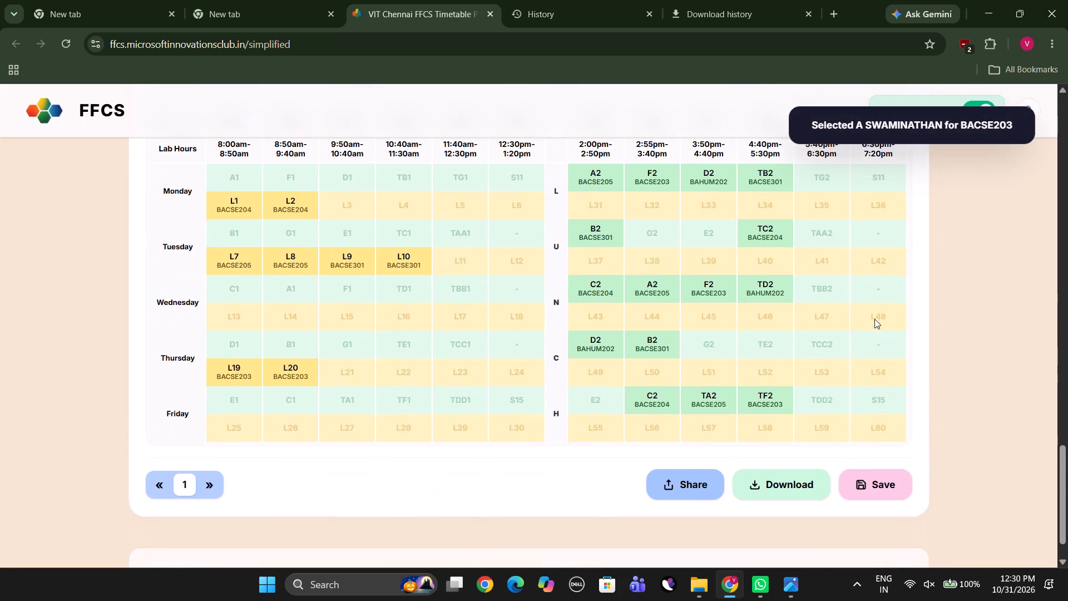
Review the selected courses, the other BACSE203 faculty and slot options, and the weekly timetable preview.
scroll(874, 319, up, 6)
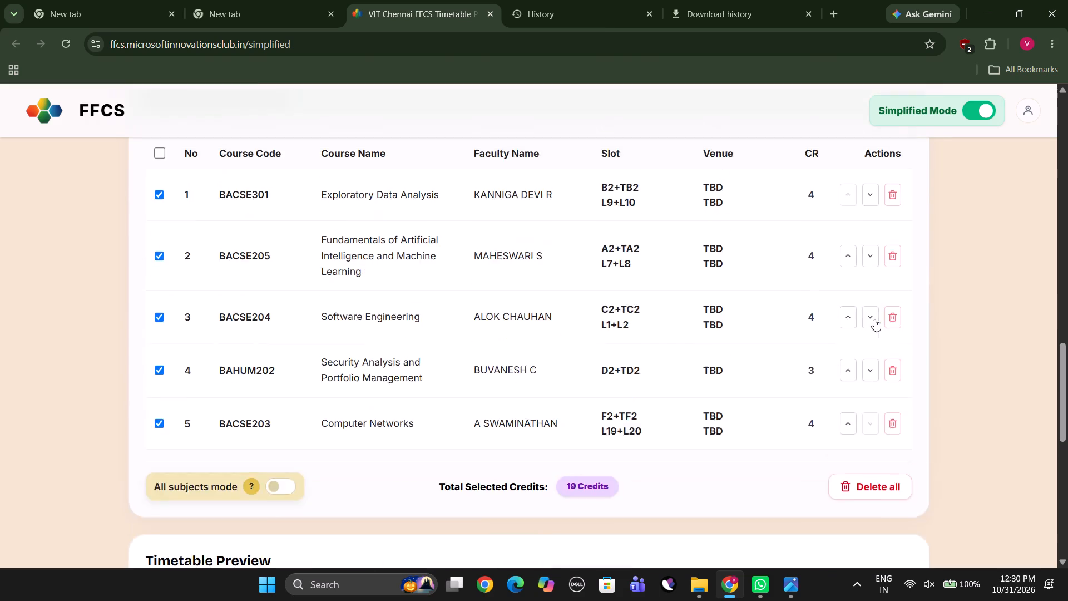
scroll(874, 319, up, 6)
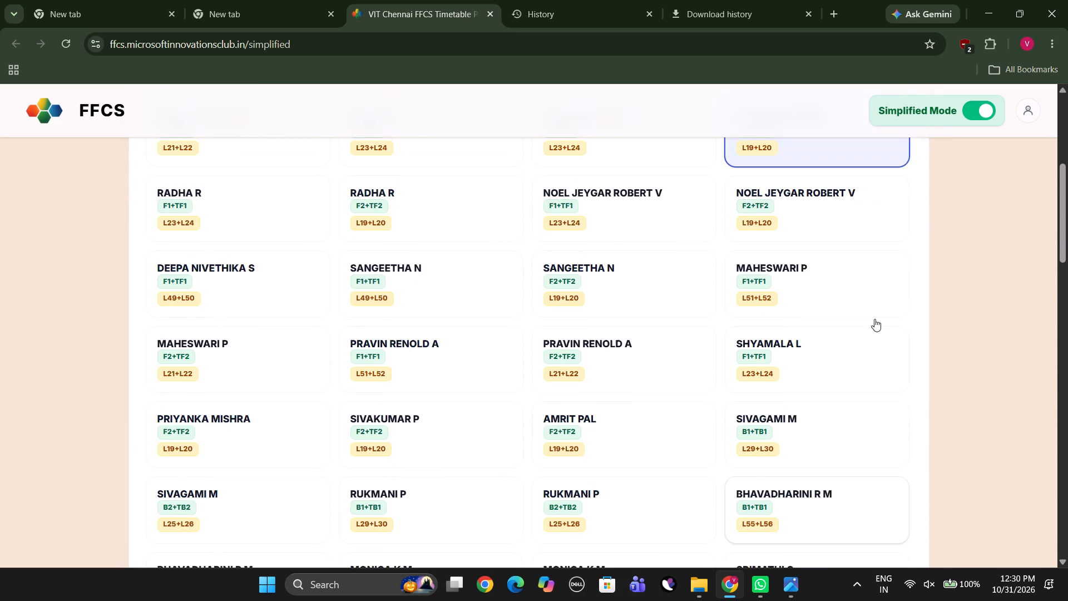
scroll(874, 319, up, 4)
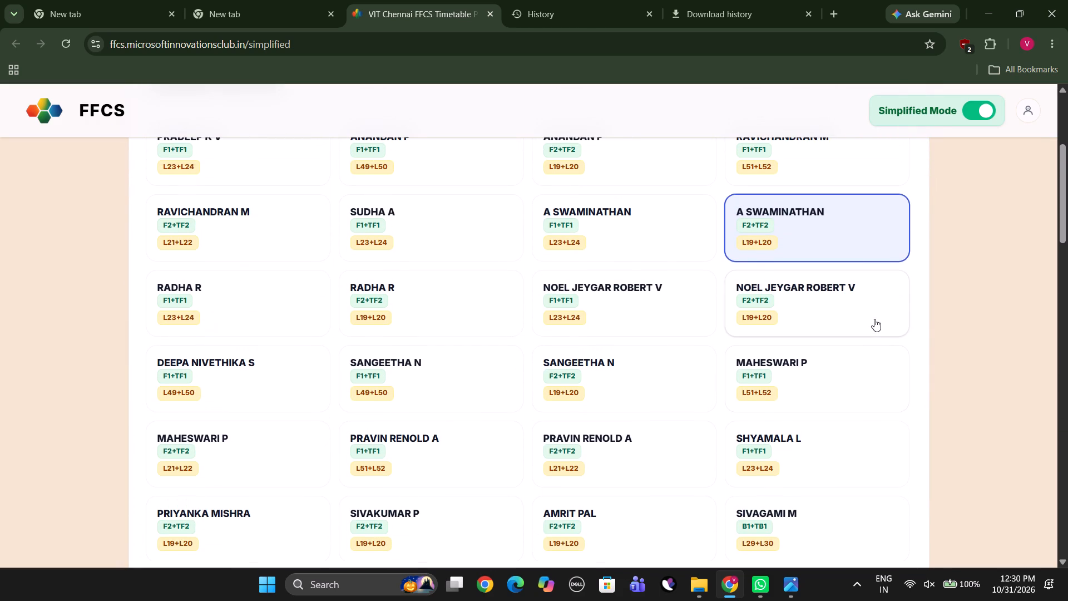
scroll(874, 319, up, 1)
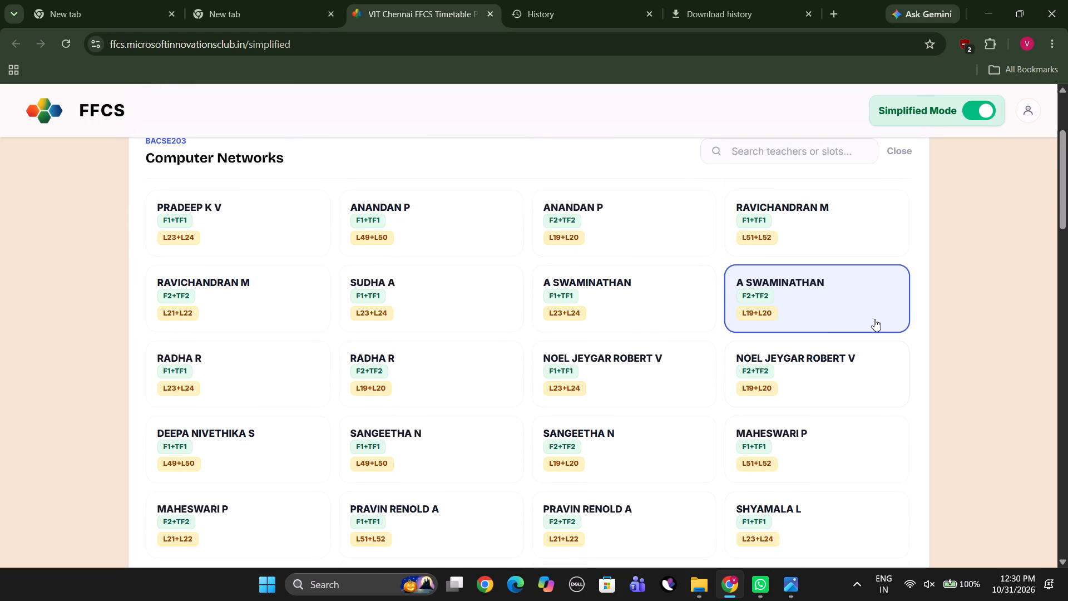
scroll(874, 319, down, 6)
scroll(874, 319, up, 1)
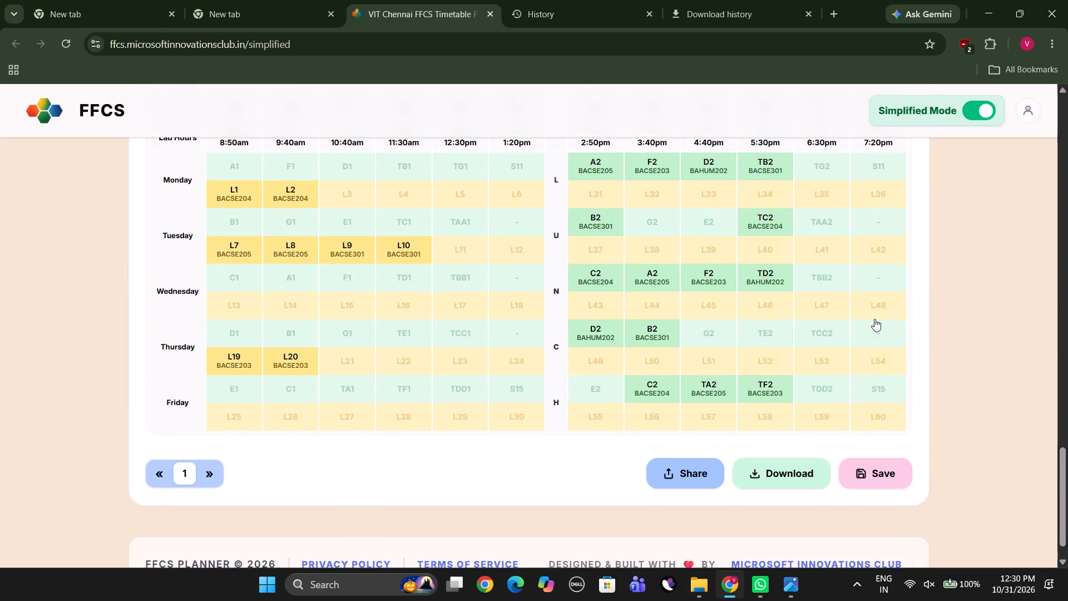
scroll(874, 319, up, 1)
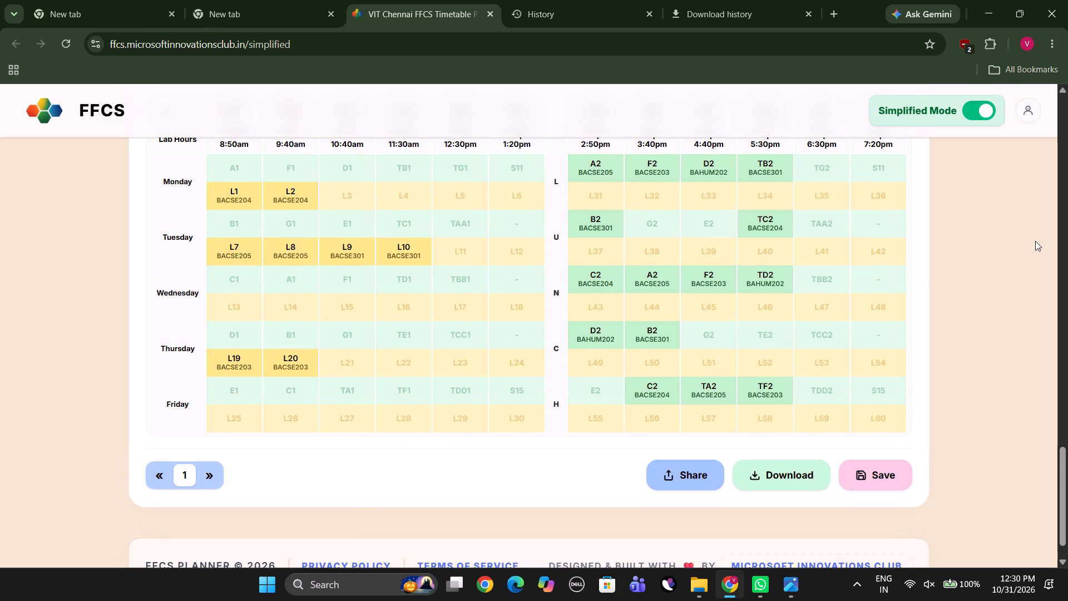
Return to the course search and clear the BACSE203 entry.
scroll(1035, 241, up, 9)
scroll(814, 325, up, 5)
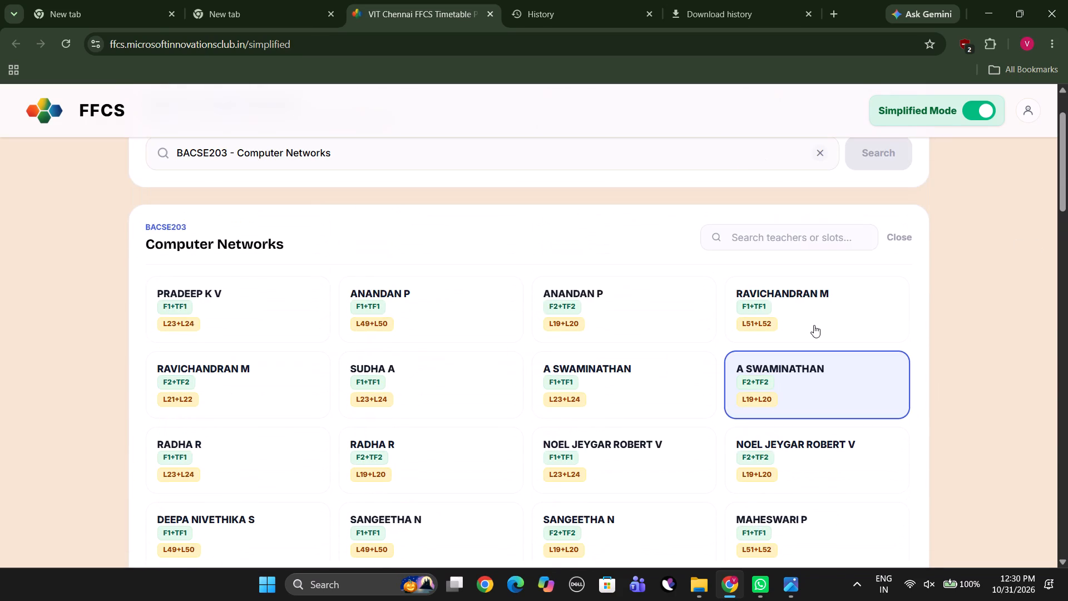
scroll(731, 278, down, 5)
scroll(731, 278, up, 7)
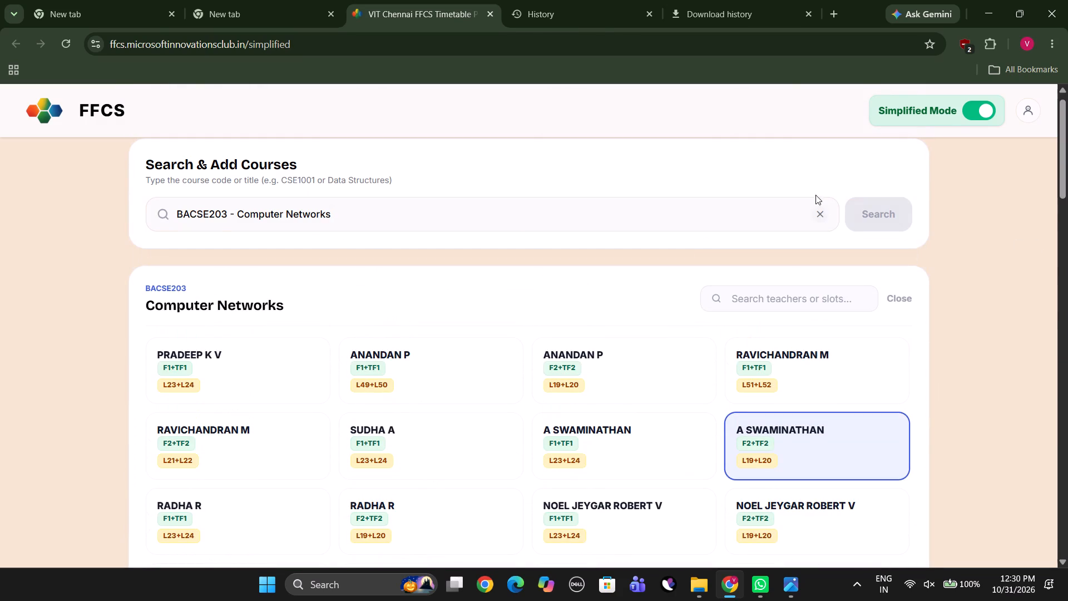
click(823, 214)
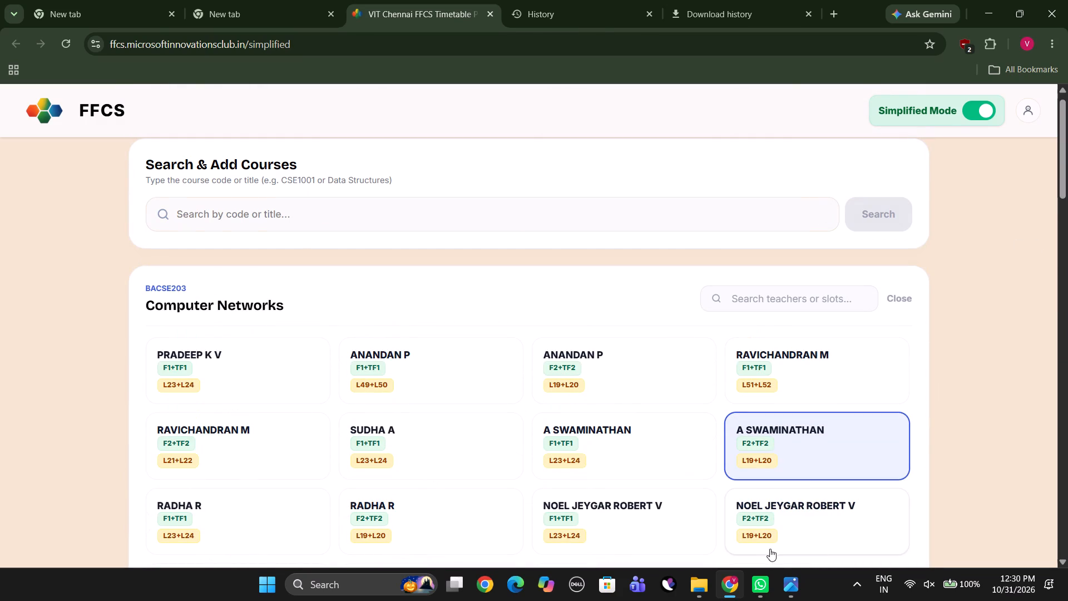
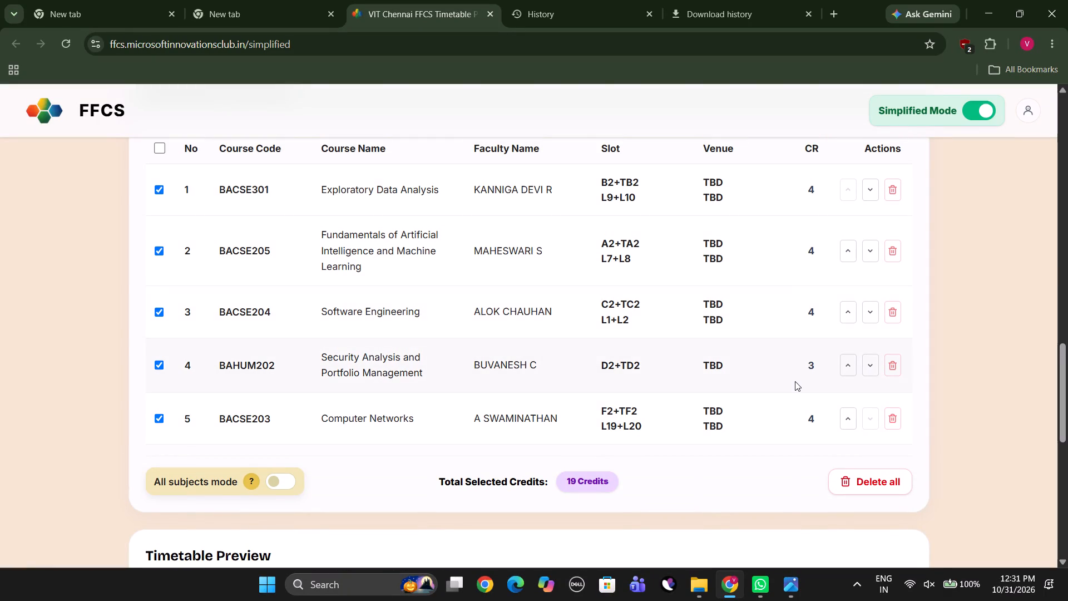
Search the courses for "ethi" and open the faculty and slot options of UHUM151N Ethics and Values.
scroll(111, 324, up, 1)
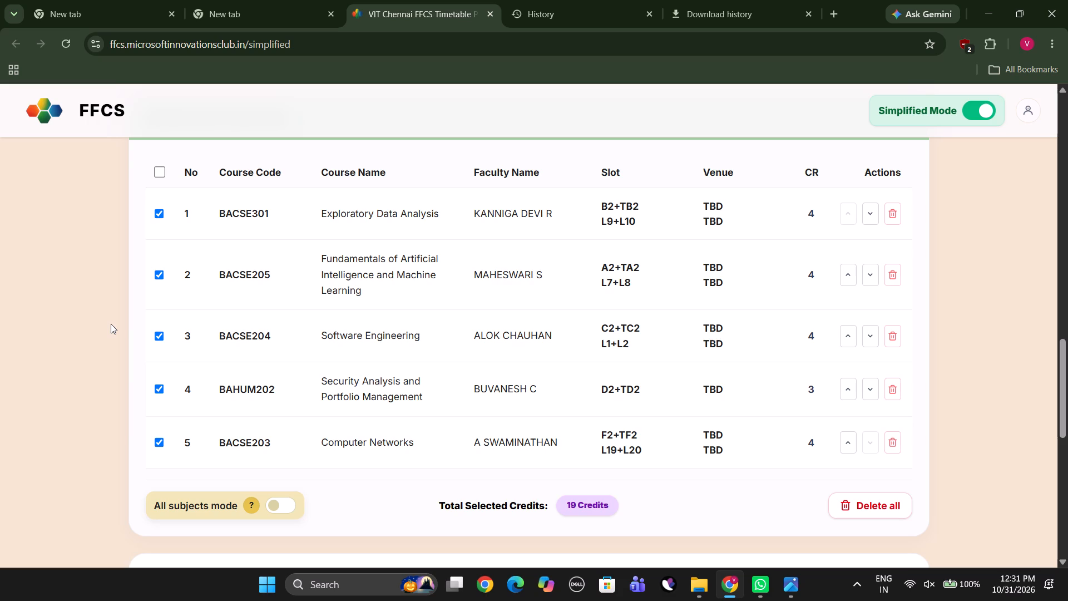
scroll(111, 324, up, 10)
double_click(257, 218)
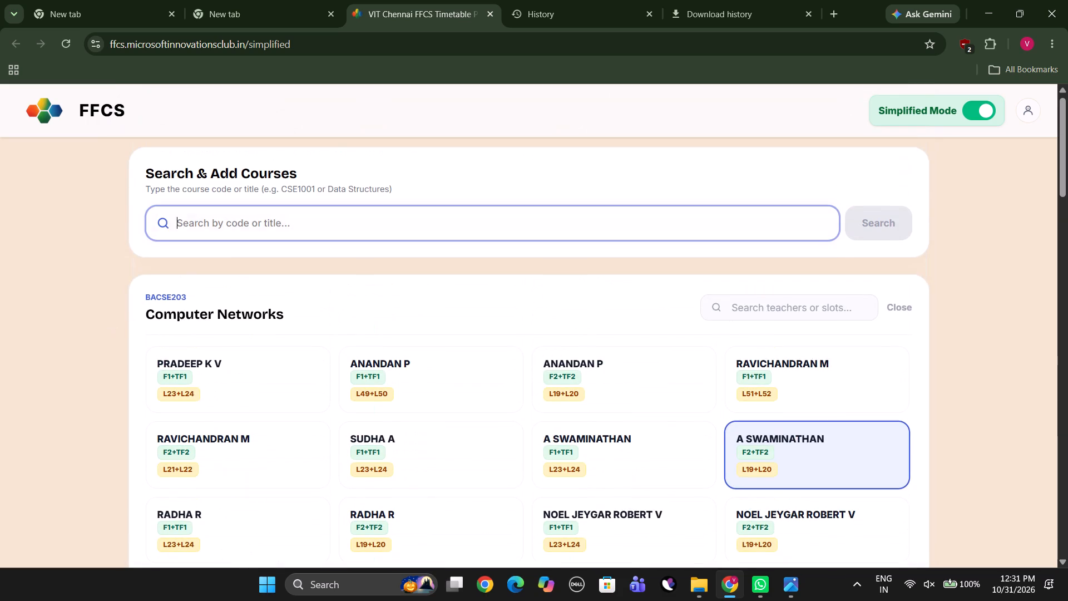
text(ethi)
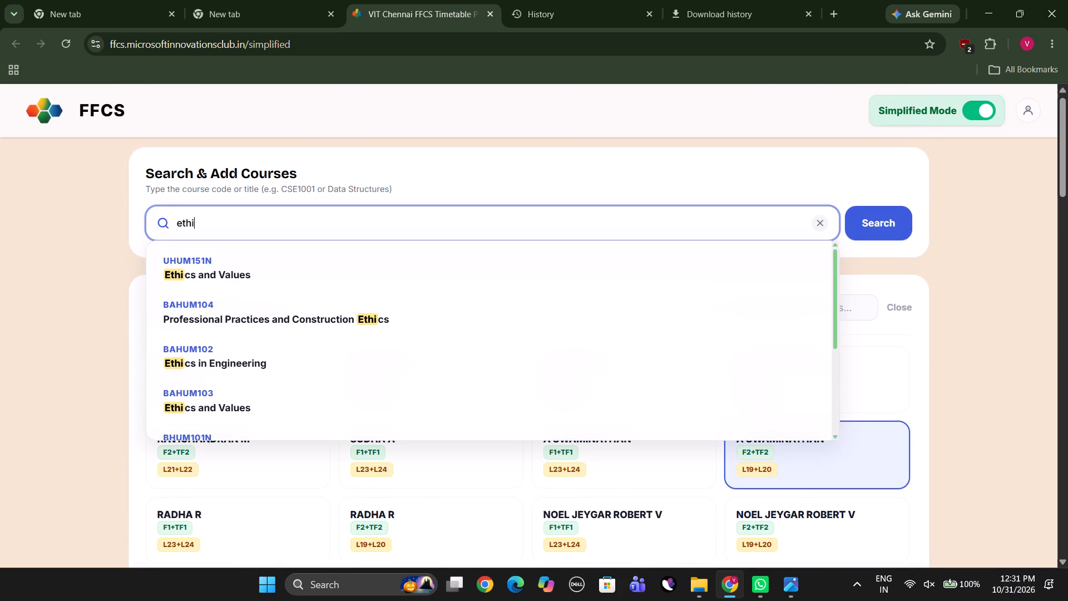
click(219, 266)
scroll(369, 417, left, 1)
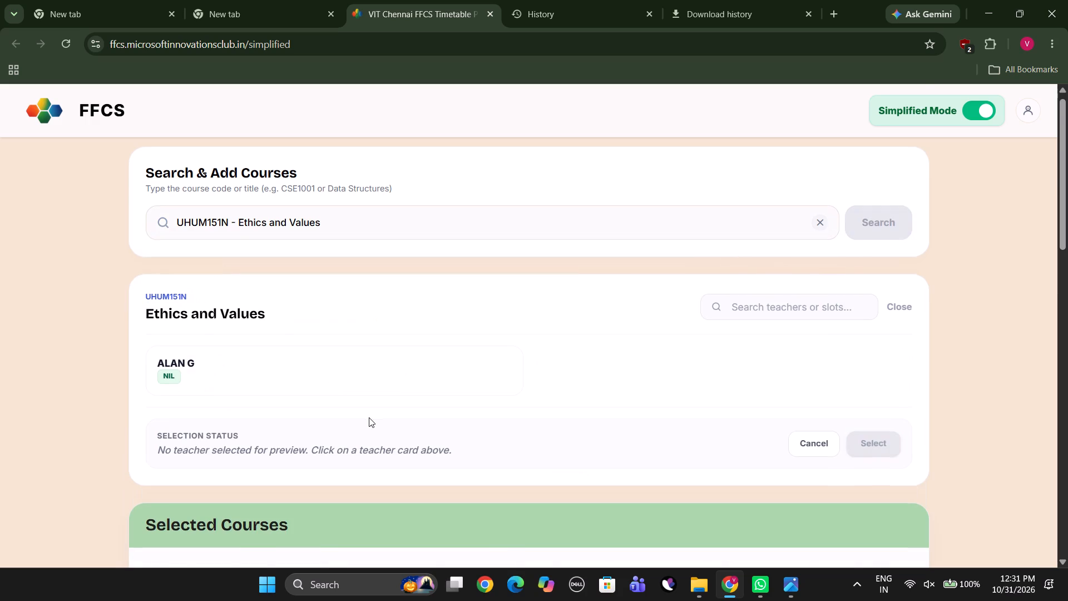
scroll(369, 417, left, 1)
Replace the course search with "eth" and open the faculty and slot options of BAHUM103 Ethics and Values.
click(328, 220)
drag(328, 220, 176, 218)
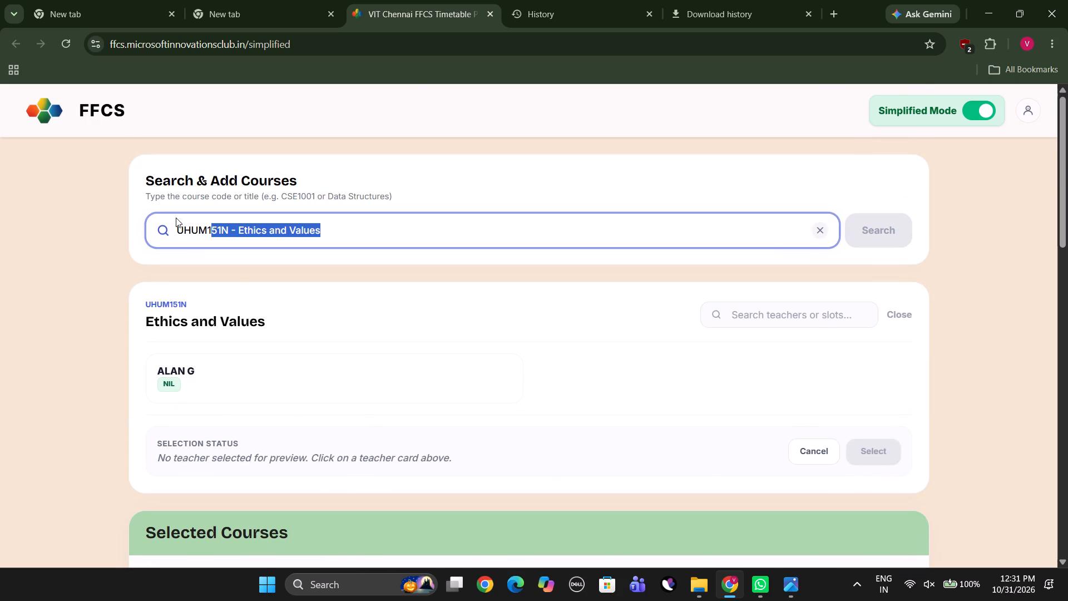
drag(176, 218, 70, 200)
text(eth)
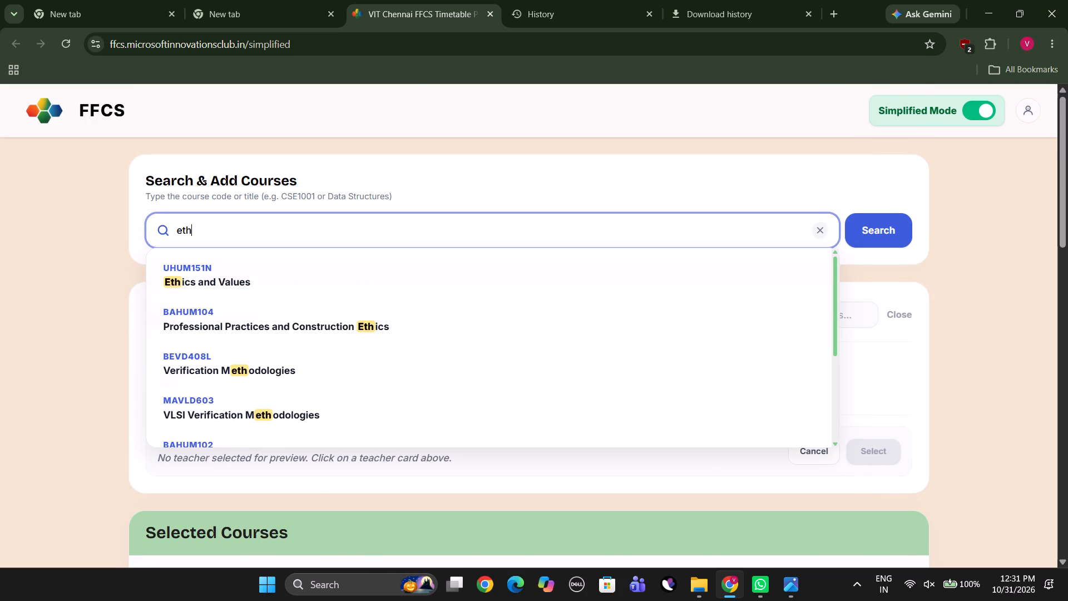
scroll(196, 356, down, 2)
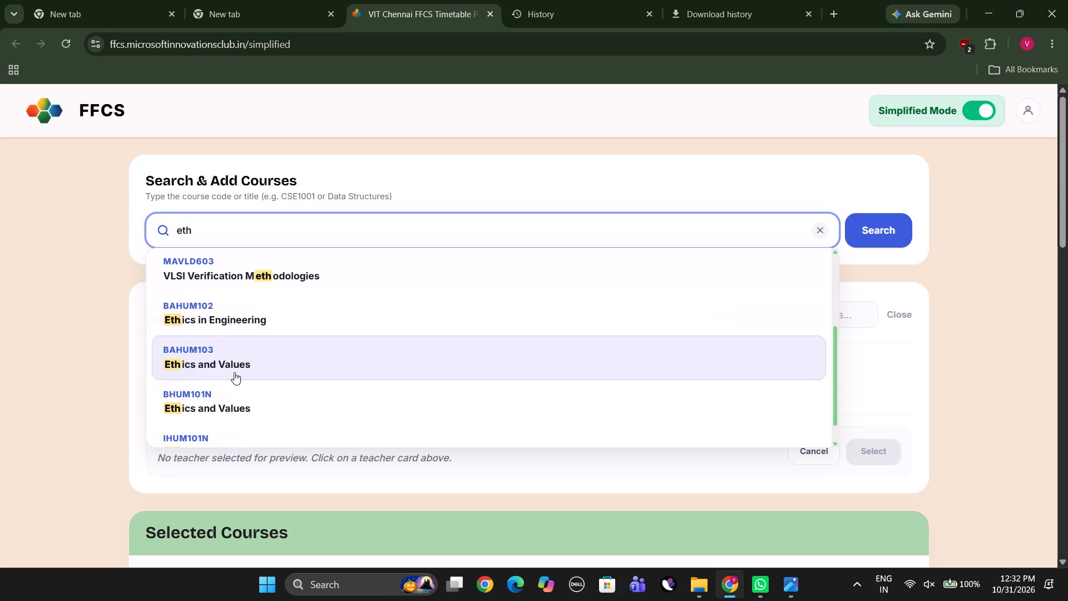
scroll(234, 372, down, 1)
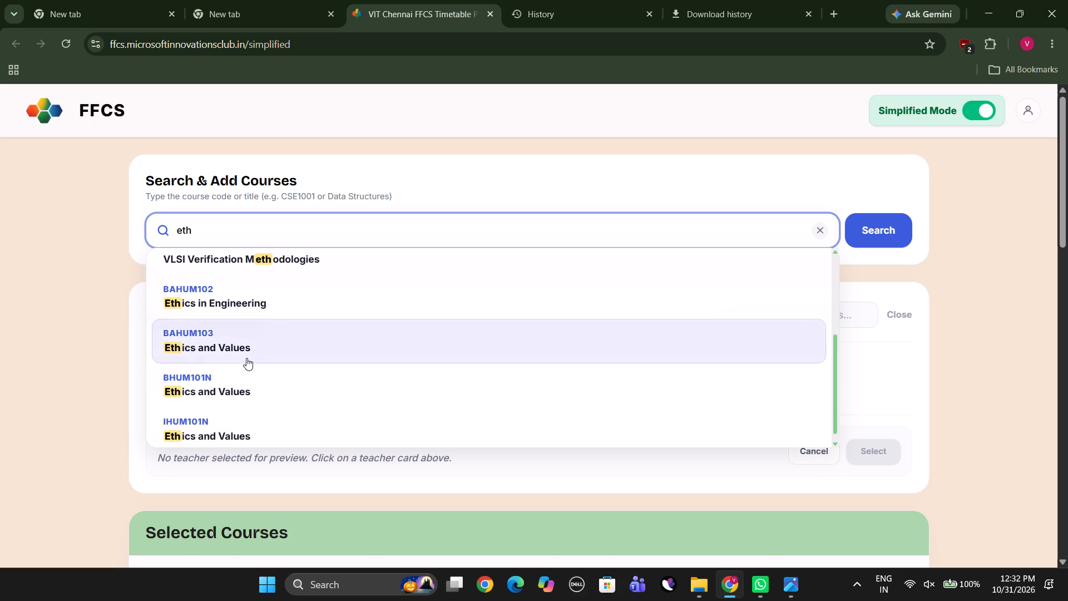
click(246, 358)
Add BAHUM103 to the timetable with the seventh-listed faculty option, slot E2.
scroll(412, 290, down, 2)
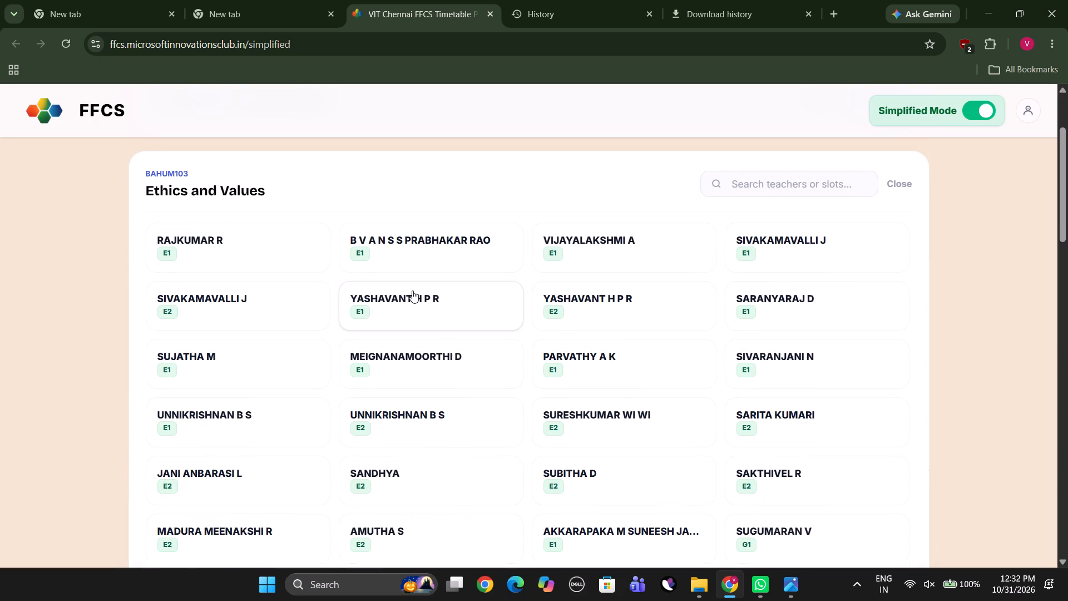
scroll(393, 148, down, 1)
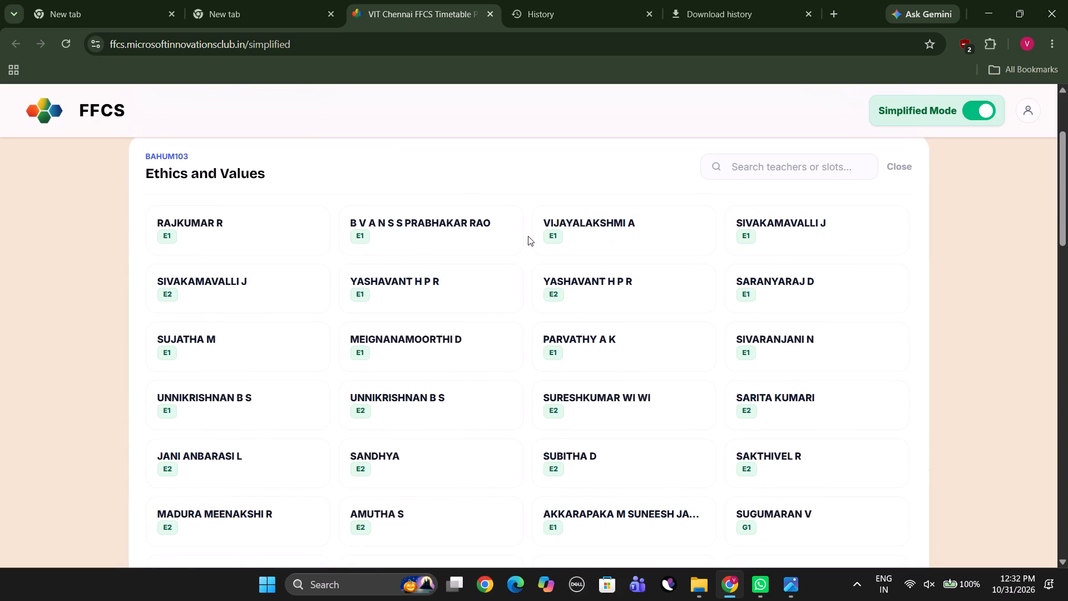
click(583, 293)
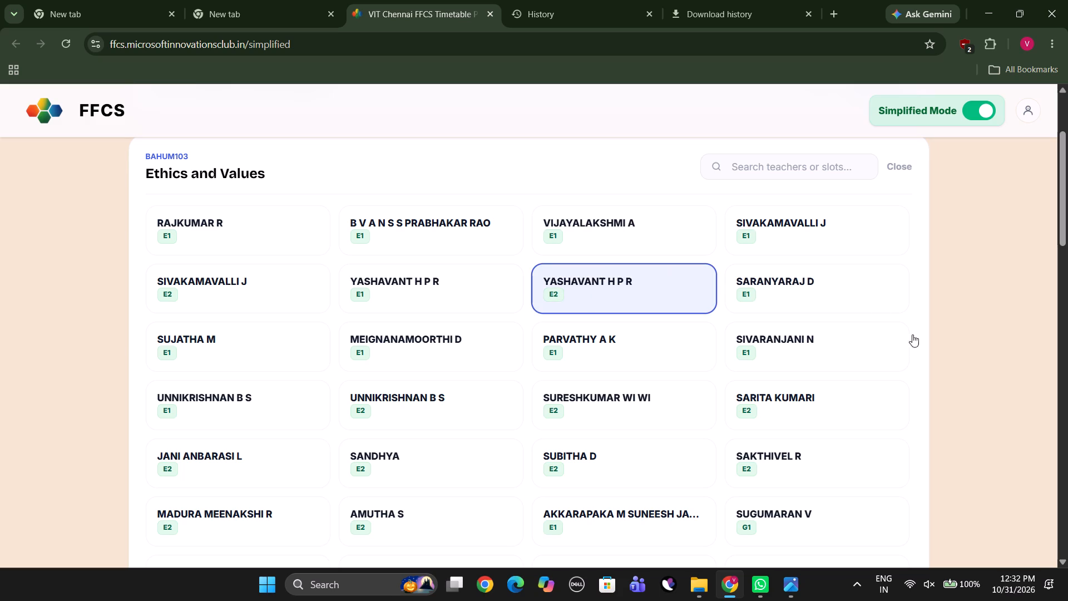
scroll(923, 350, down, 5)
scroll(923, 350, up, 3)
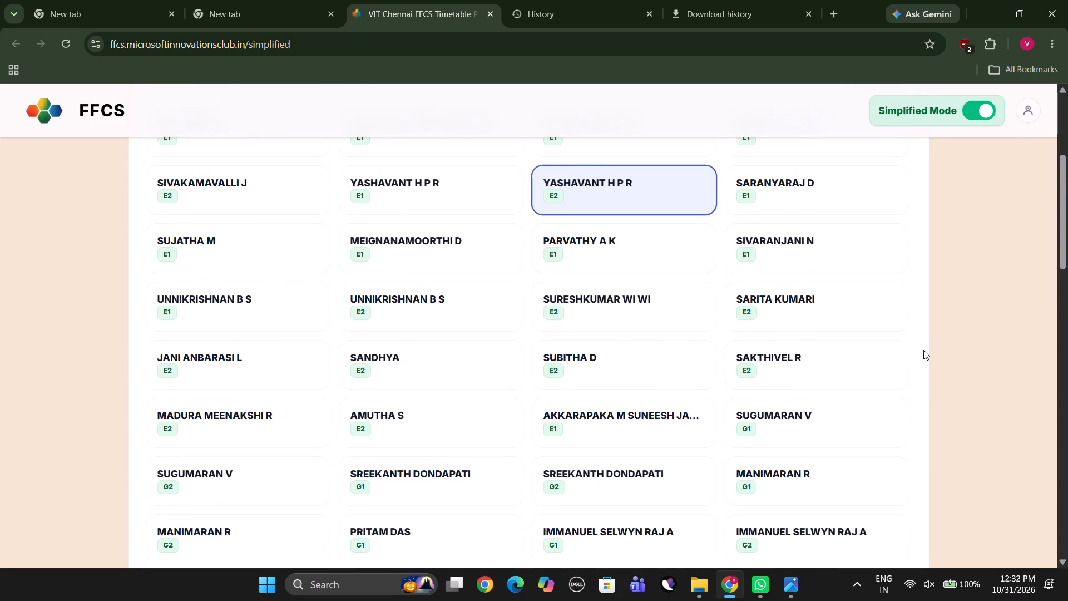
scroll(923, 350, up, 2)
scroll(923, 350, down, 7)
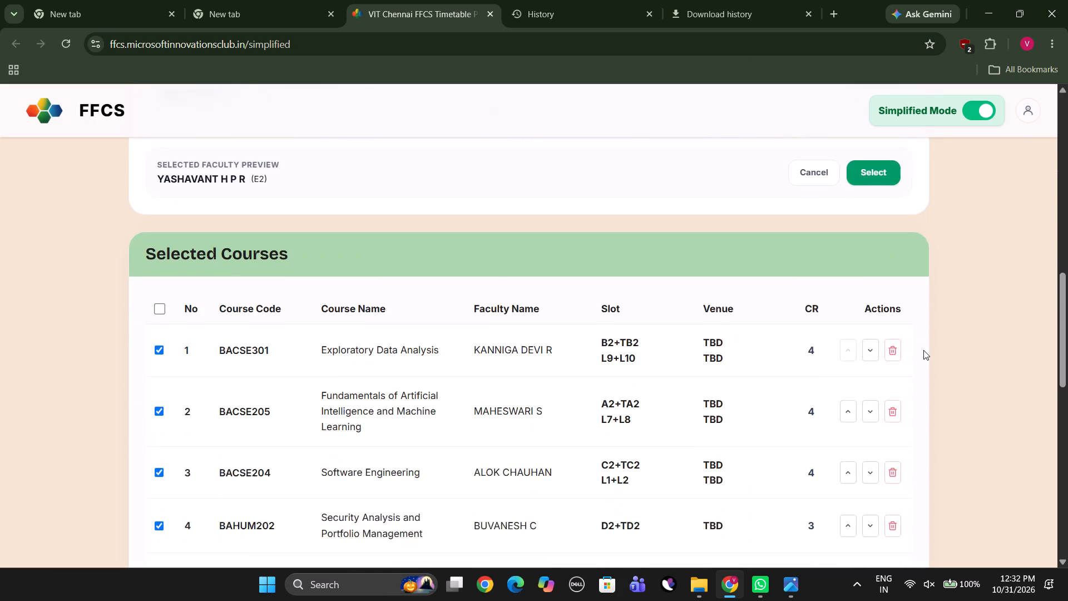
scroll(857, 228, up, 1)
click(868, 169)
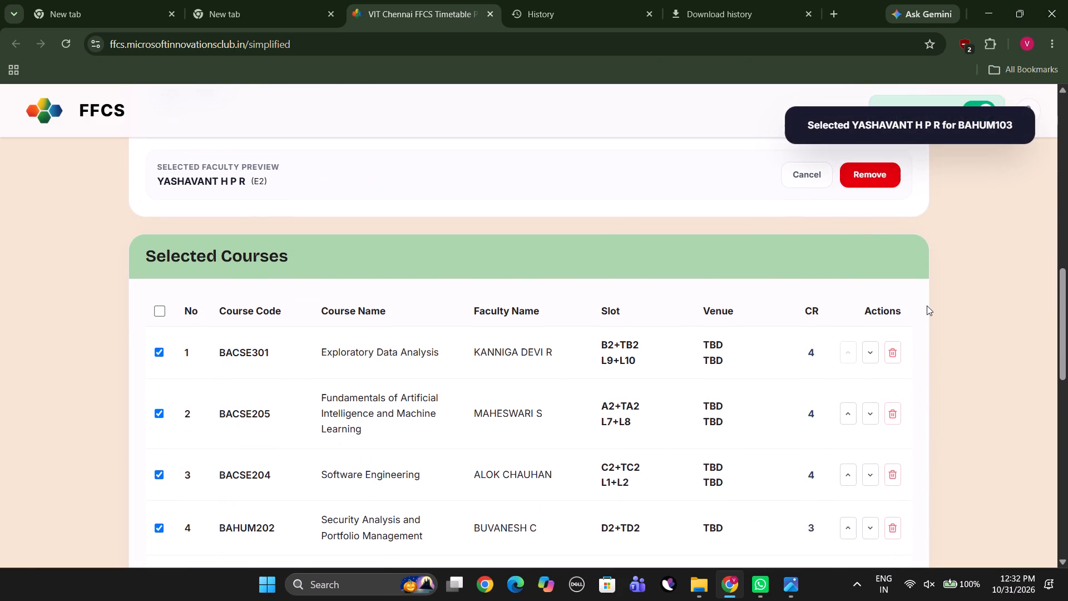
scroll(927, 306, down, 3)
scroll(927, 306, up, 5)
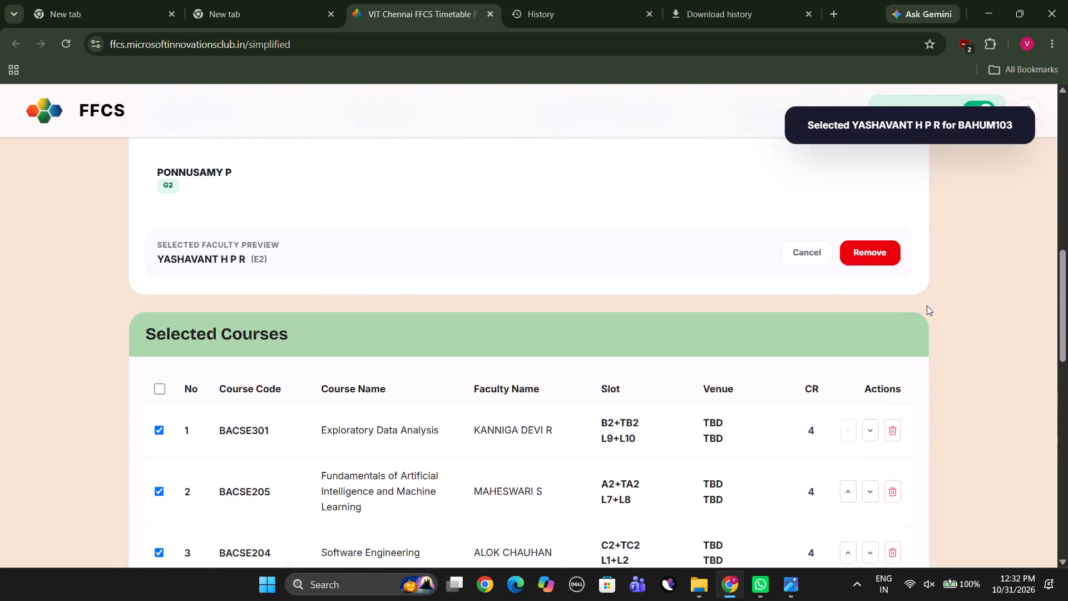
Clear the course search, search for "qual" and open the options of BASTS102 Qualitative and Quantitative Skills Practice II.
scroll(927, 306, up, 7)
drag(402, 225, 7, 183)
key(BackSpace)
text(qual)
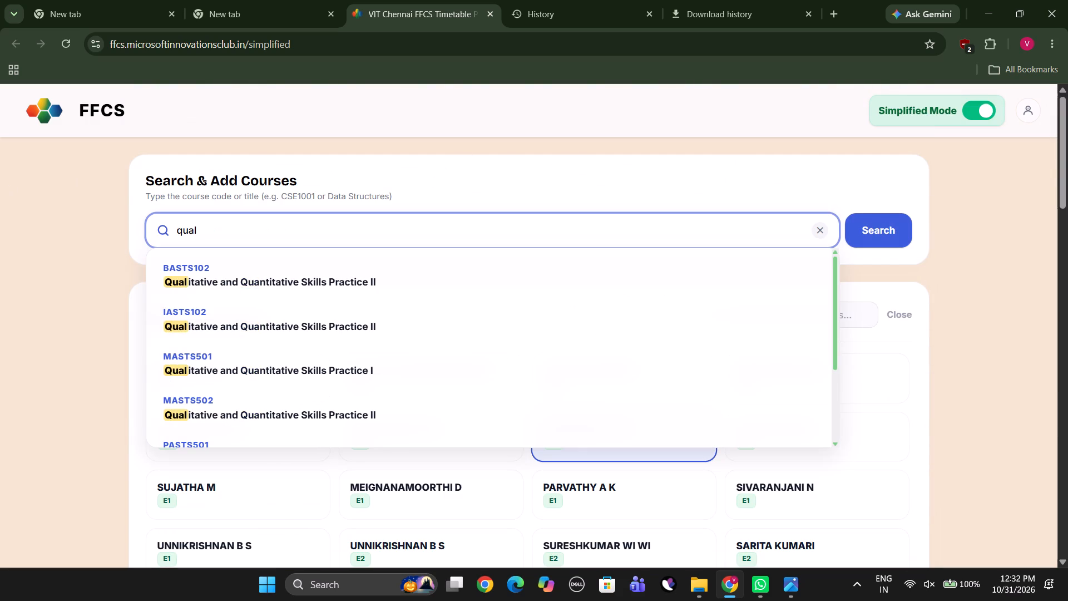
click(260, 272)
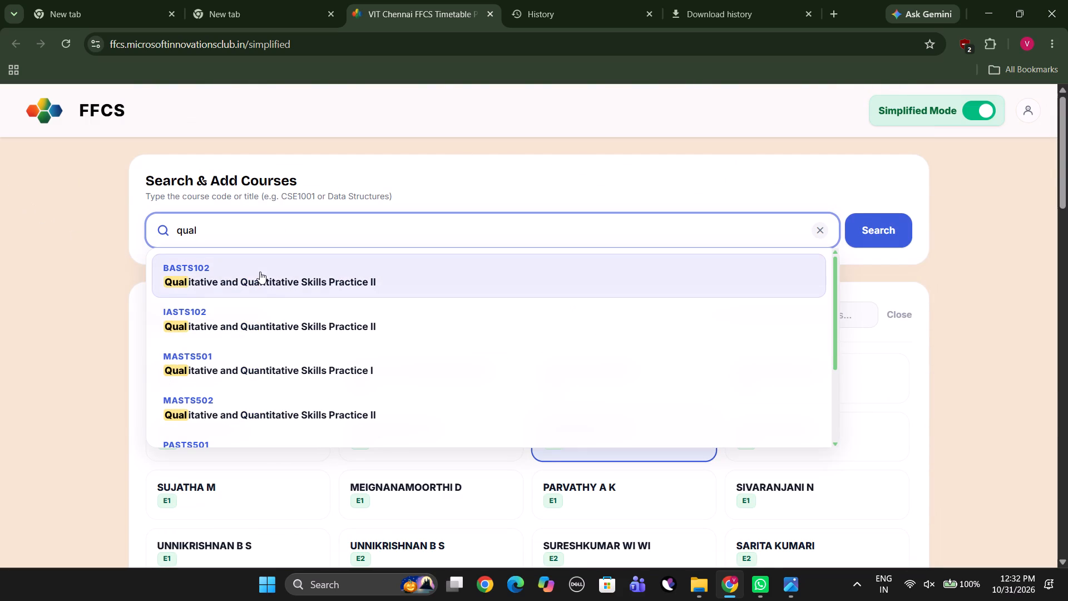
Add BASTS102 to the timetable with the FACE (APT) option, slots G2+TG2.
scroll(108, 346, down, 1)
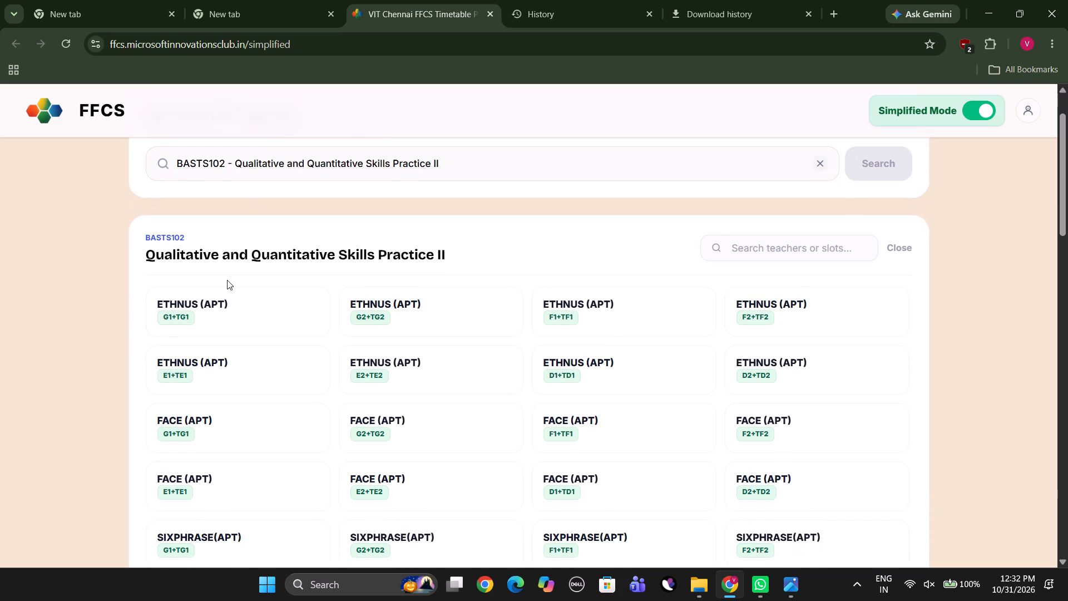
scroll(352, 342, down, 1)
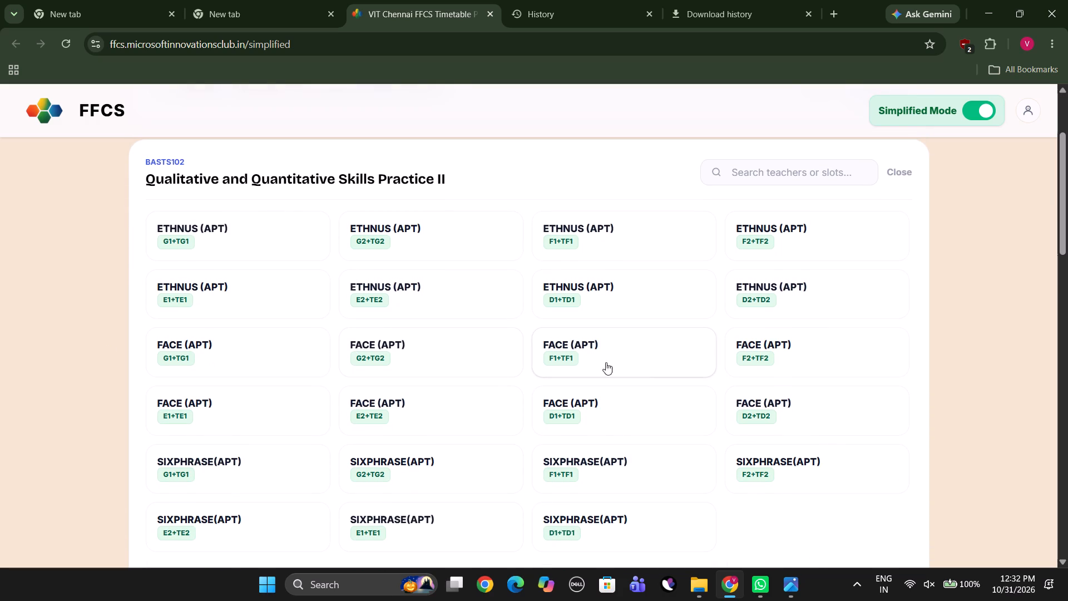
click(439, 347)
scroll(988, 368, down, 2)
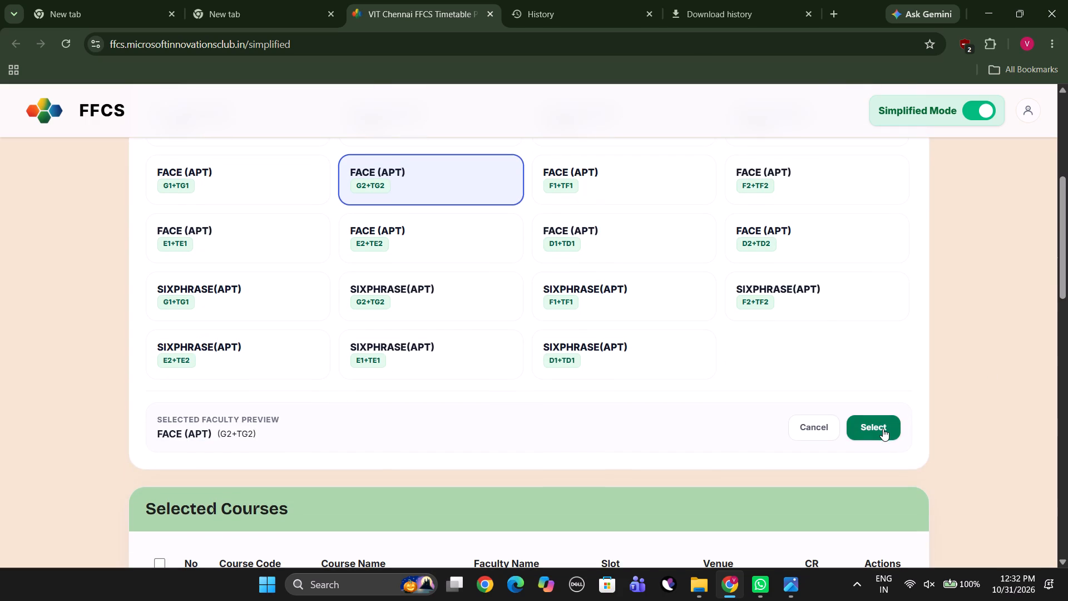
click(883, 428)
Examine the weekly timetable preview closely, checking the morning lab slots and the afternoon theory slots of every added course.
scroll(883, 428, down, 9)
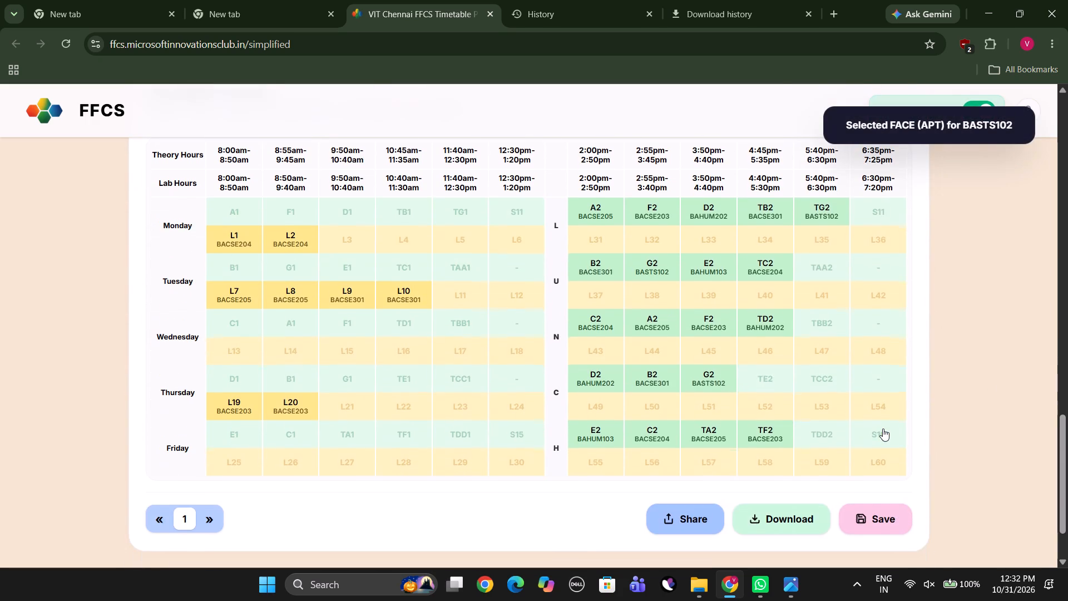
scroll(883, 428, down, 1)
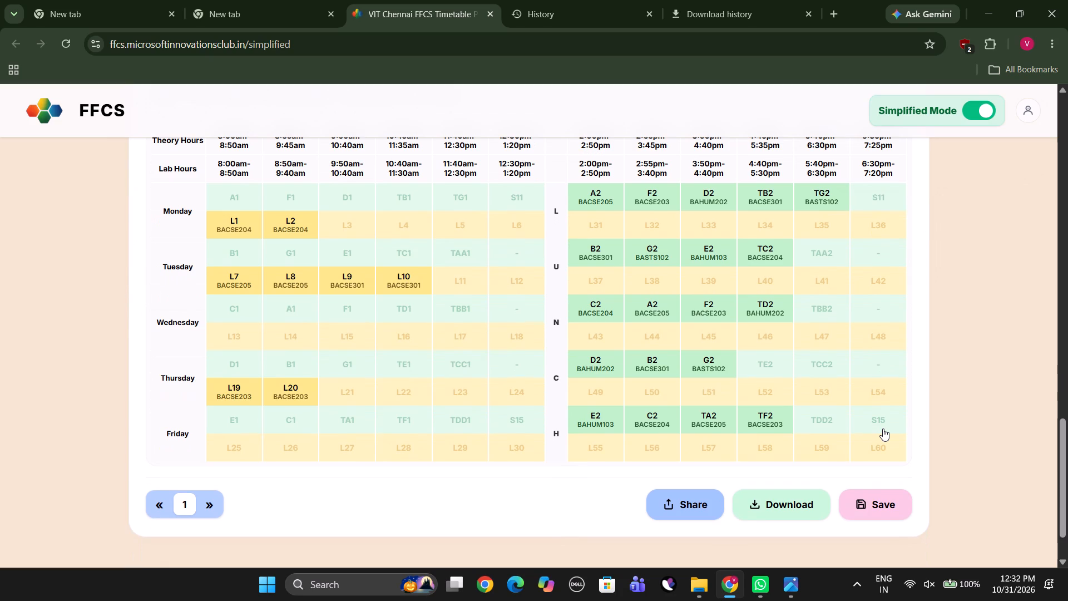
scroll(906, 353, up, 1)
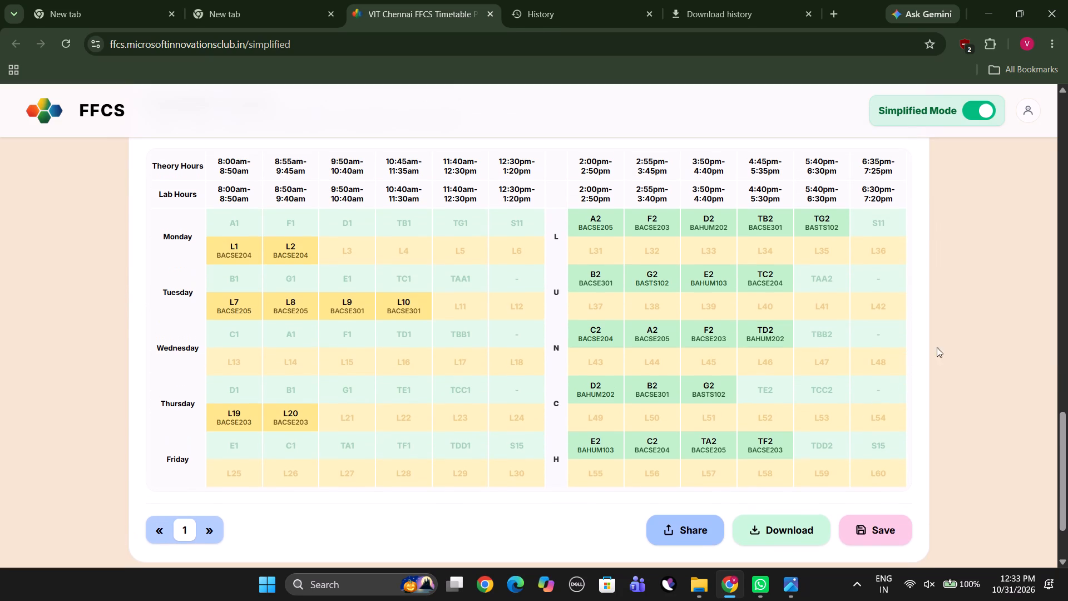
scroll(950, 333, down, 1)
scroll(950, 333, up, 1)
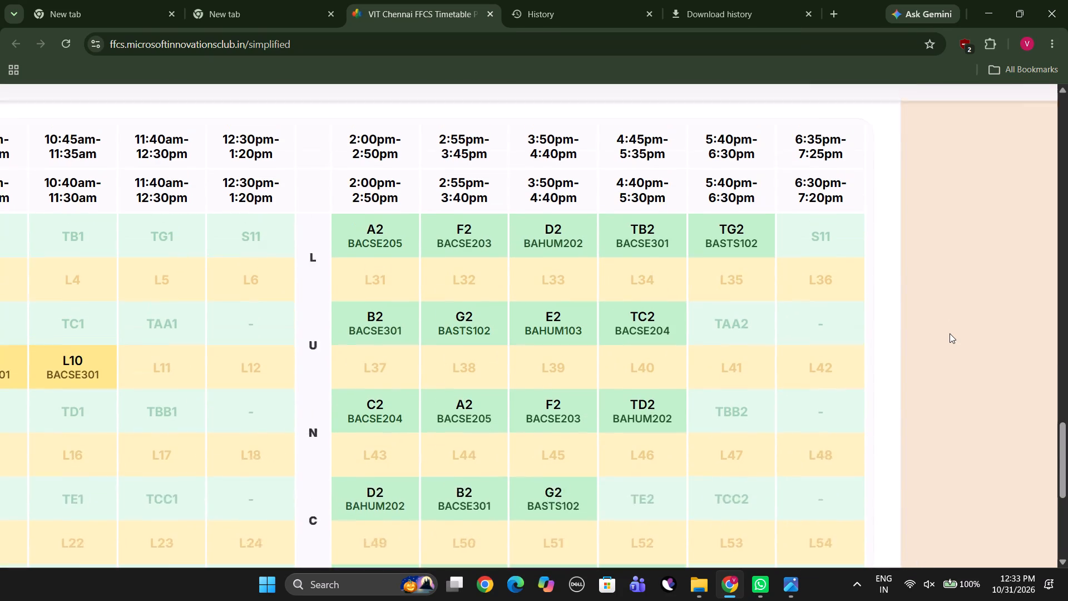
scroll(950, 333, up, 1)
scroll(950, 333, down, 3)
scroll(950, 333, up, 2)
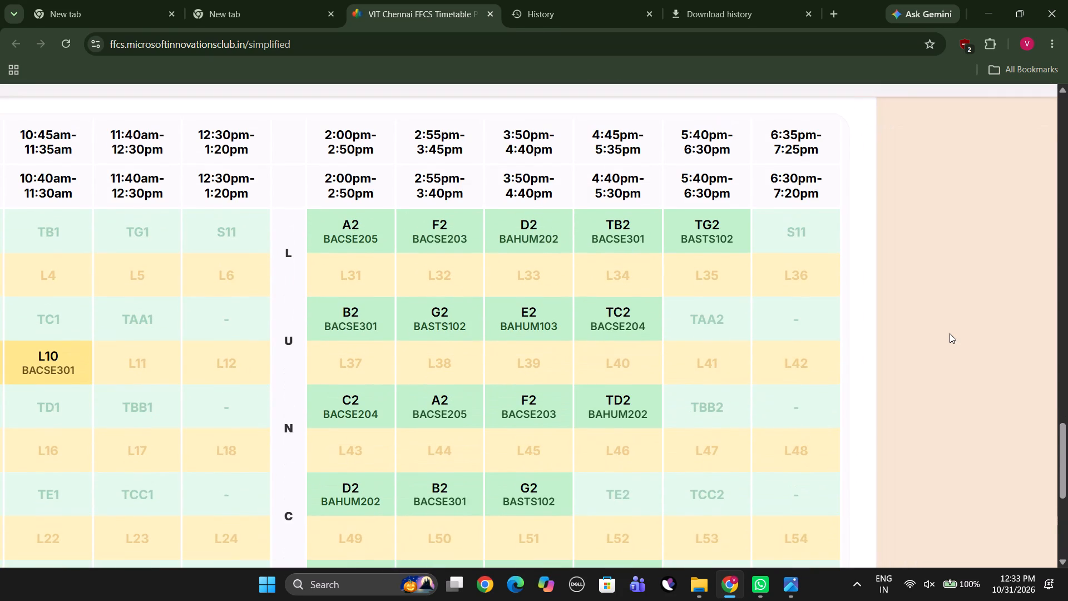
scroll(950, 333, down, 3)
scroll(950, 333, up, 1)
scroll(950, 333, left, 1)
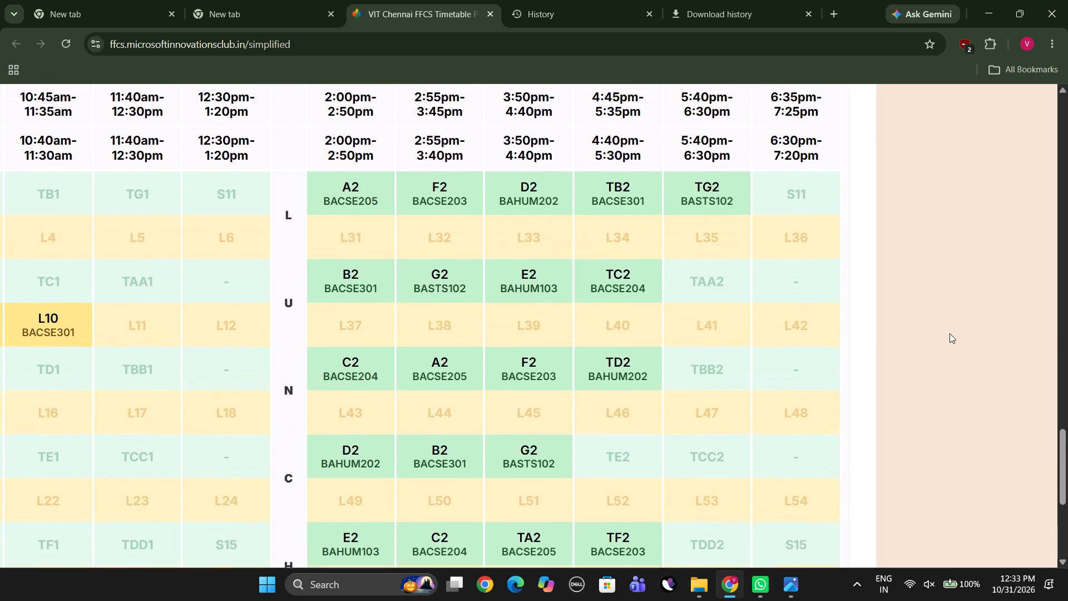
scroll(950, 333, left, 2)
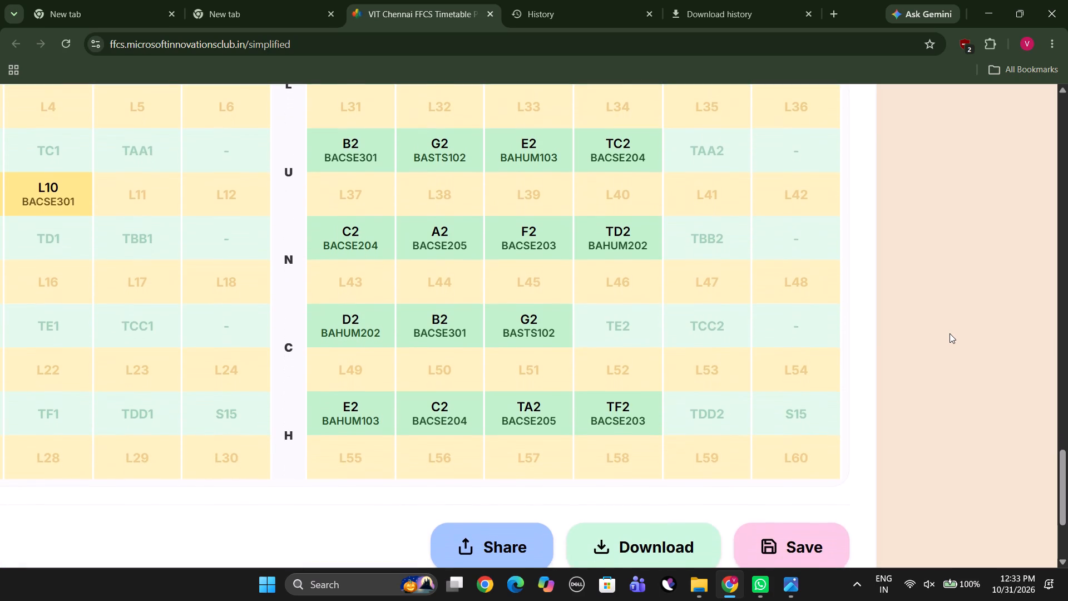
scroll(950, 333, up, 3)
scroll(950, 333, down, 4)
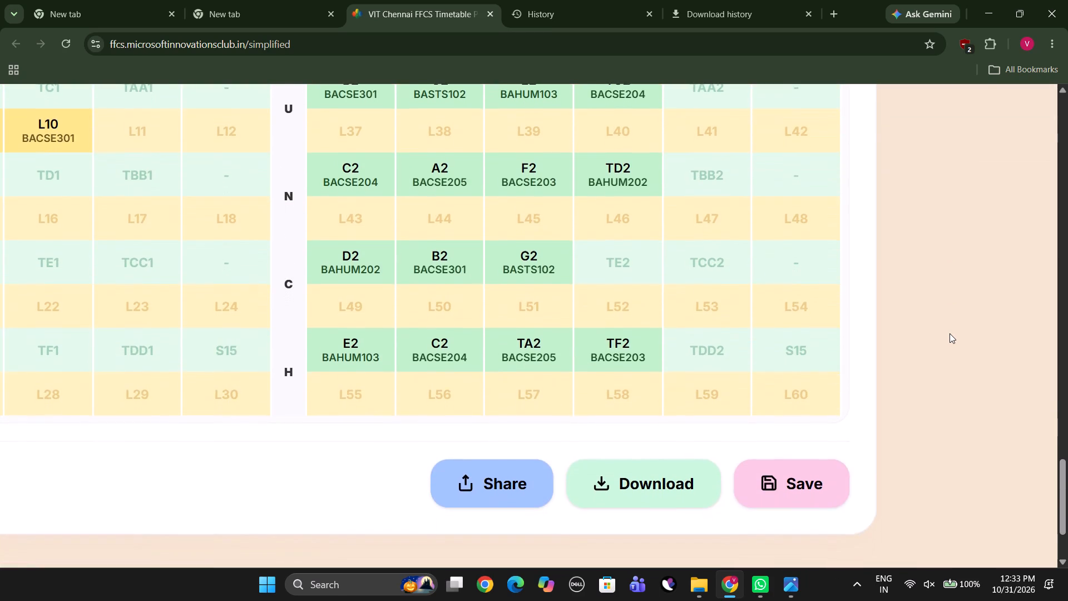
scroll(950, 333, up, 1)
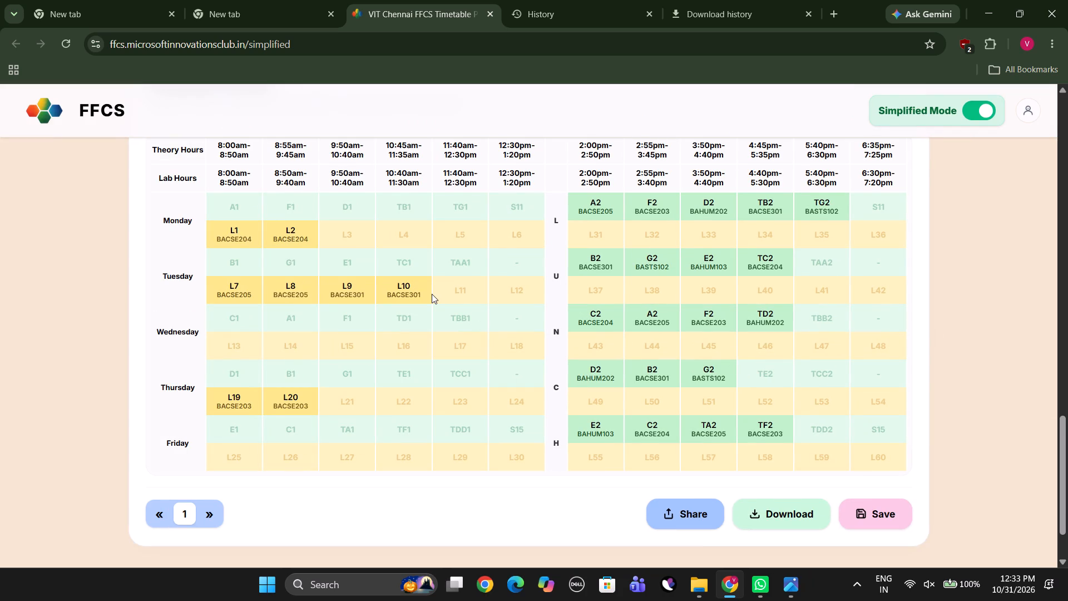
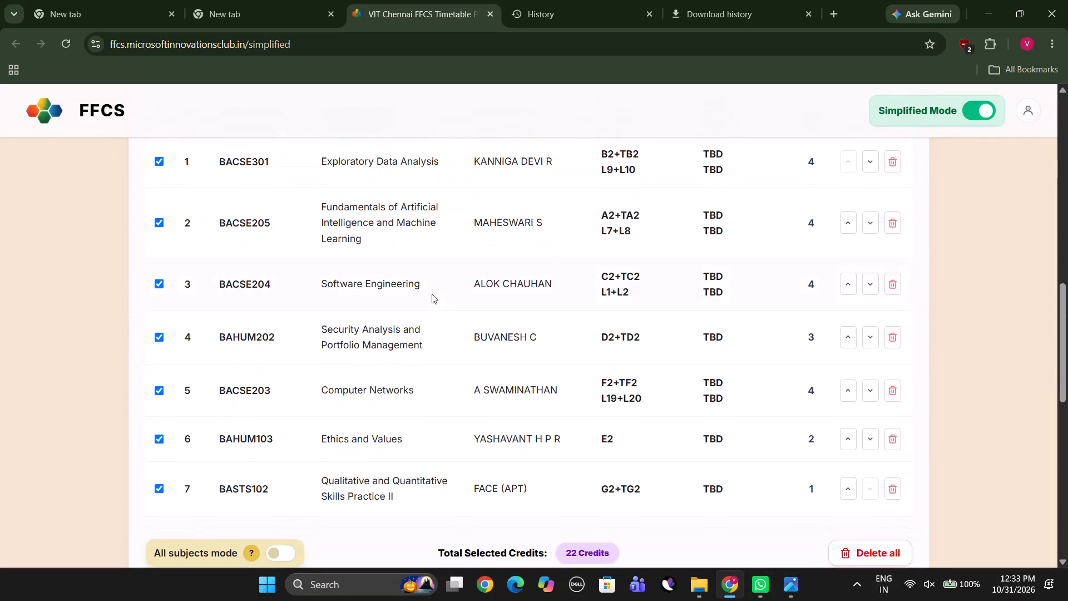
Move BACSE205 above BACSE301 to first place in the selected courses list.
scroll(126, 311, up, 1)
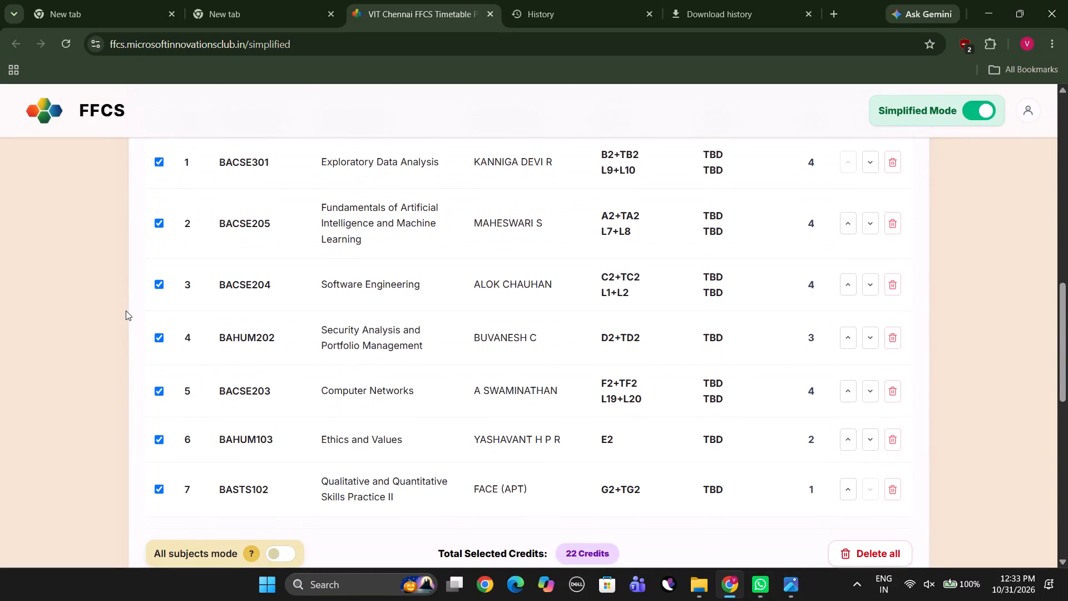
scroll(126, 311, up, 1)
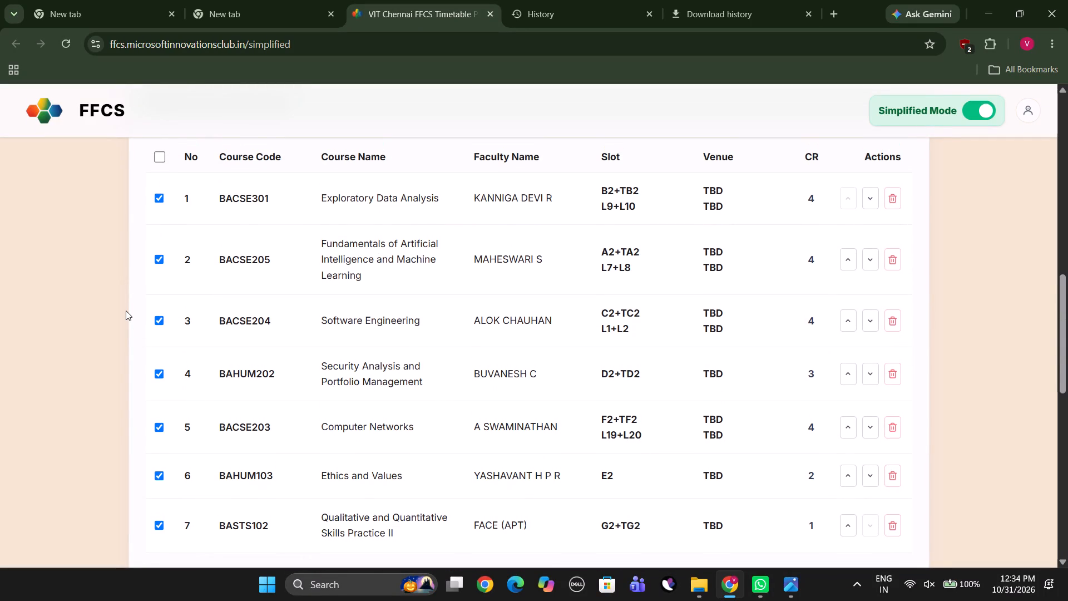
scroll(126, 311, up, 1)
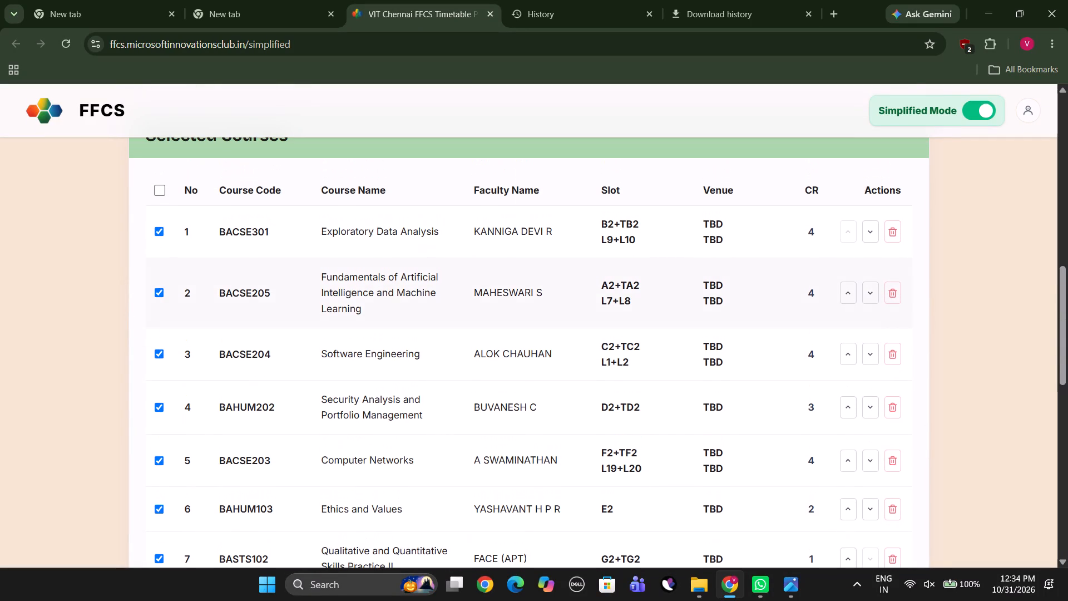
click(846, 292)
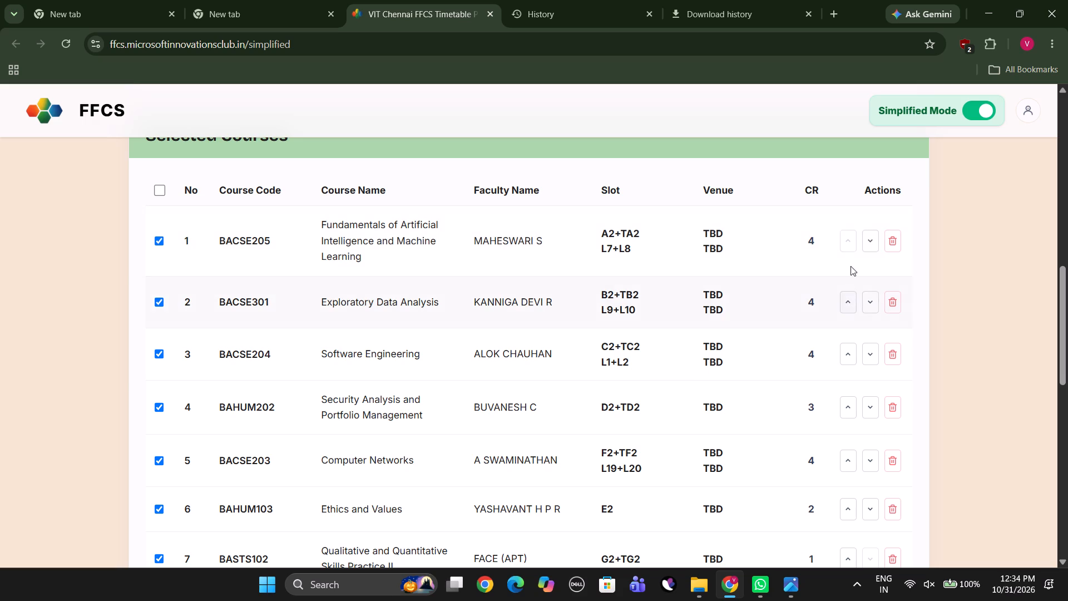
click(598, 226)
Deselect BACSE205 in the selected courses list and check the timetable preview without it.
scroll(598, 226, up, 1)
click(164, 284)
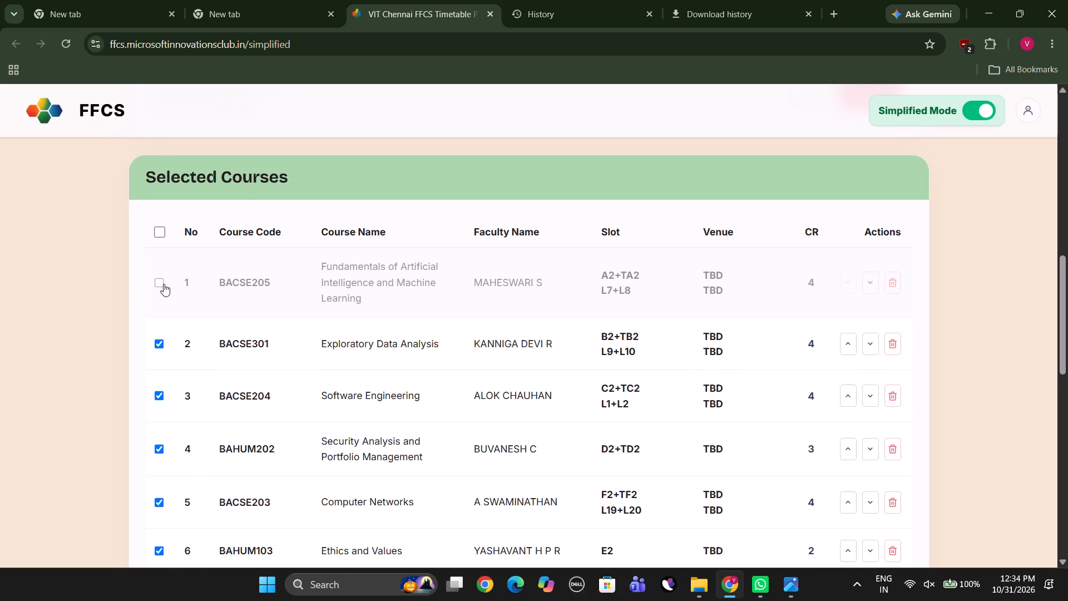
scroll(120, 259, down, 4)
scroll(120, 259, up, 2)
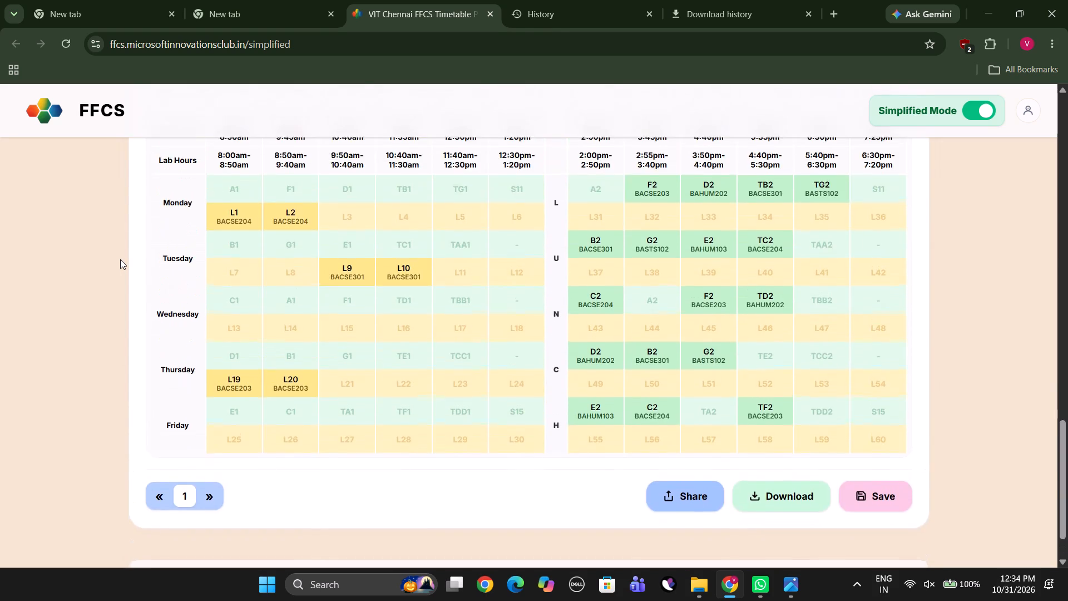
Replace the course search with "bacse205" and open the options of BACSE205 Fundamentals of Artificial Intelligence and Machine Learning.
scroll(120, 259, up, 6)
scroll(120, 255, down, 1)
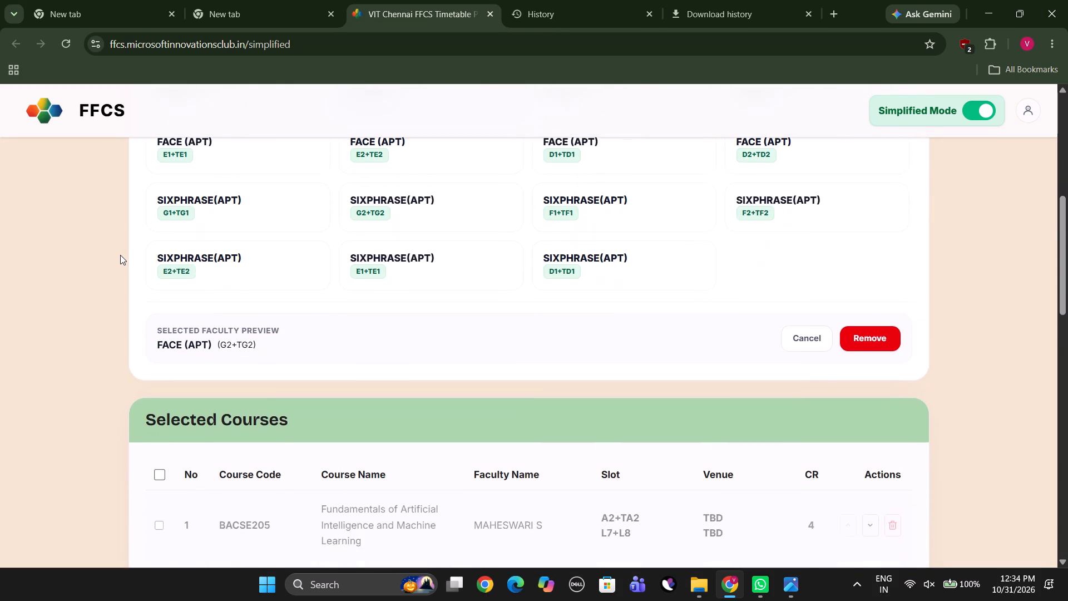
scroll(120, 255, down, 1)
scroll(120, 255, up, 10)
click(286, 235)
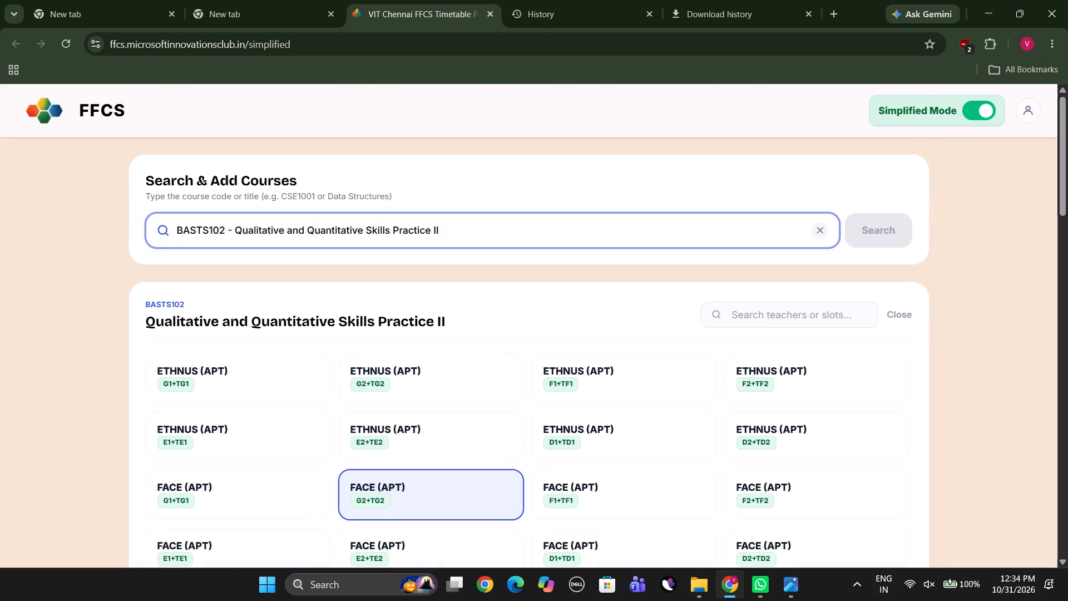
drag(466, 230, 0, 221)
key(BackSpace)
text(bacse2)
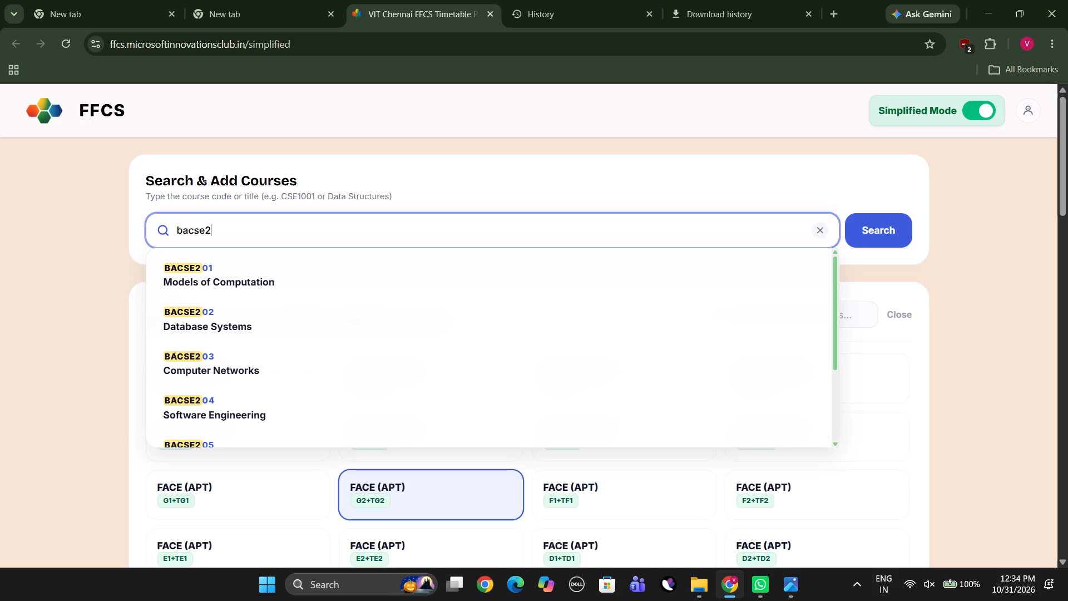
text(05)
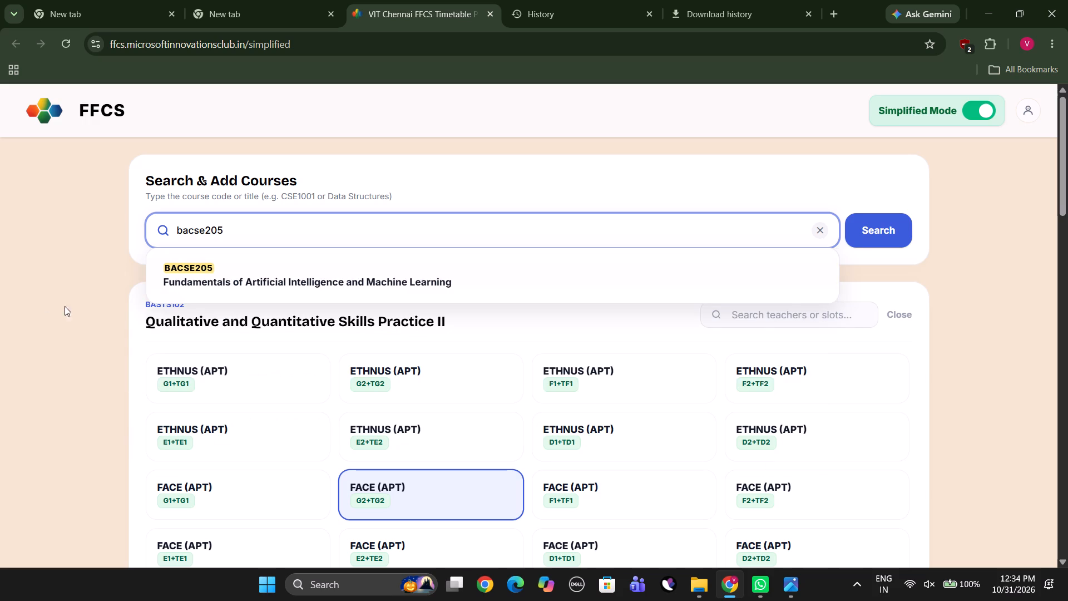
click(227, 293)
Examine all faculty options for BACSE205, comparing their theory and lab slots with the currently chosen option.
scroll(227, 293, down, 1)
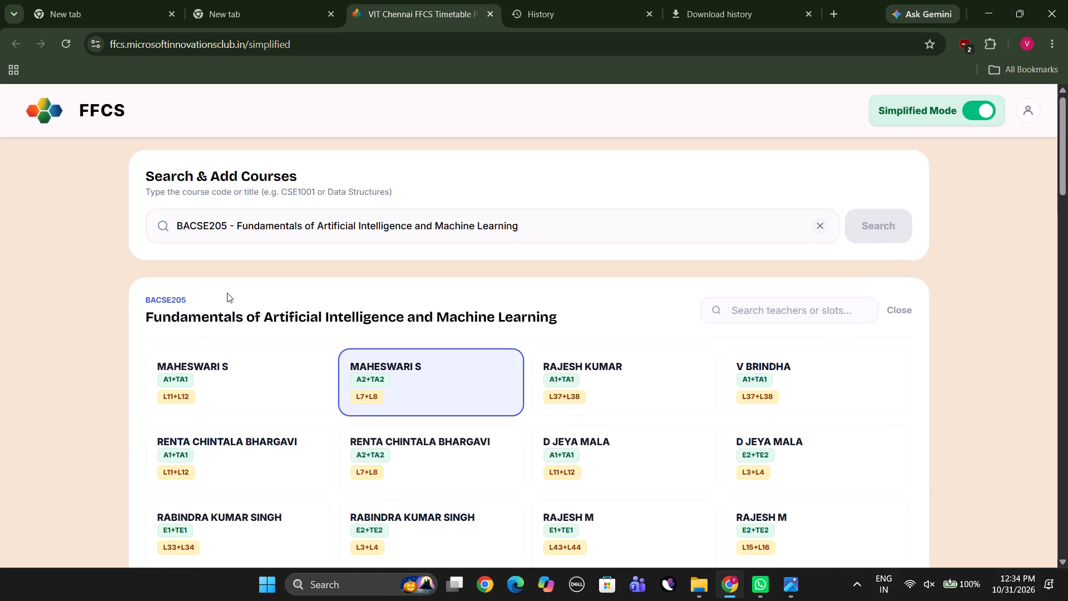
scroll(227, 293, down, 1)
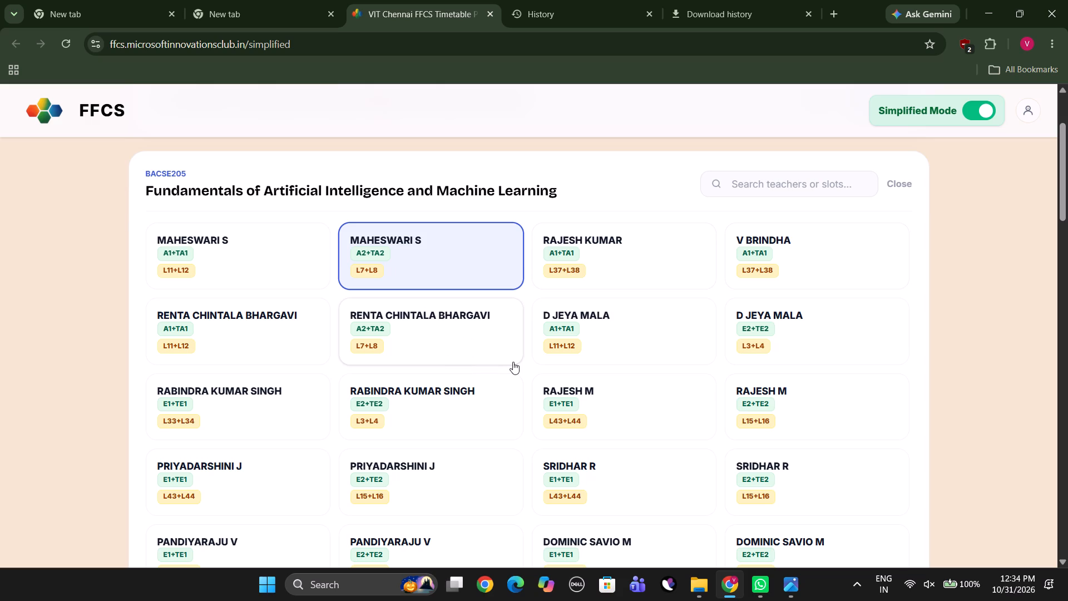
scroll(513, 362, down, 1)
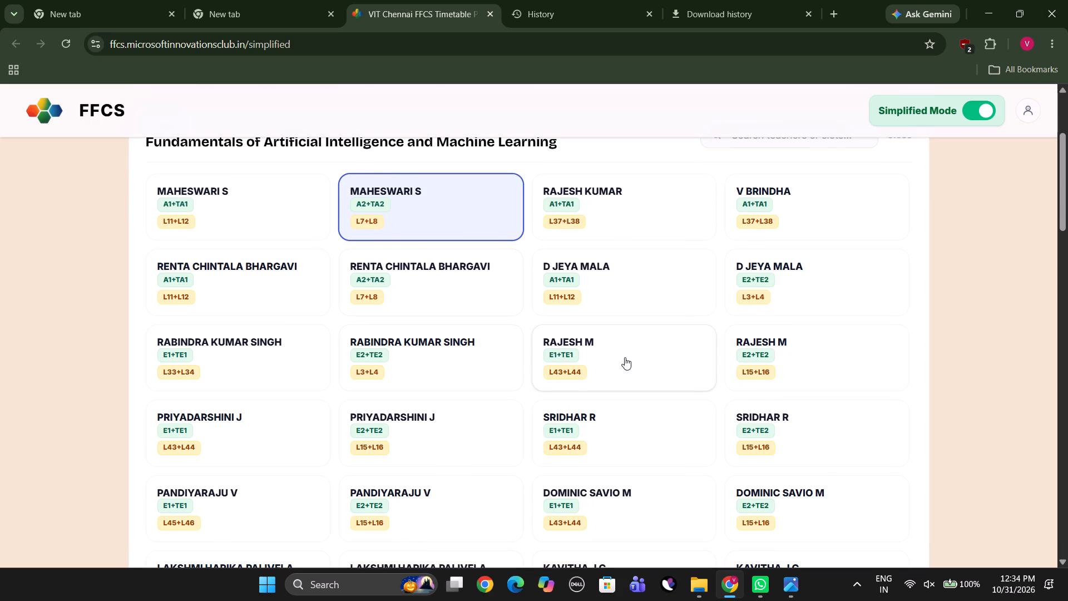
scroll(625, 357, down, 4)
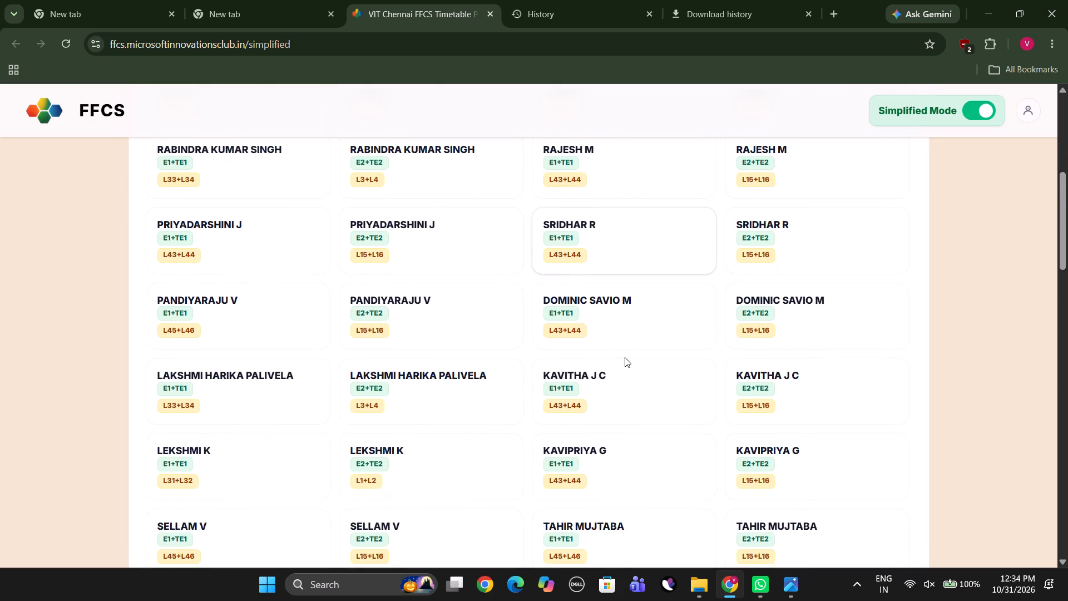
scroll(625, 357, down, 2)
scroll(625, 357, up, 1)
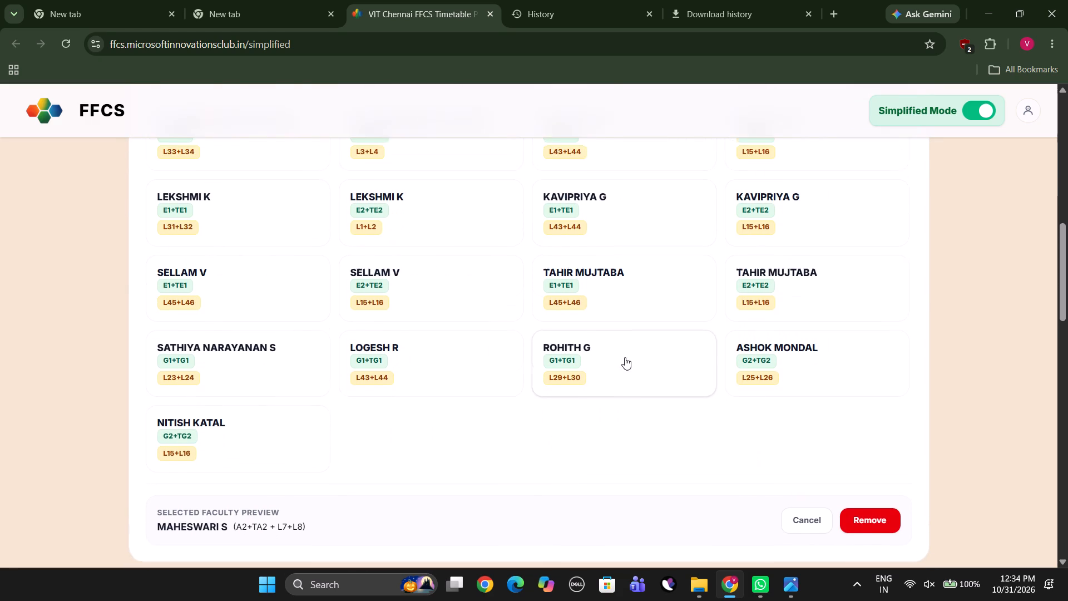
scroll(625, 357, up, 7)
scroll(625, 357, down, 1)
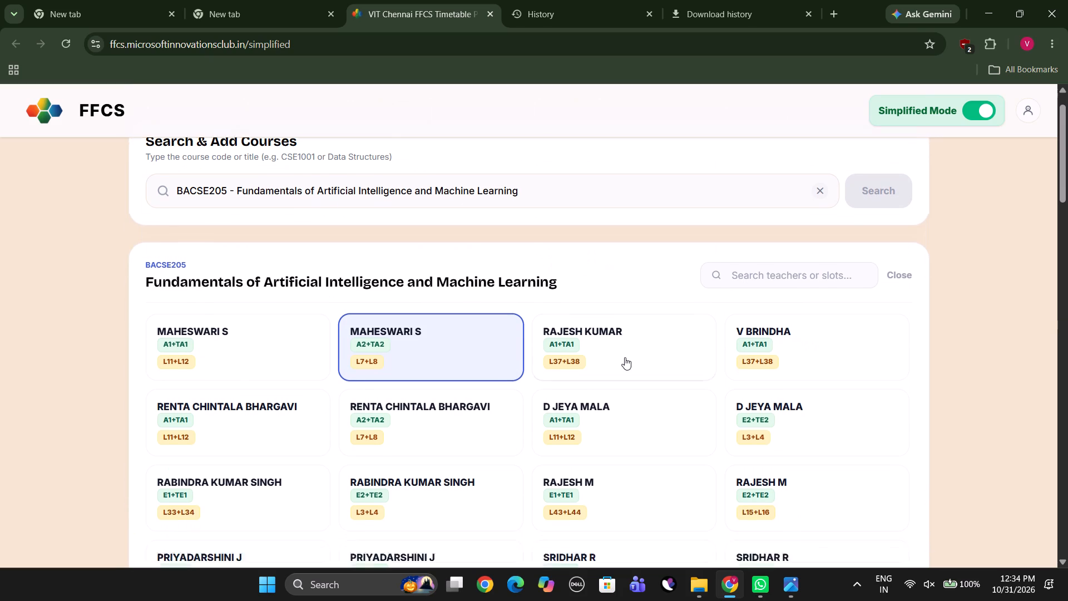
scroll(625, 357, down, 2)
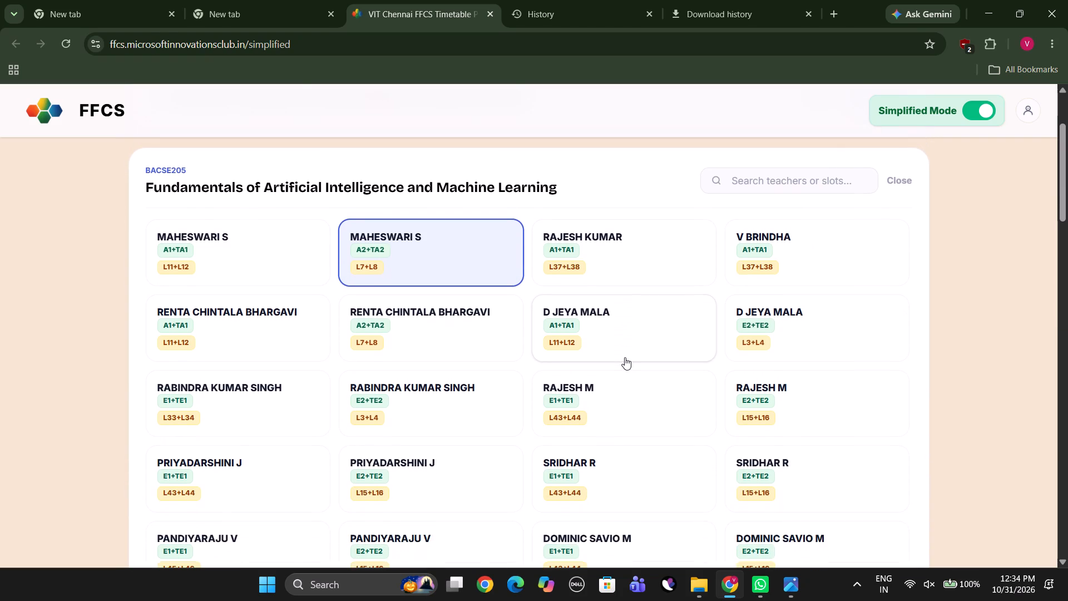
scroll(625, 357, down, 1)
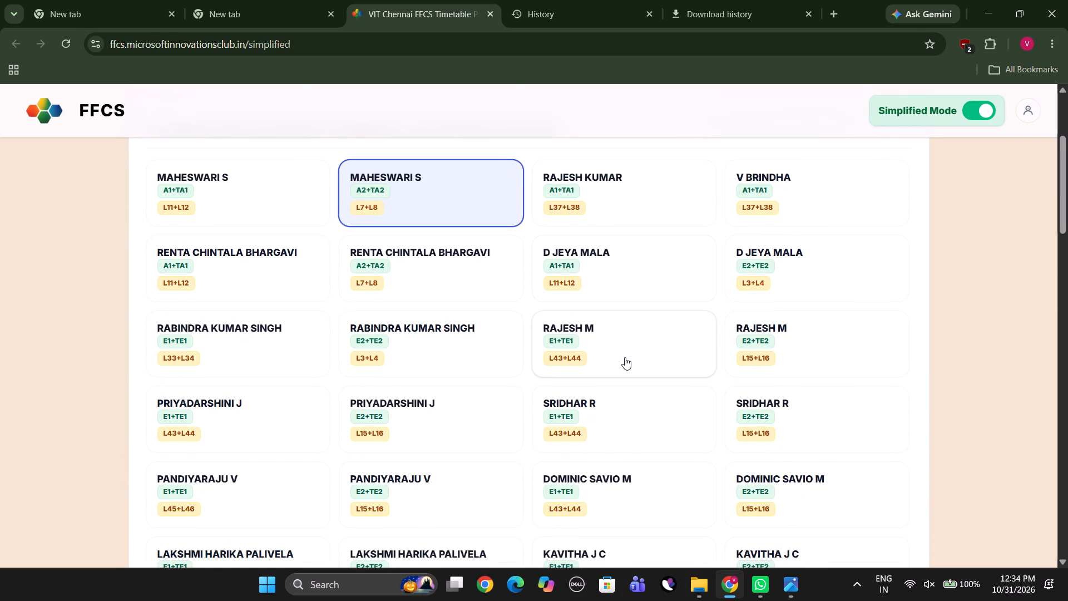
scroll(625, 357, left, 1)
scroll(625, 357, down, 1)
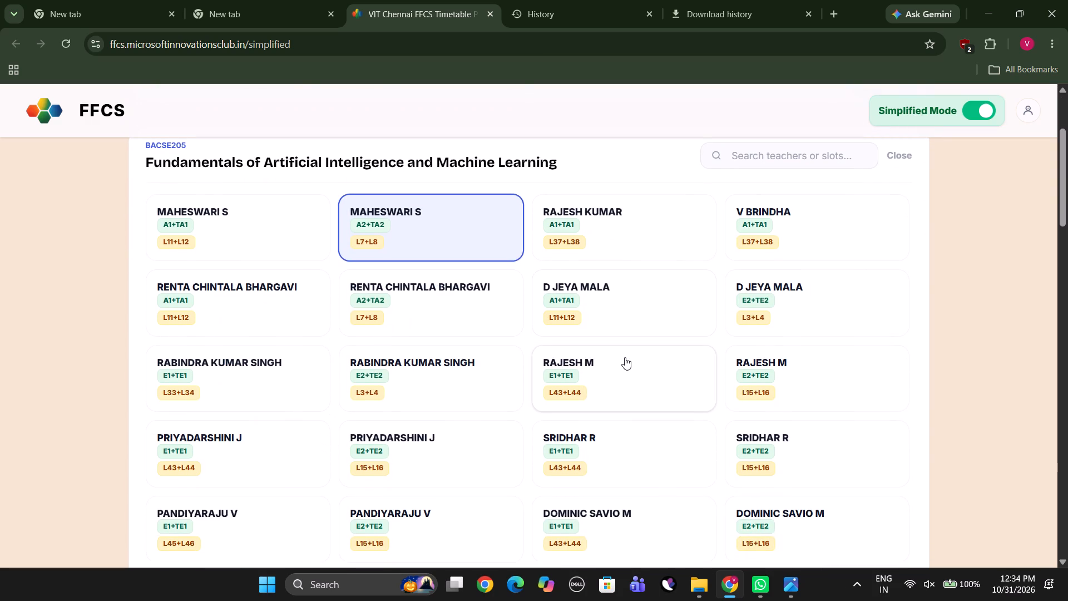
scroll(625, 357, up, 4)
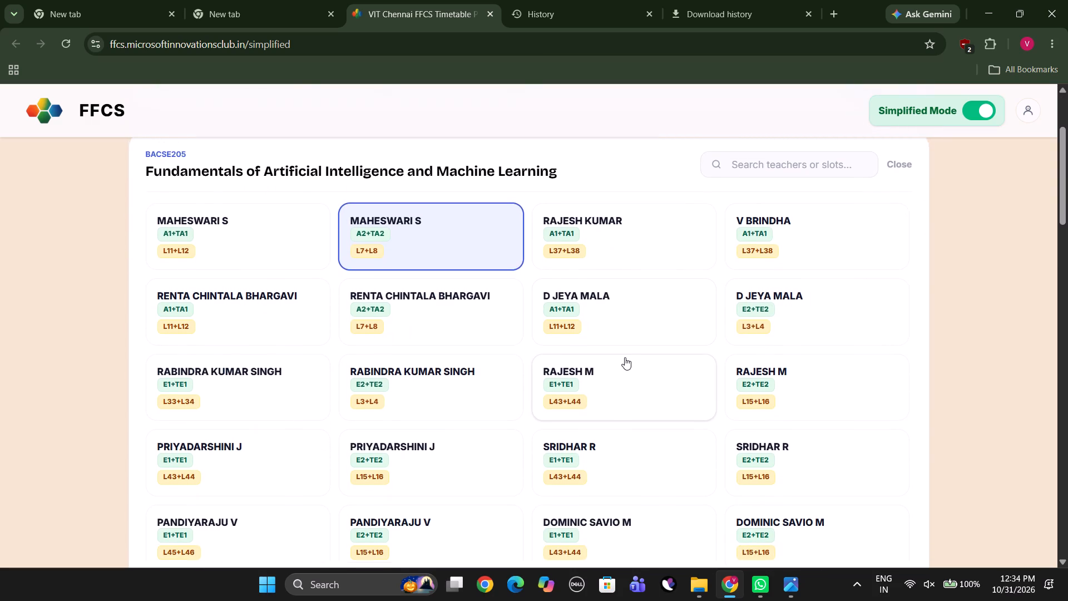
scroll(625, 357, up, 2)
scroll(497, 309, down, 1)
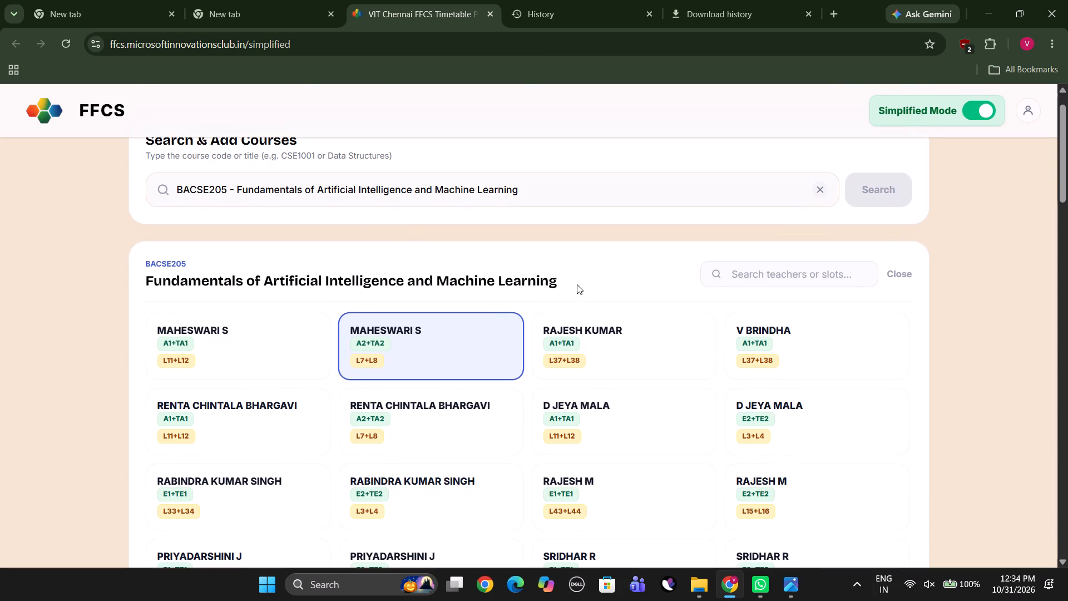
Filter the BACSE205 faculty options by "raje".
click(762, 259)
click(775, 273)
text(raje)
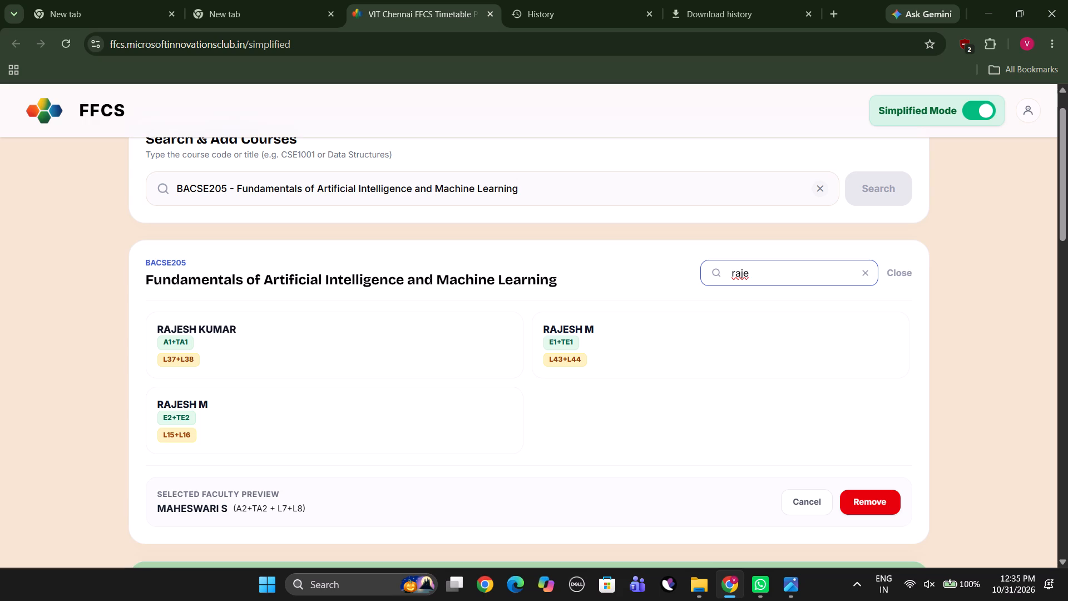
Examine the weekly timetable preview up close without BACSE205, checking the free morning lab and afternoon theory slots.
scroll(775, 273, down, 5)
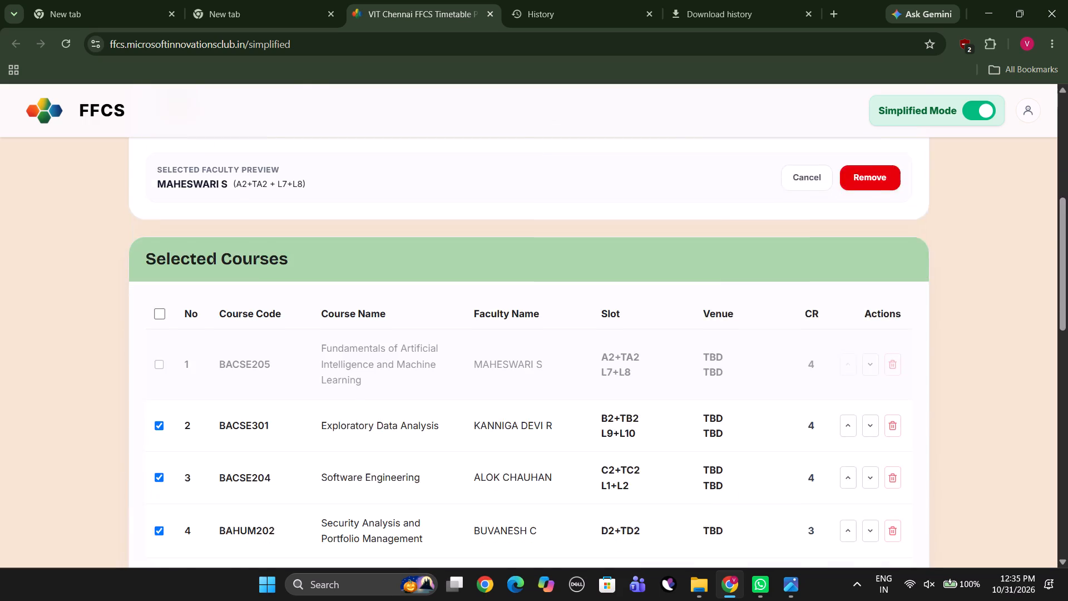
scroll(775, 273, down, 6)
scroll(775, 273, up, 2)
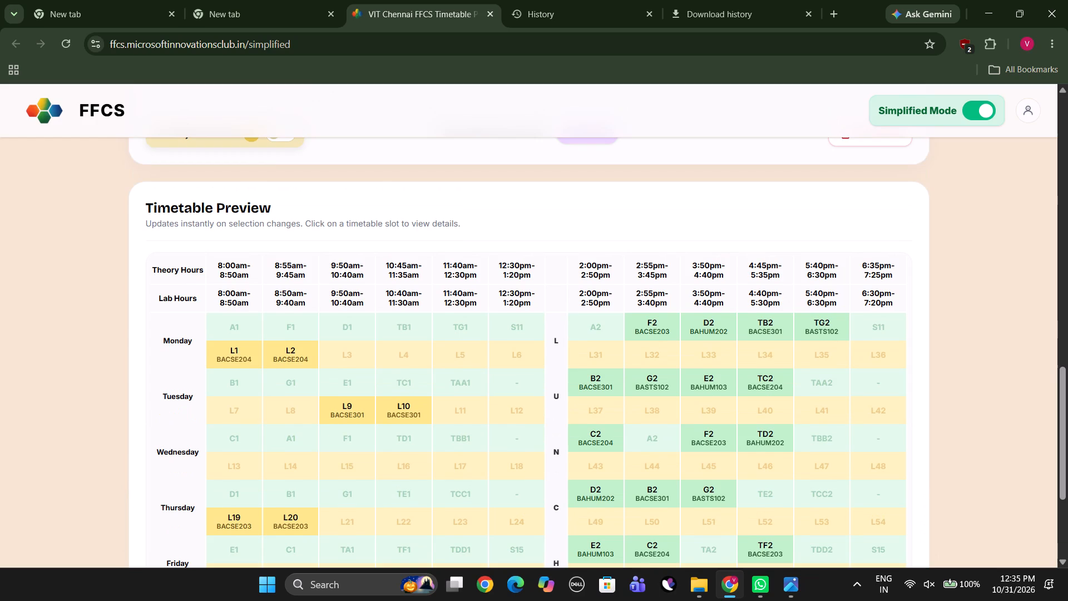
scroll(775, 273, down, 1)
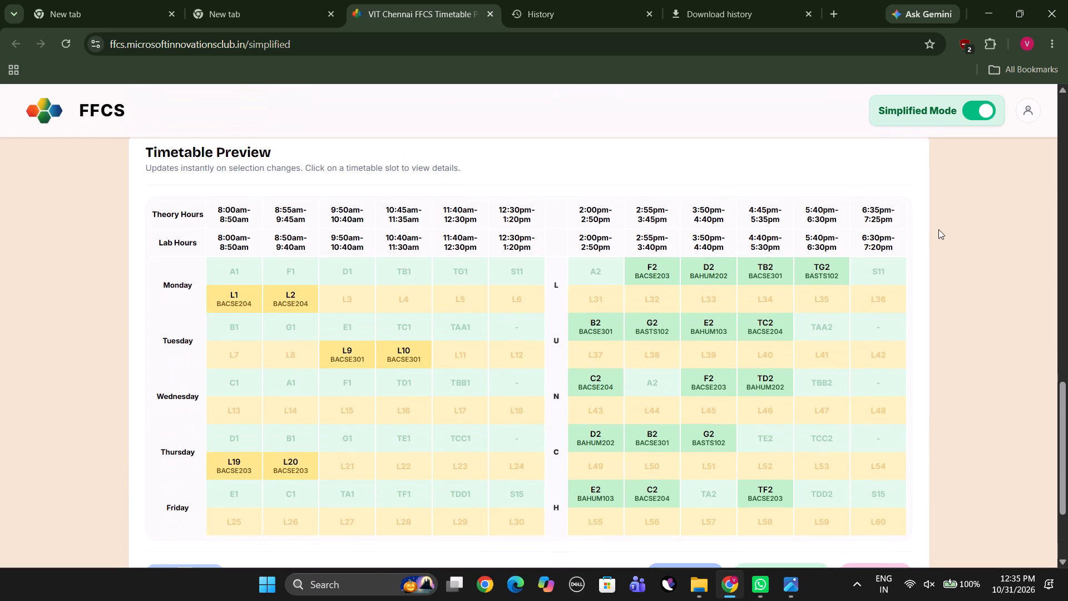
scroll(938, 229, right, 1)
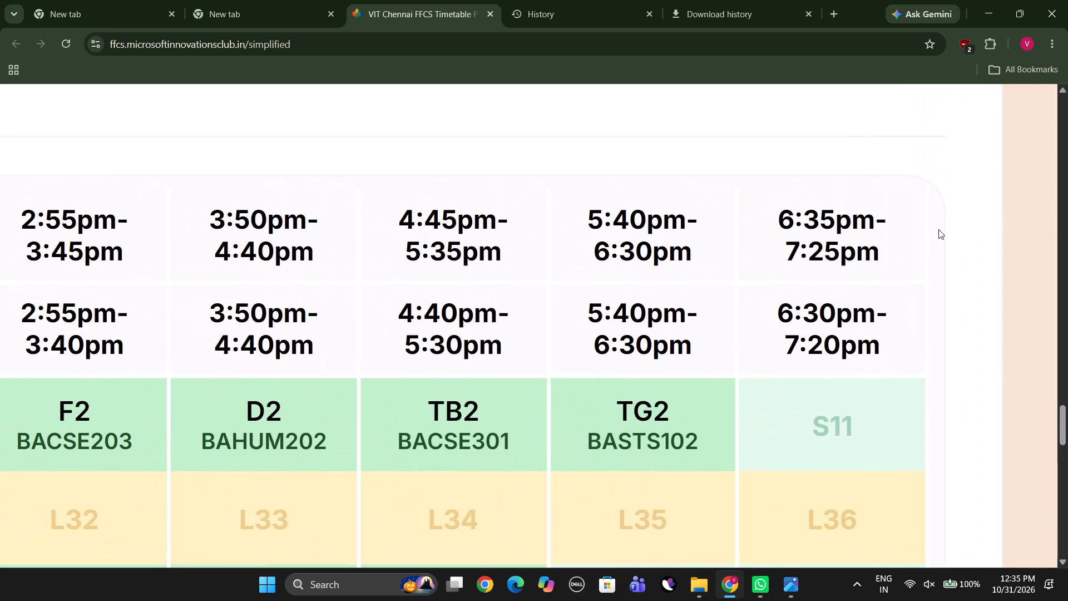
scroll(485, 330, right, 1)
drag(485, 330, 557, 322)
scroll(557, 322, down, 1)
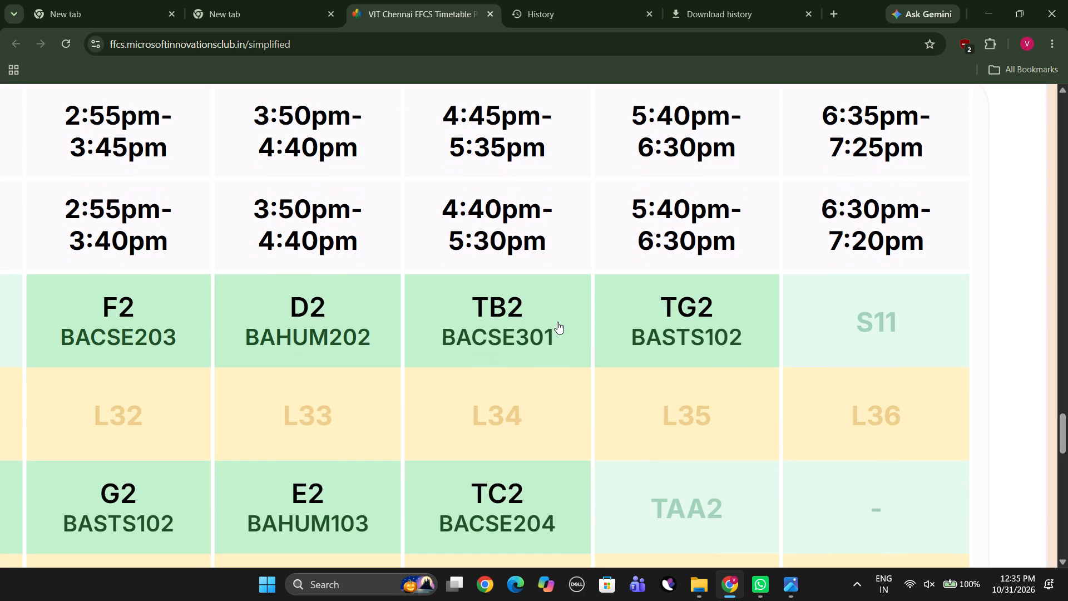
scroll(557, 322, down, 5)
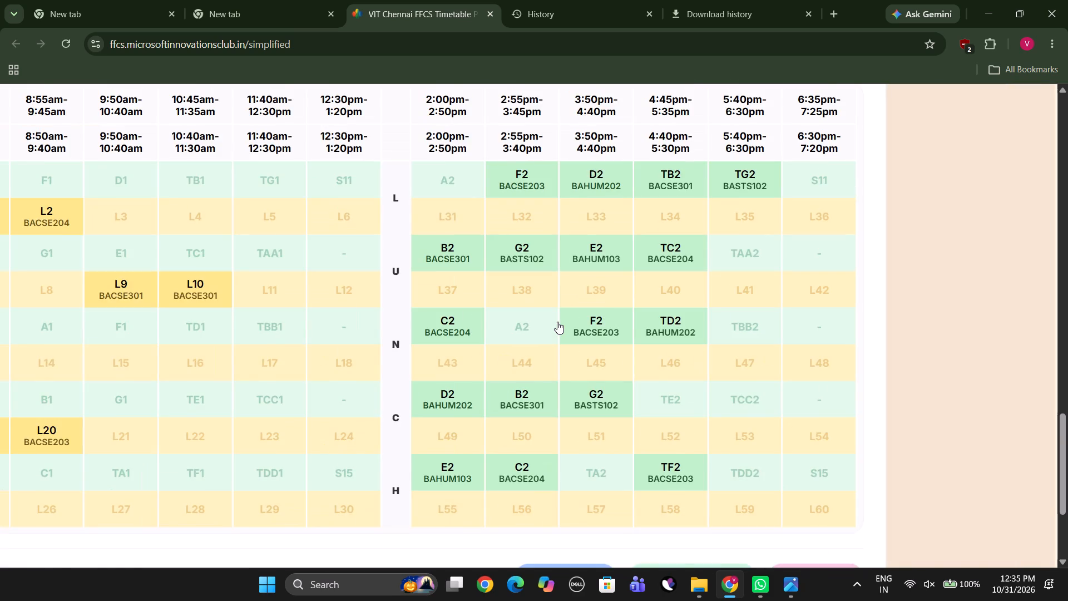
scroll(557, 322, right, 2)
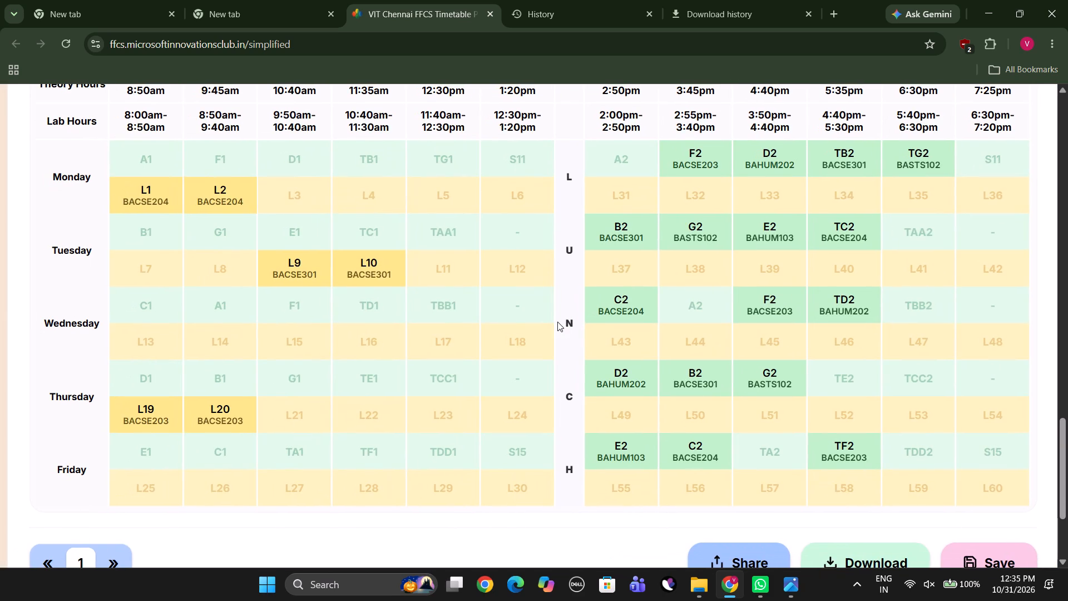
scroll(557, 322, right, 1)
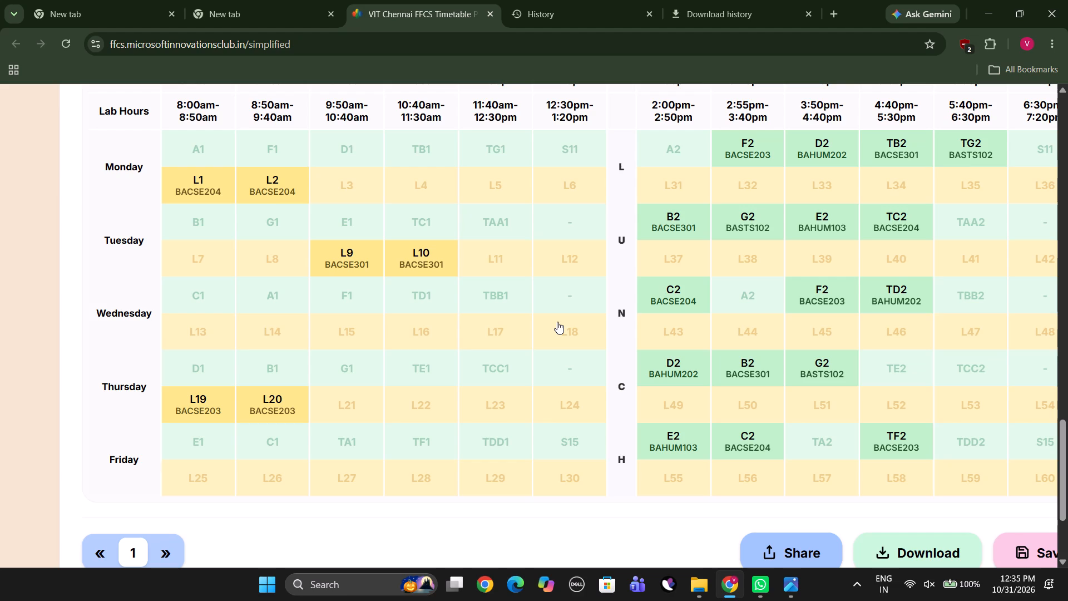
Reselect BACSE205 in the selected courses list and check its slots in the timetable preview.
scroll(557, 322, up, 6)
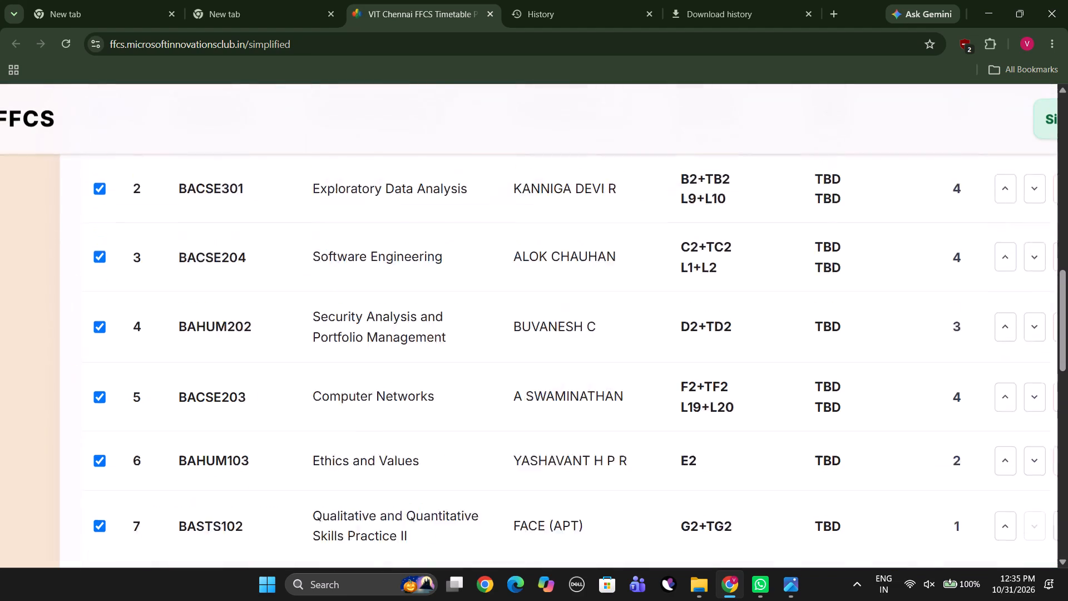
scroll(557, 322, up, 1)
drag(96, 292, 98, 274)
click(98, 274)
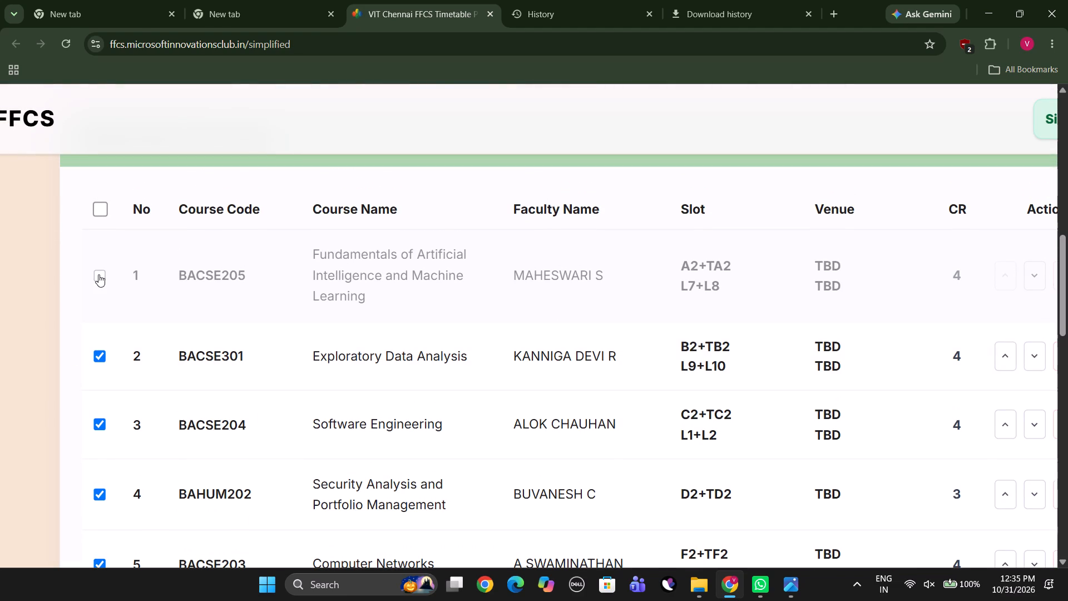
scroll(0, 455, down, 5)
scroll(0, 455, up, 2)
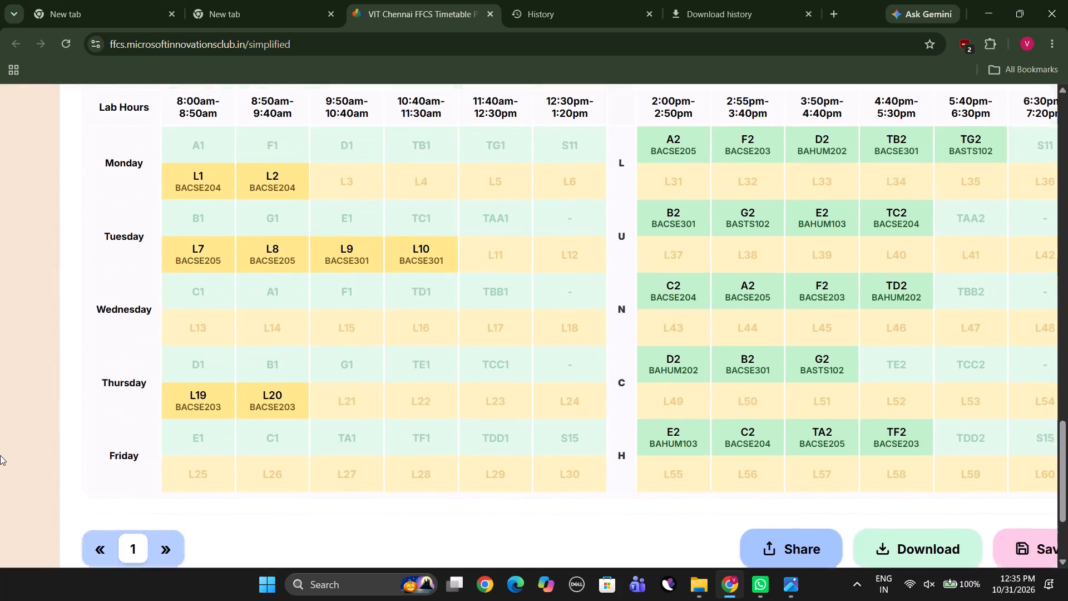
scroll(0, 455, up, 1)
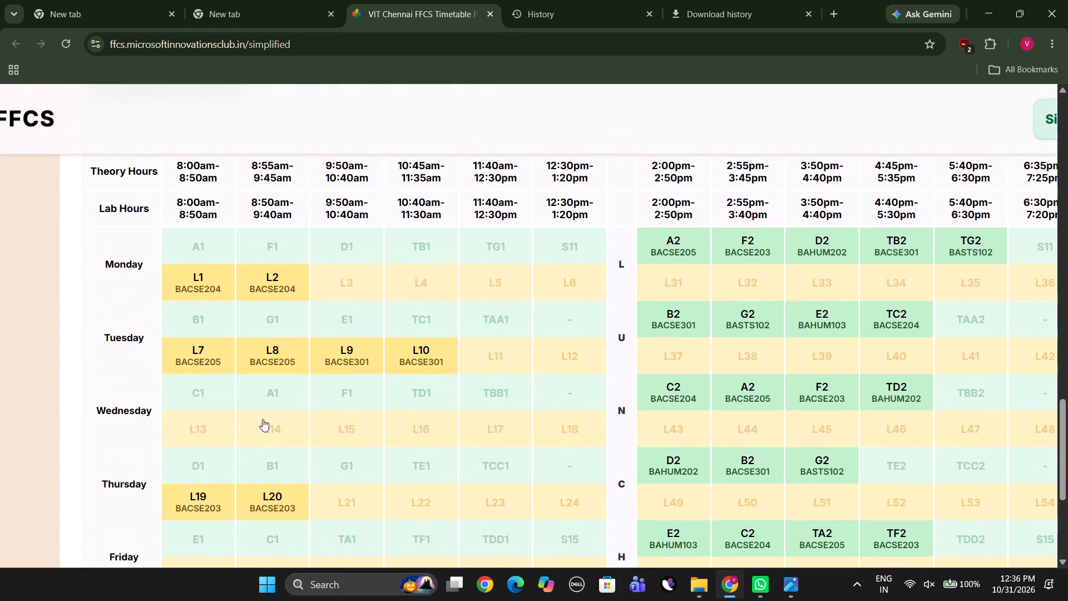
View the details of the BACSE205 lab slot L7+L8 on Tuesday in the timetable preview.
click(176, 364)
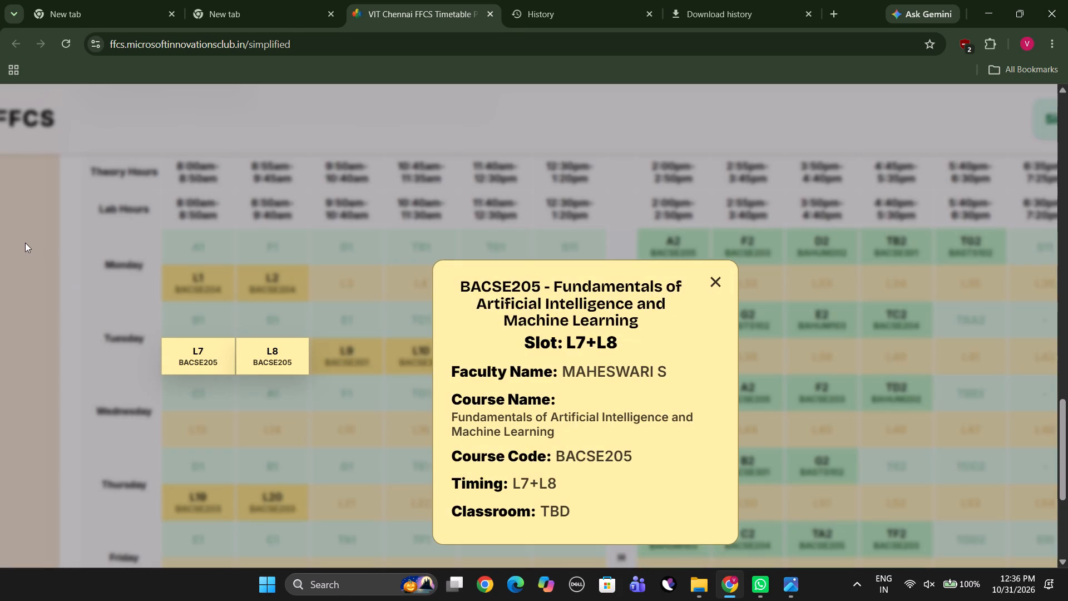
click(727, 284)
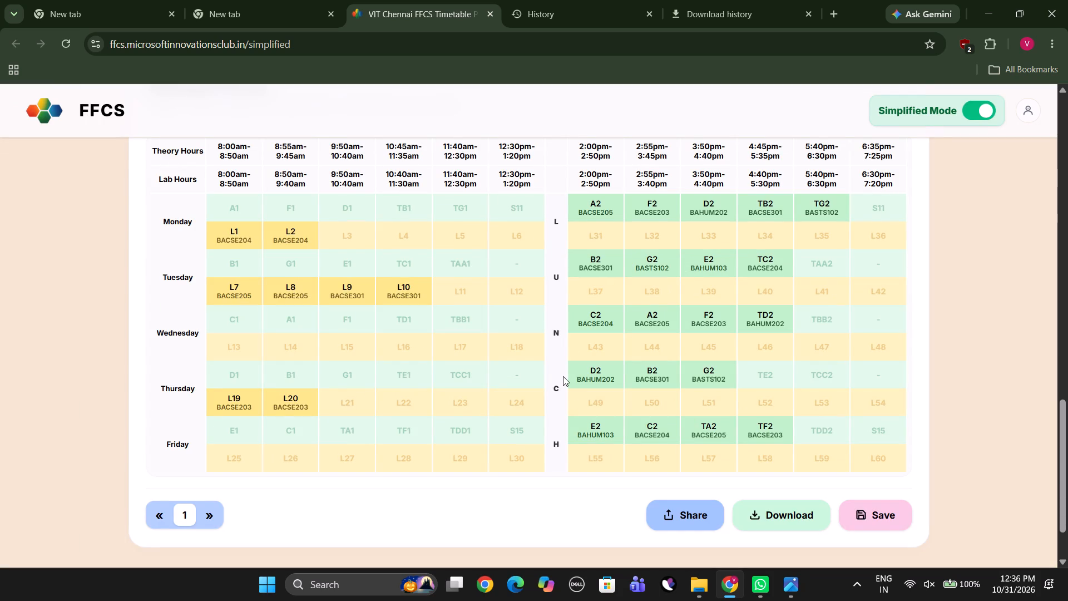
Compare the selected courses list with the weekly timetable preview, checking each course's faculty, theory slots and lab slots.
scroll(165, 462, up, 4)
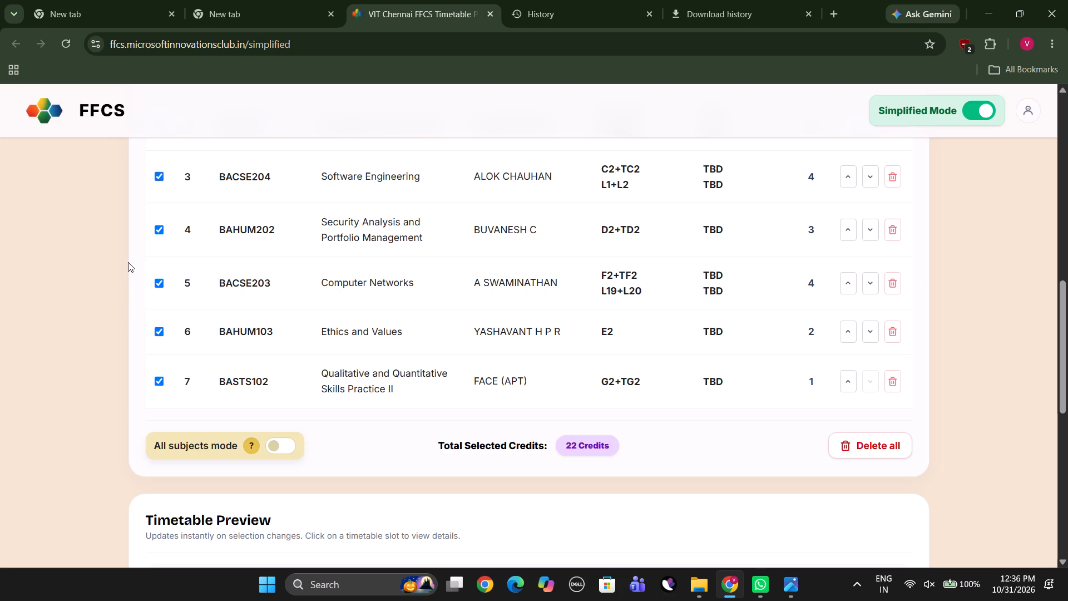
scroll(128, 262, up, 5)
scroll(128, 262, down, 5)
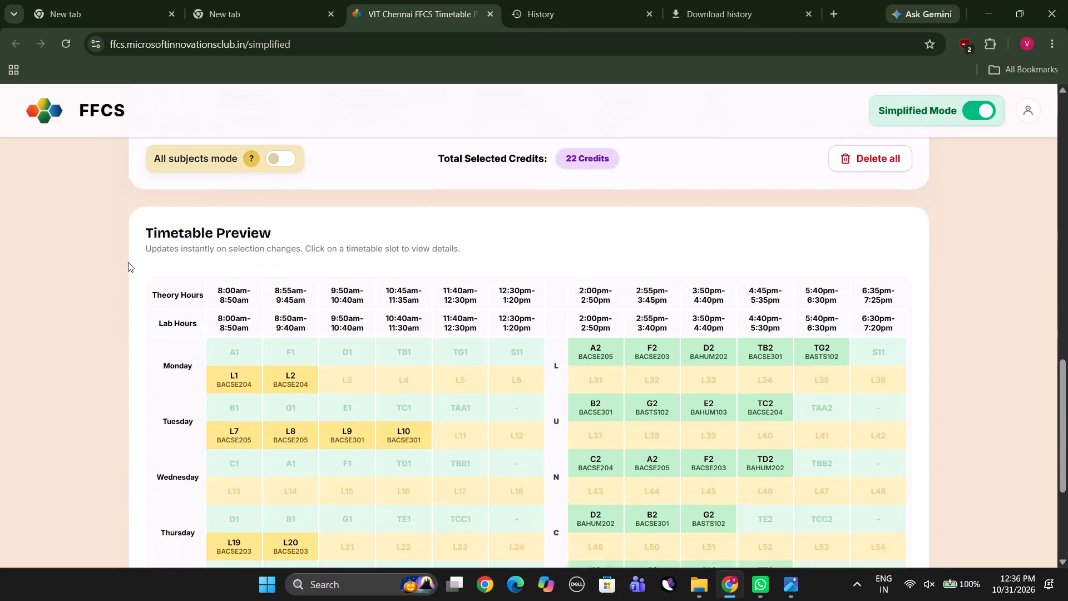
scroll(128, 262, down, 2)
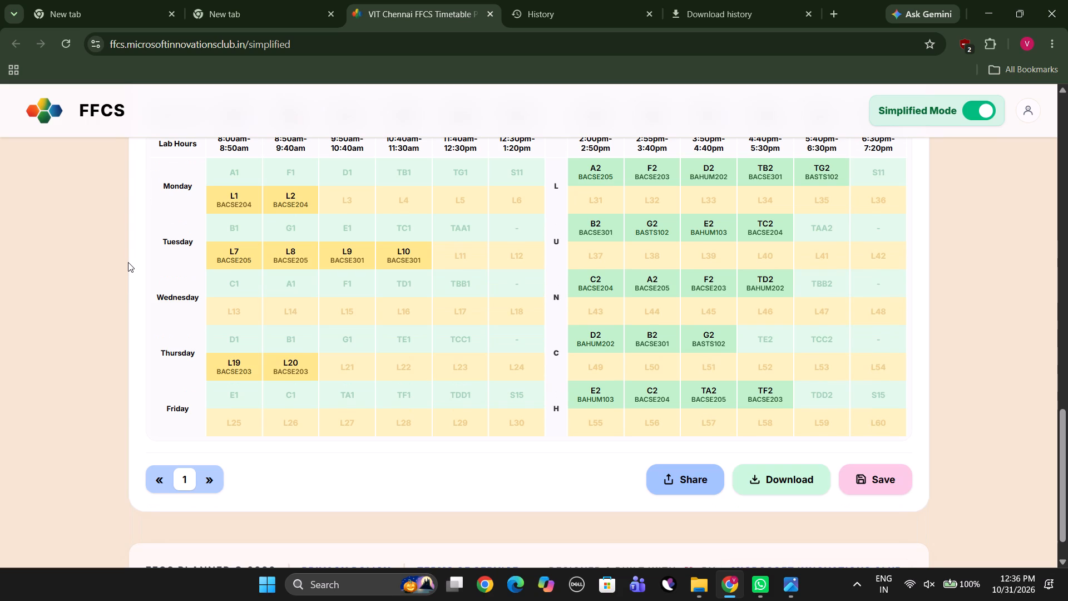
scroll(128, 262, up, 3)
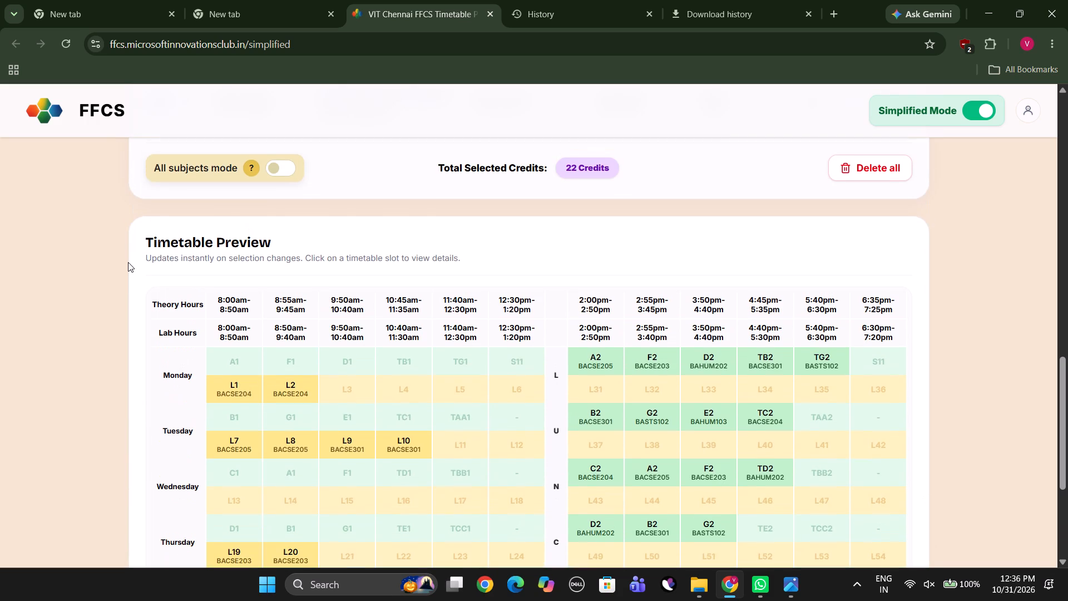
scroll(128, 262, up, 8)
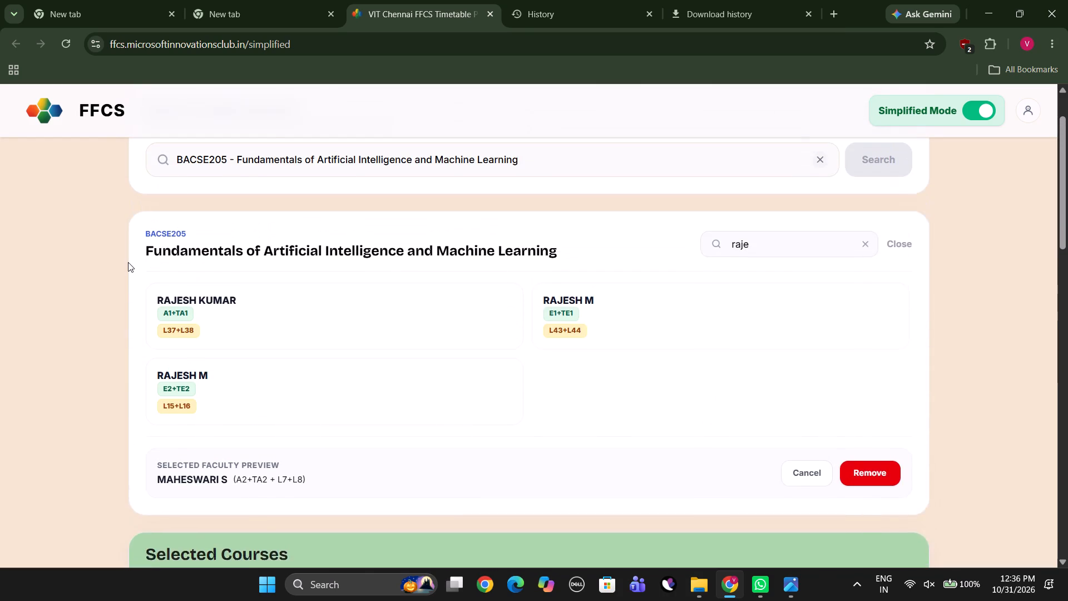
scroll(156, 293, down, 5)
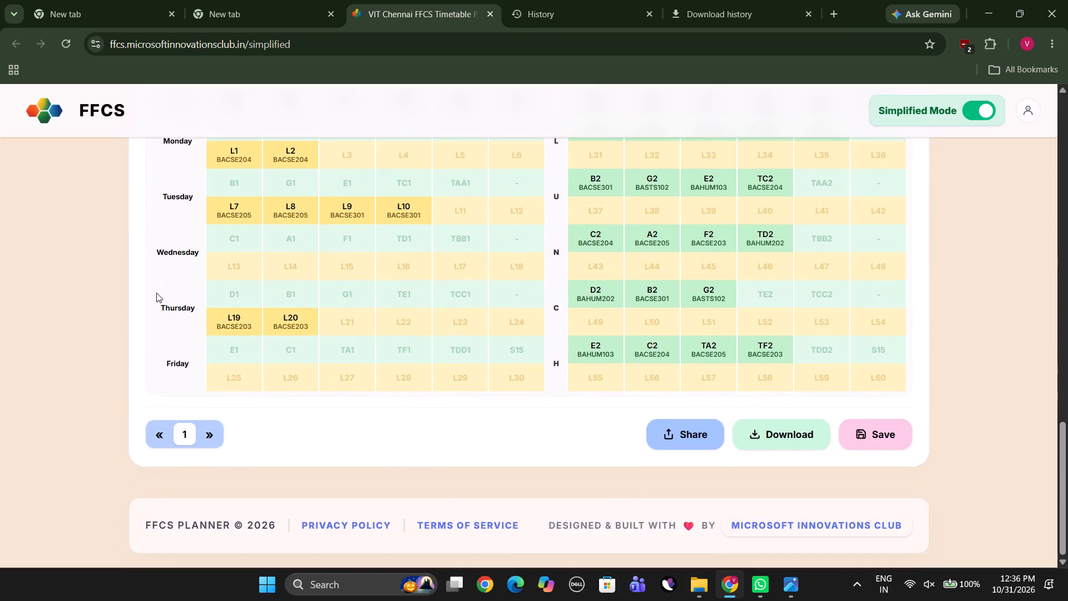
scroll(156, 293, up, 7)
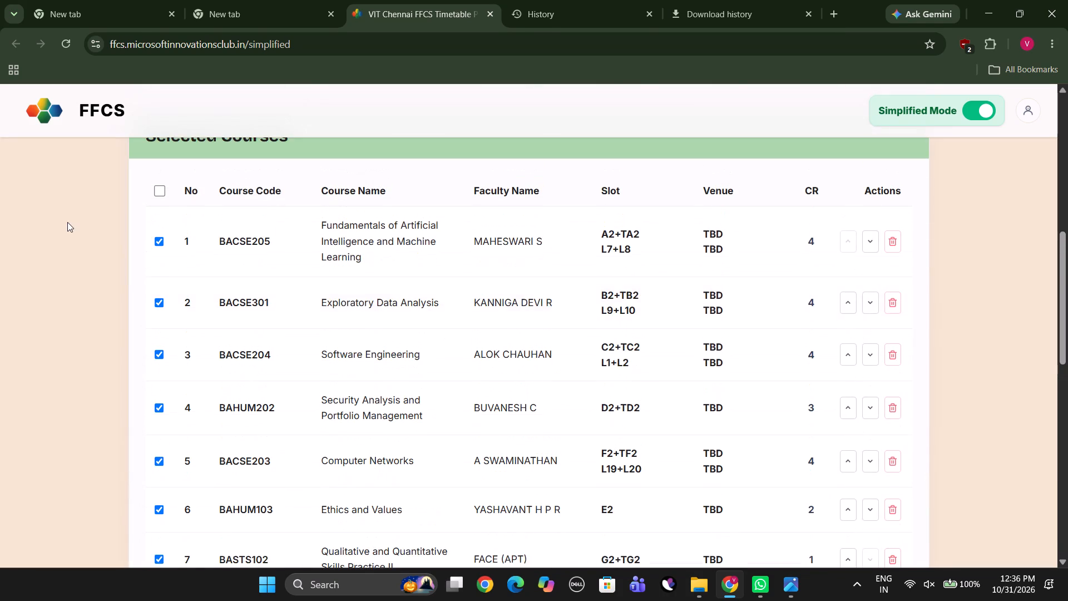
scroll(67, 222, down, 2)
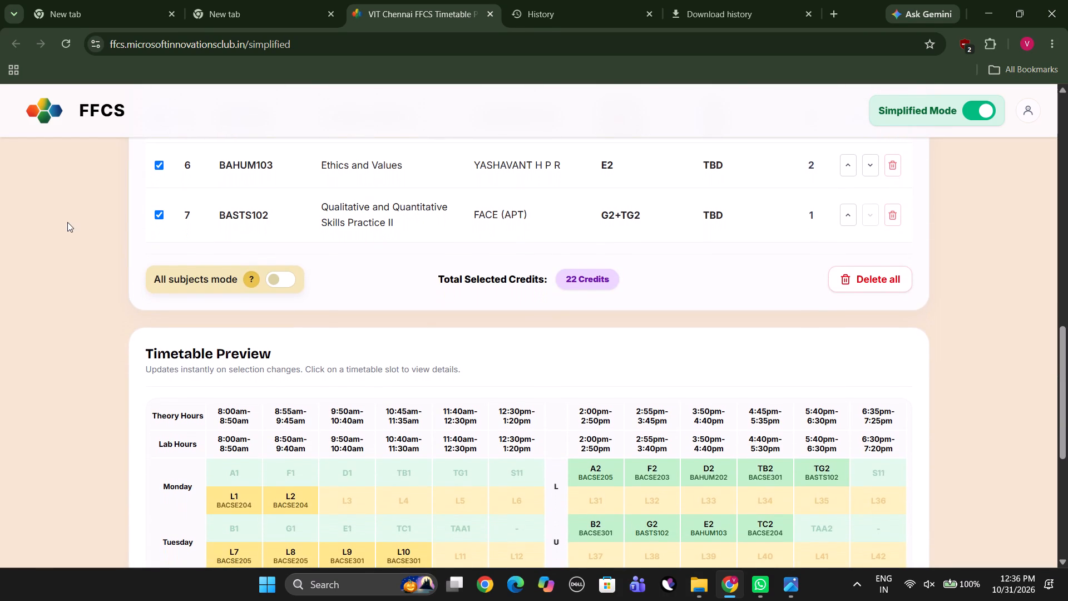
scroll(67, 222, down, 4)
scroll(67, 222, up, 5)
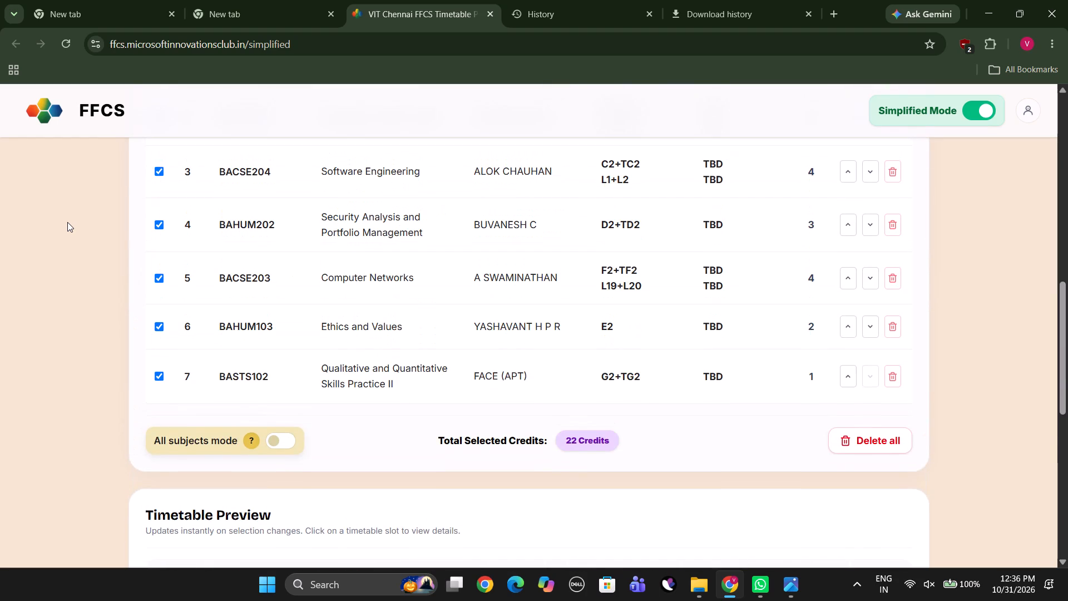
scroll(67, 222, up, 2)
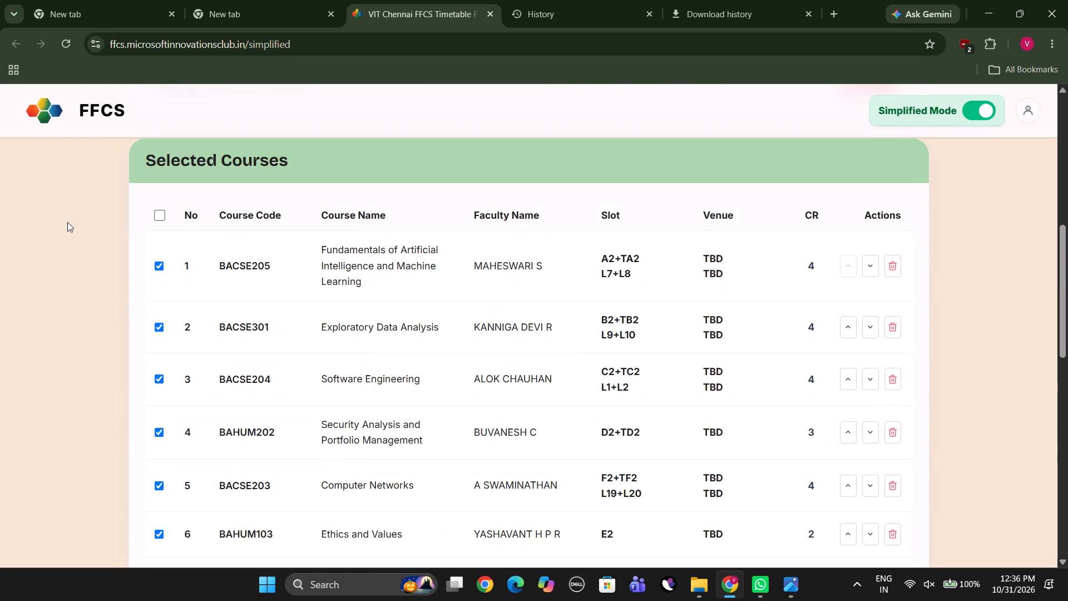
scroll(67, 222, down, 3)
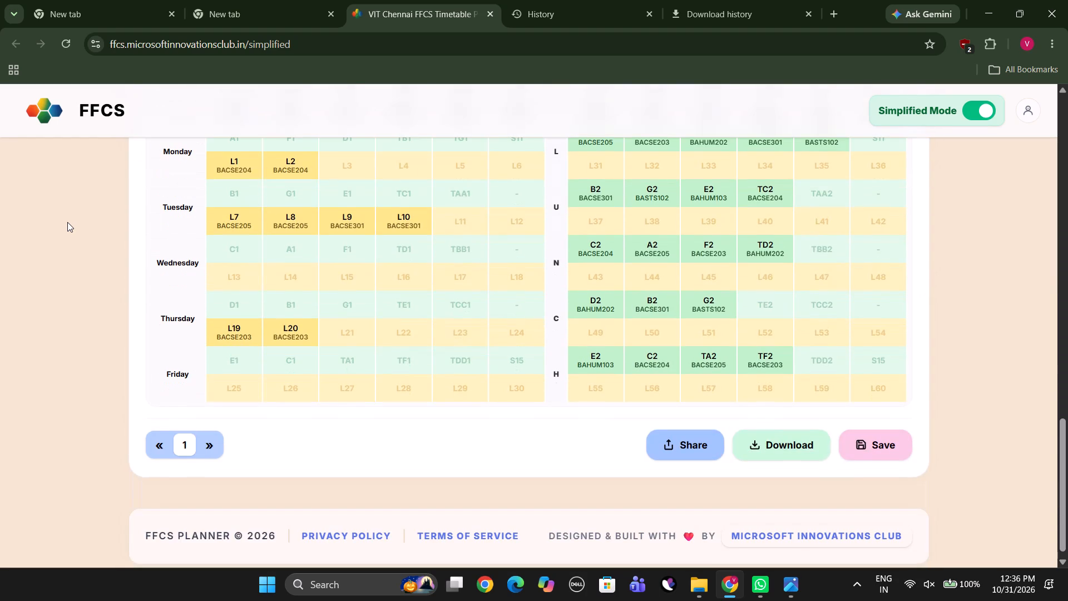
Examine the morning lab slots in the timetable preview up close and recheck them against the selected courses list.
scroll(80, 219, up, 1)
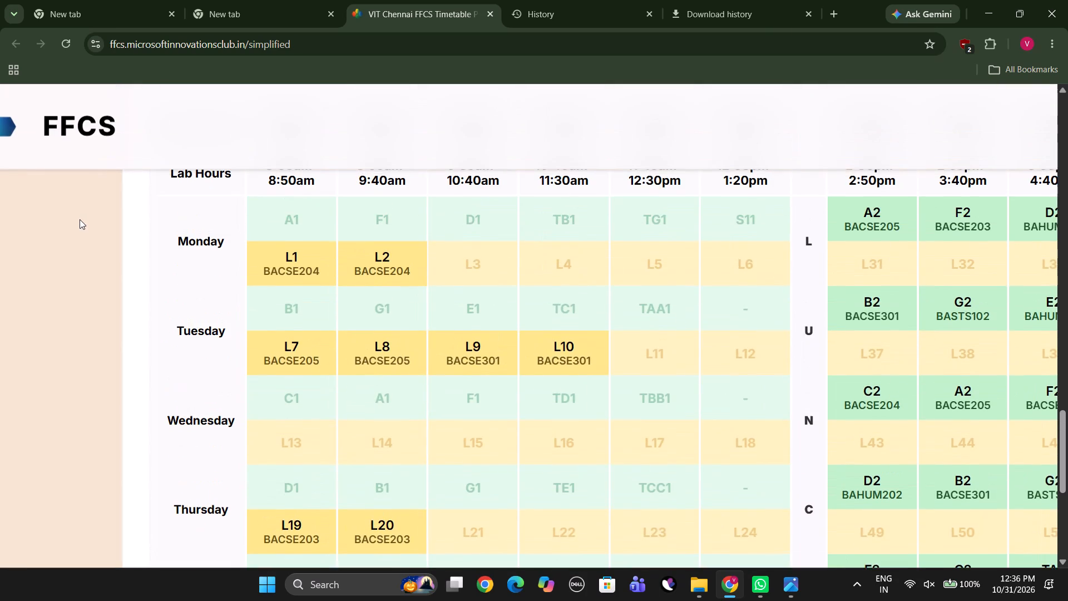
scroll(80, 219, right, 1)
scroll(123, 247, up, 2)
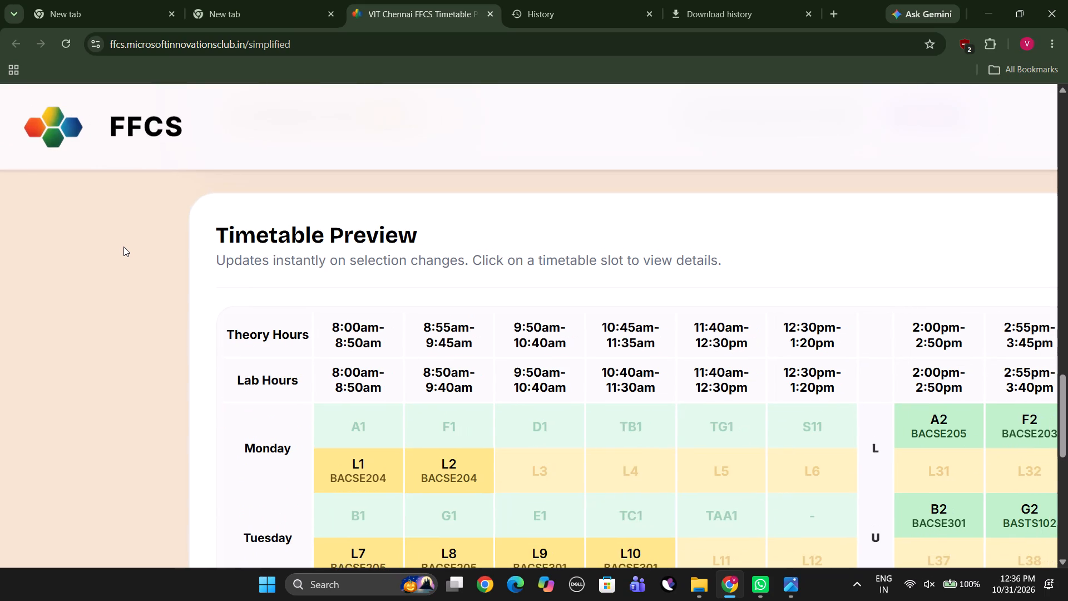
scroll(123, 247, up, 6)
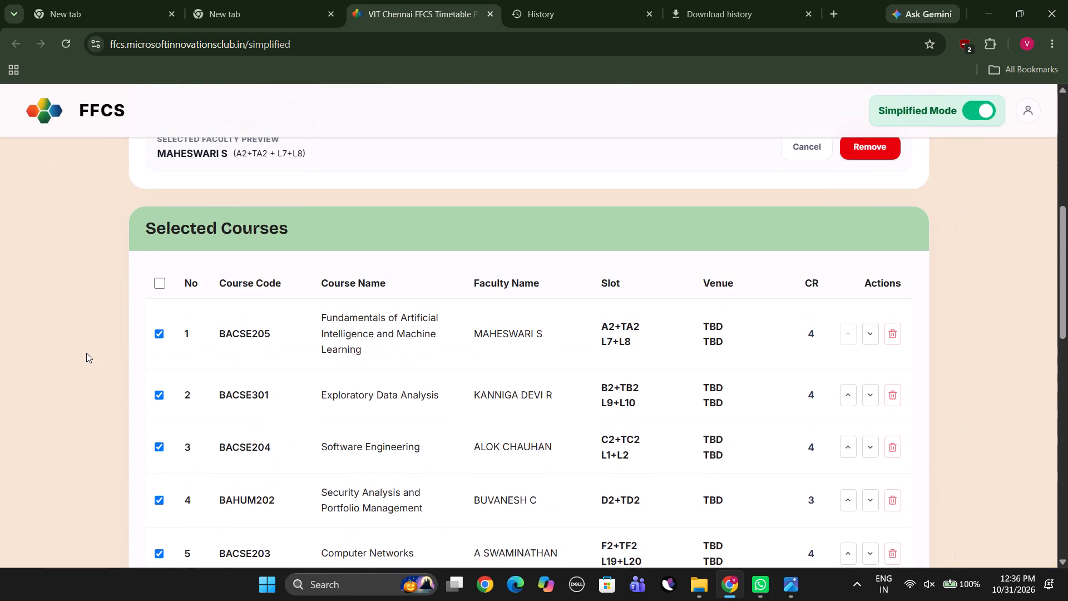
scroll(86, 353, down, 5)
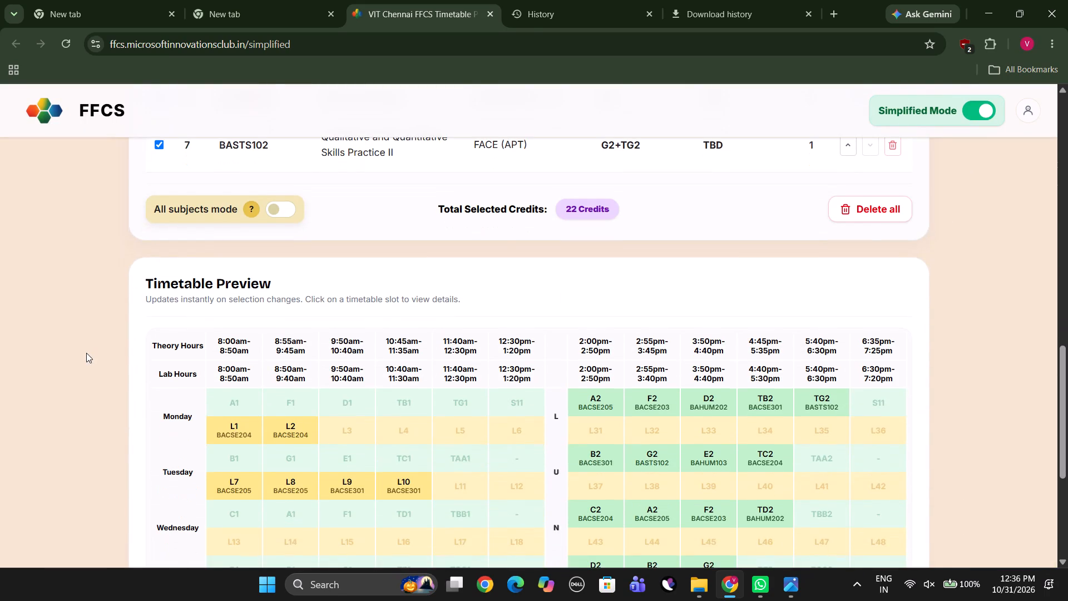
scroll(86, 353, up, 3)
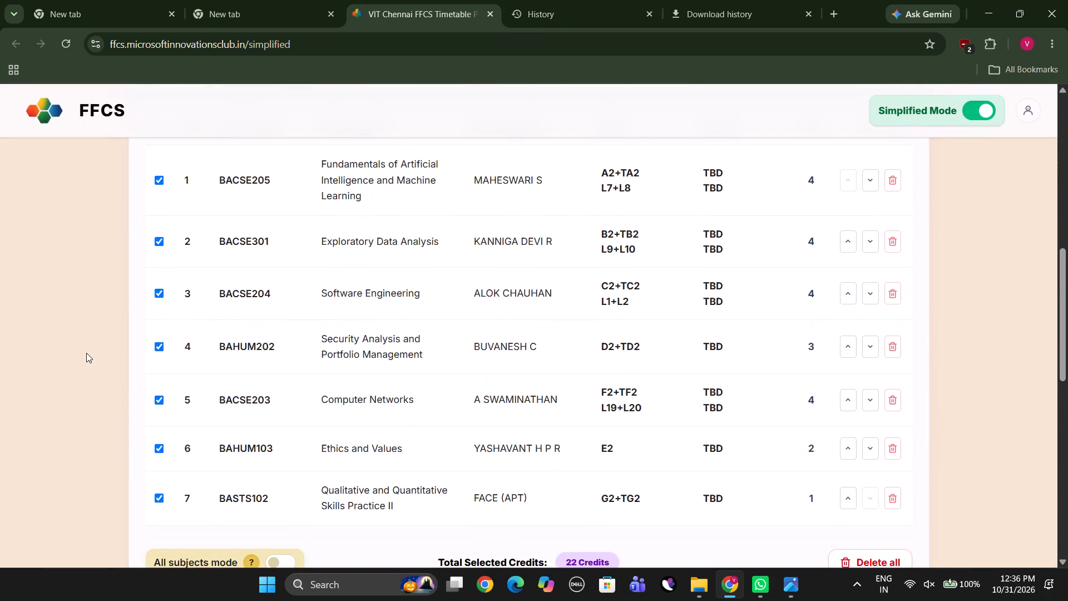
scroll(86, 353, down, 5)
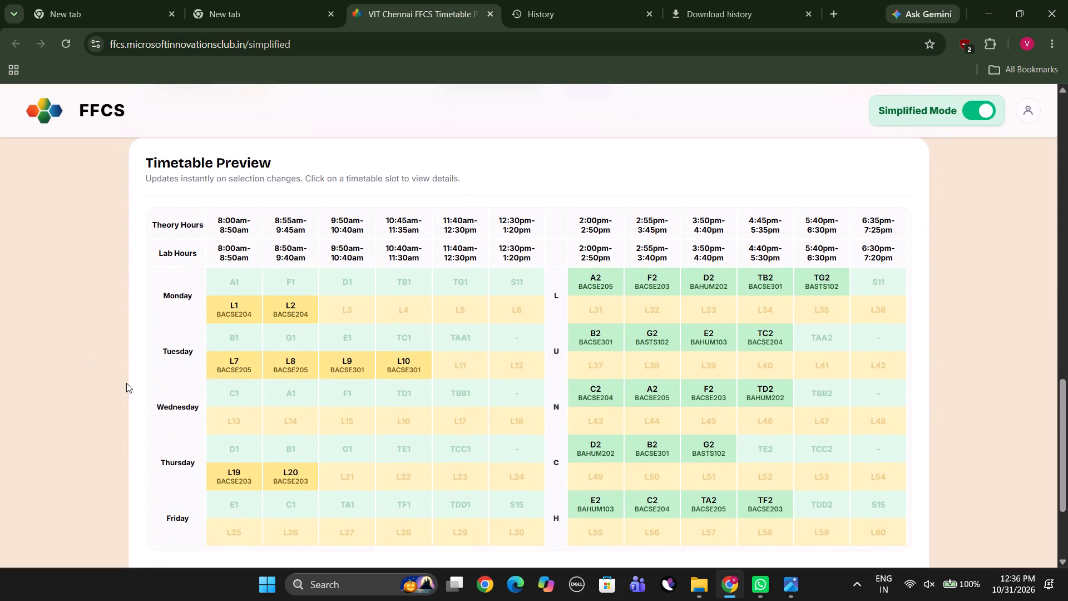
scroll(126, 383, down, 2)
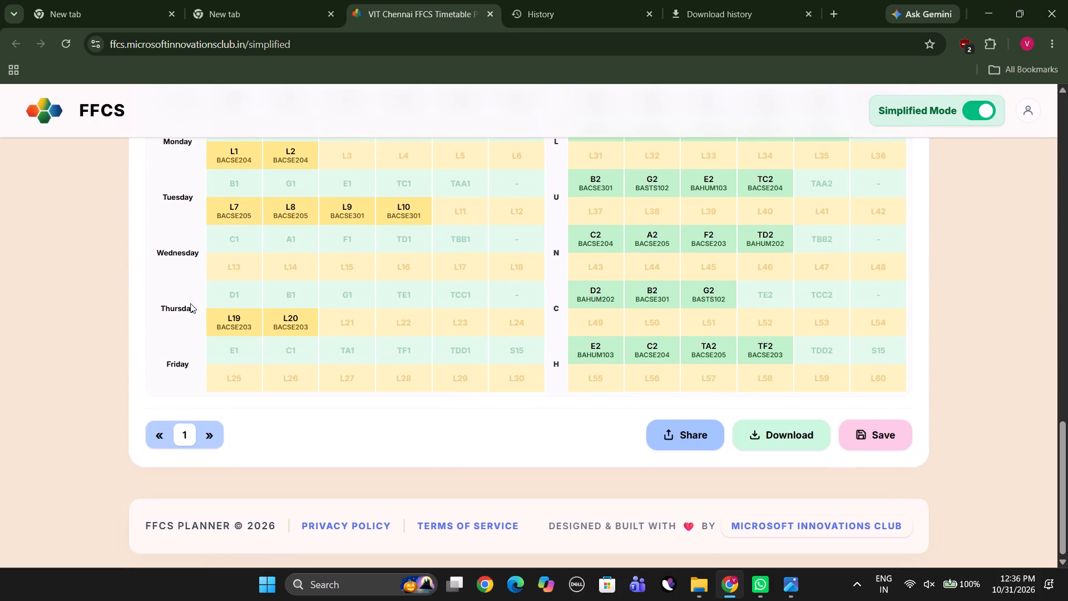
scroll(182, 297, up, 6)
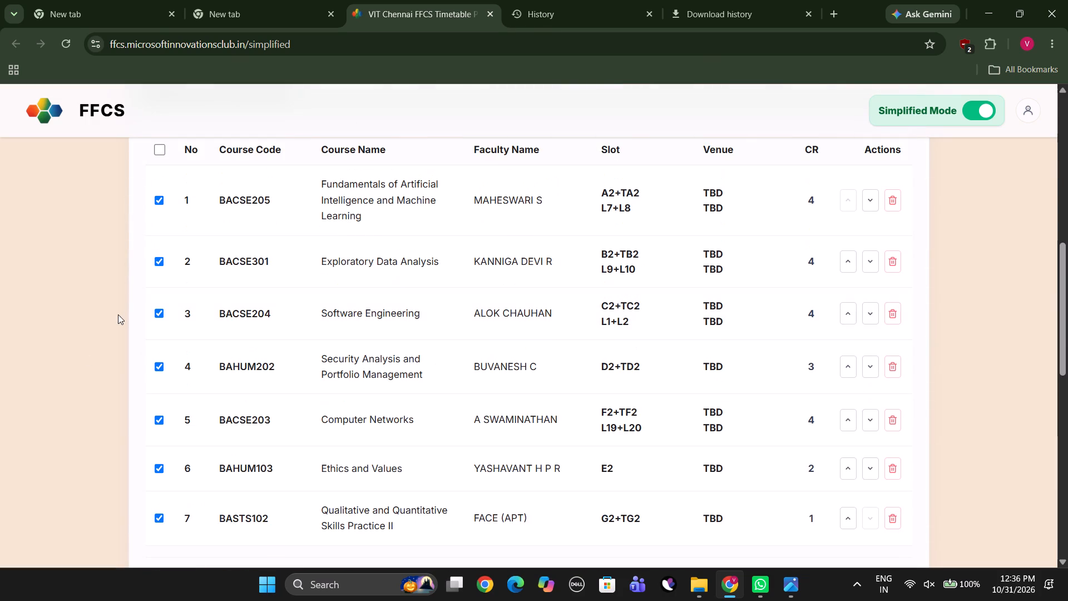
scroll(118, 314, down, 1)
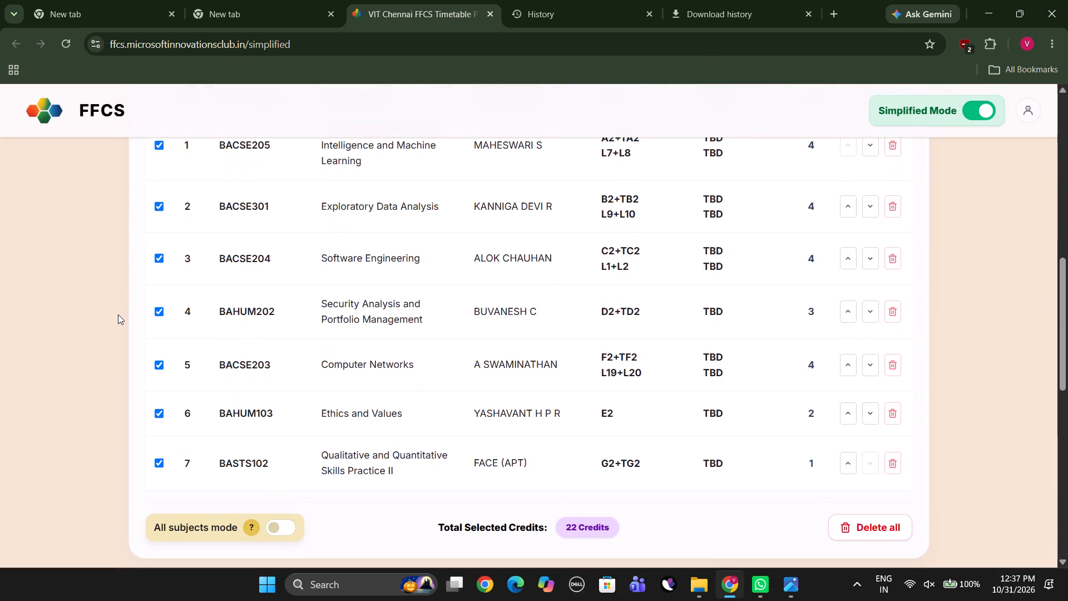
scroll(118, 314, down, 4)
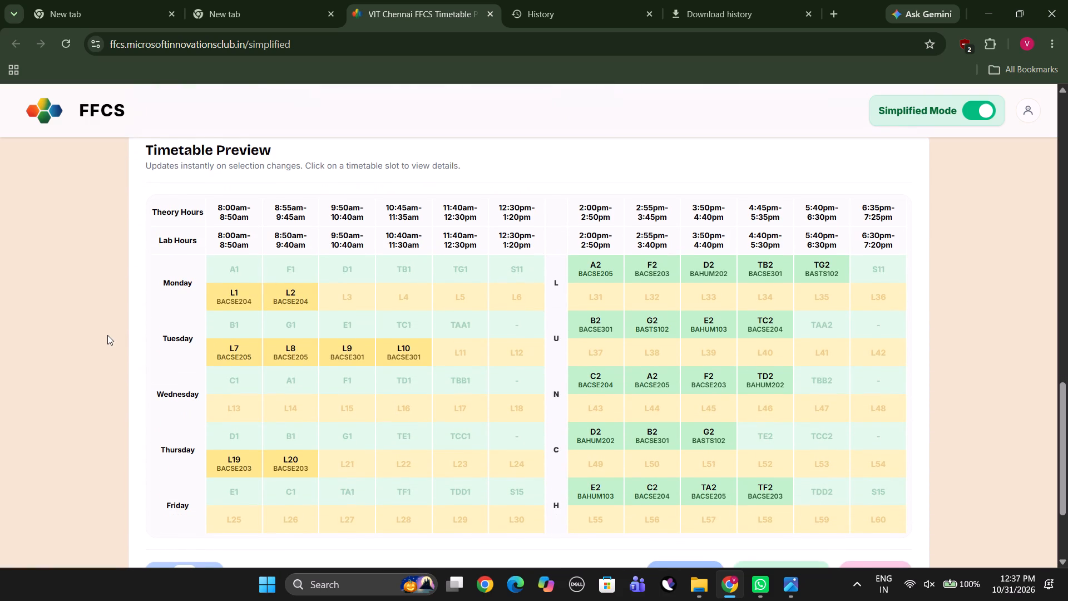
Examine the afternoon theory slots in the timetable preview up close, from Monday to Friday.
scroll(107, 335, down, 1)
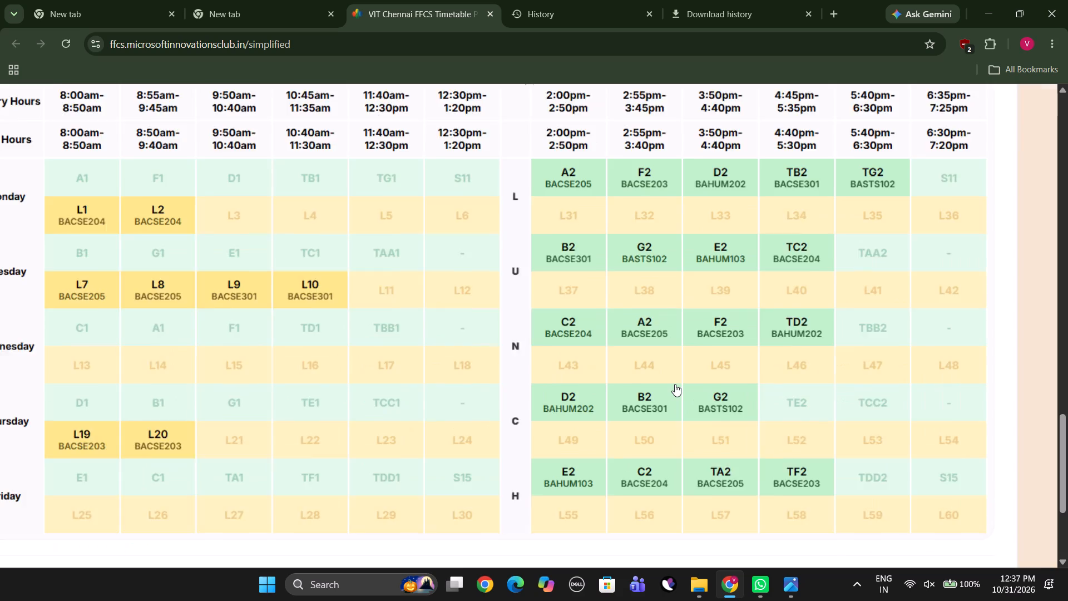
scroll(675, 384, up, 1)
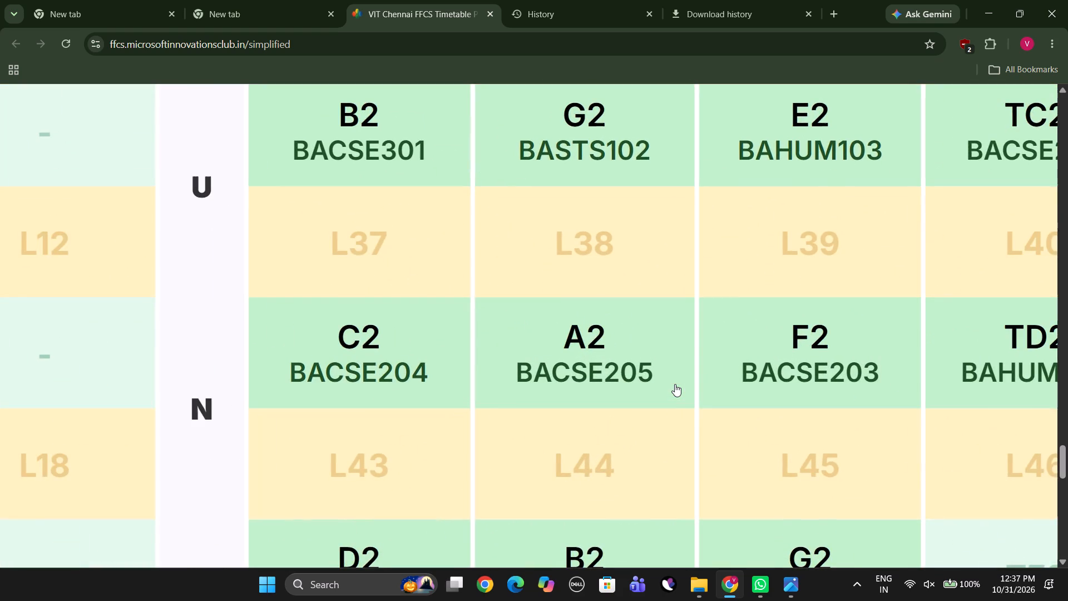
scroll(675, 384, left, 3)
scroll(675, 384, up, 1)
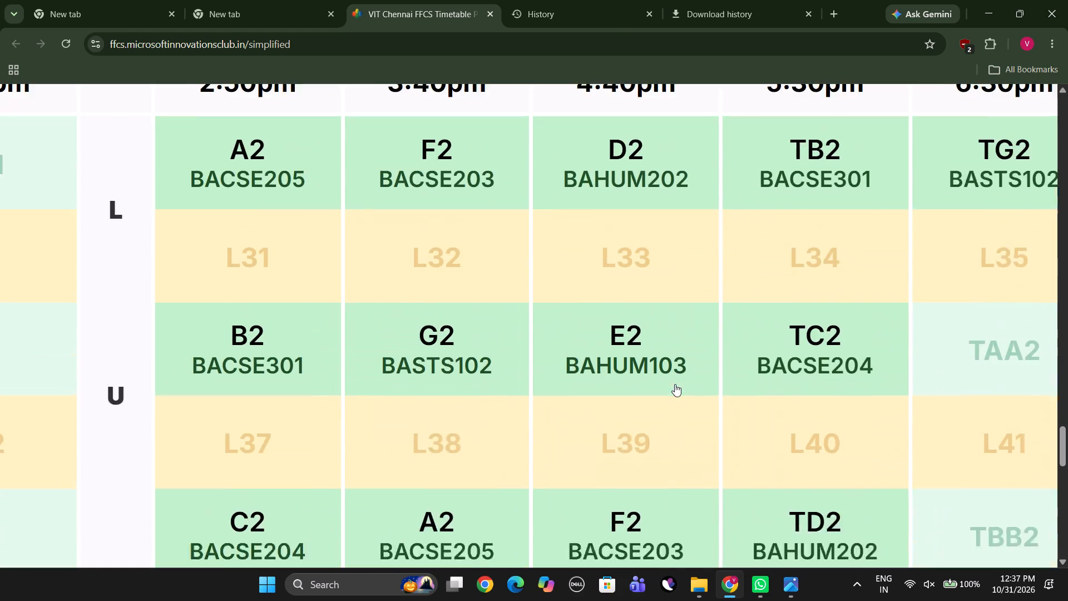
scroll(675, 384, up, 3)
scroll(675, 384, down, 2)
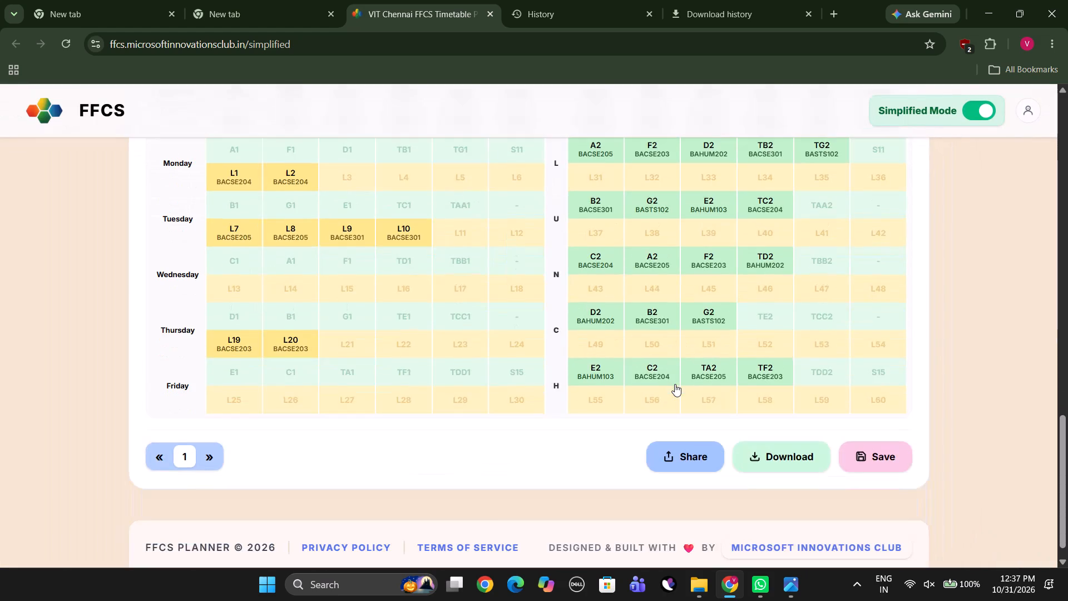
scroll(675, 384, up, 3)
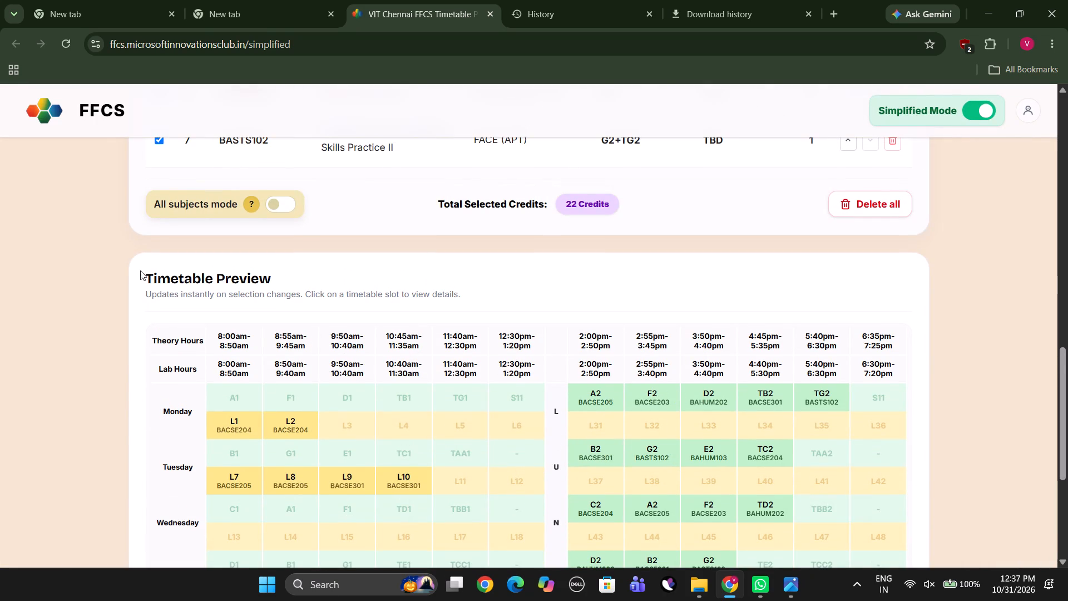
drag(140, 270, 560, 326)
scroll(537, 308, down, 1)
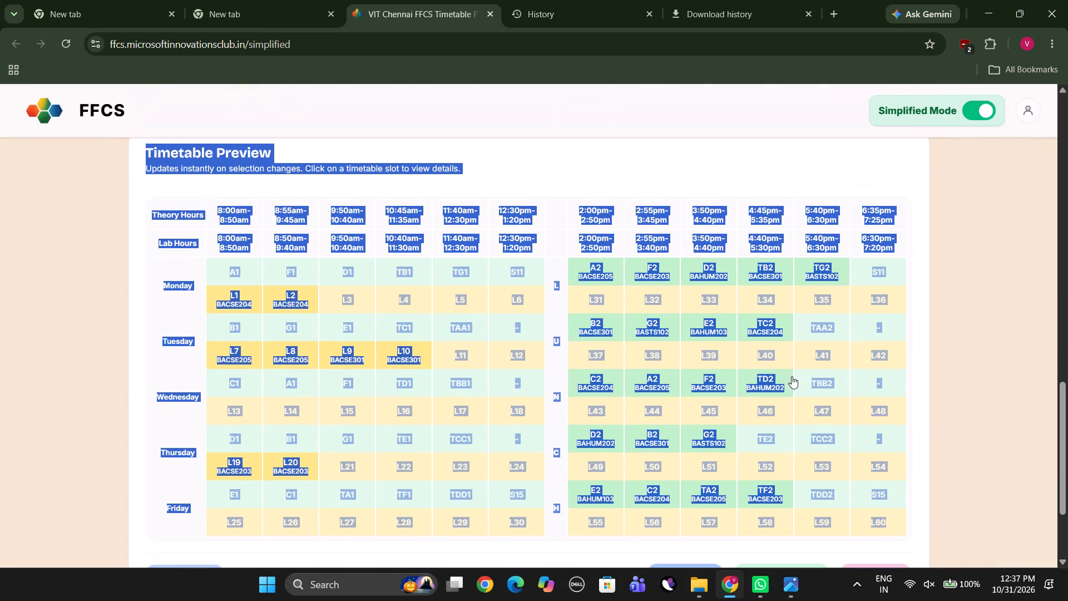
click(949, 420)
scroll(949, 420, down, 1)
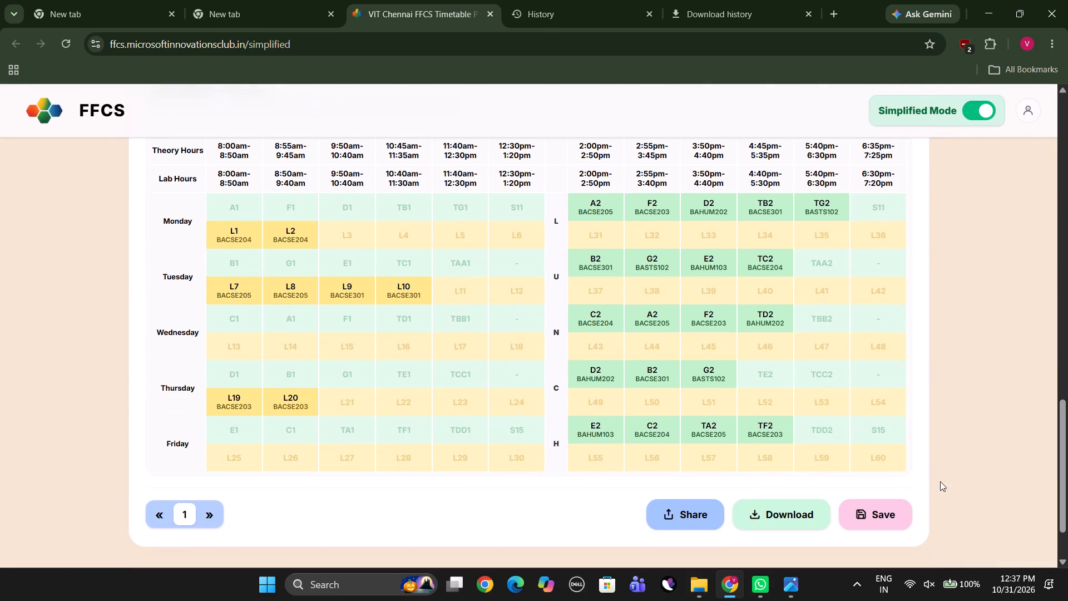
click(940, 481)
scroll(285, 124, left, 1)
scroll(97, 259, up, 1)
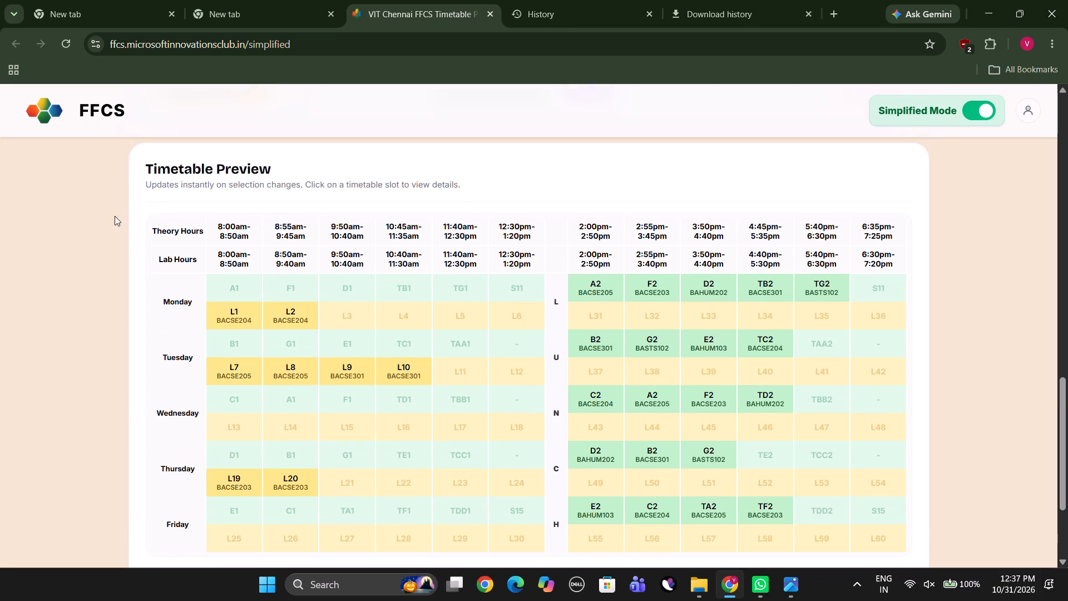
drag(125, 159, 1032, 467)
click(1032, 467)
Review the full weekly timetable preview once more, followed by the faculty and slots in the selected courses list.
scroll(987, 443, up, 1)
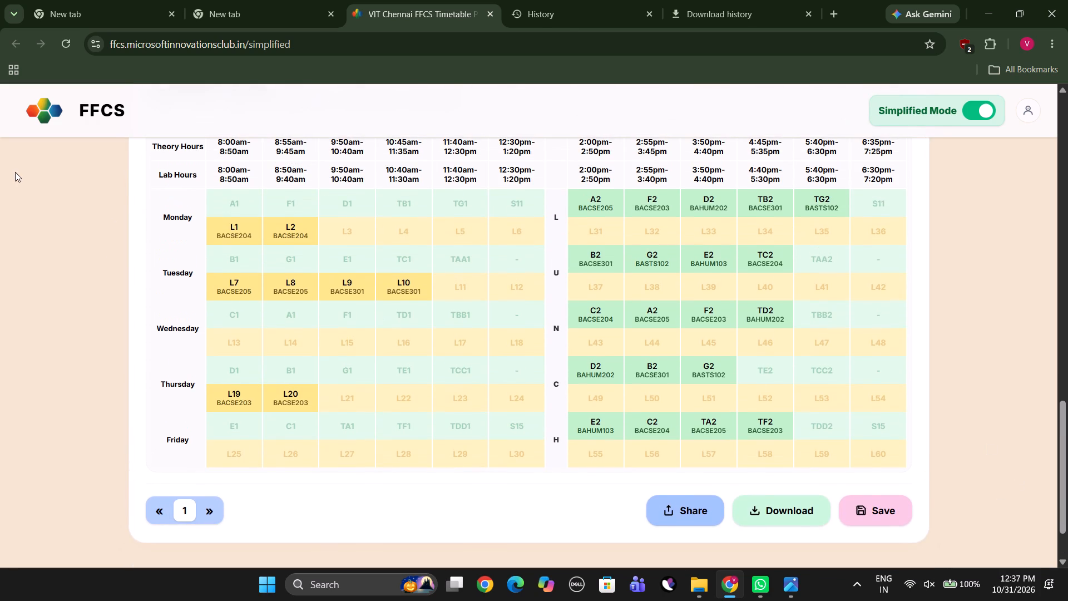
scroll(15, 172, up, 1)
scroll(75, 281, down, 3)
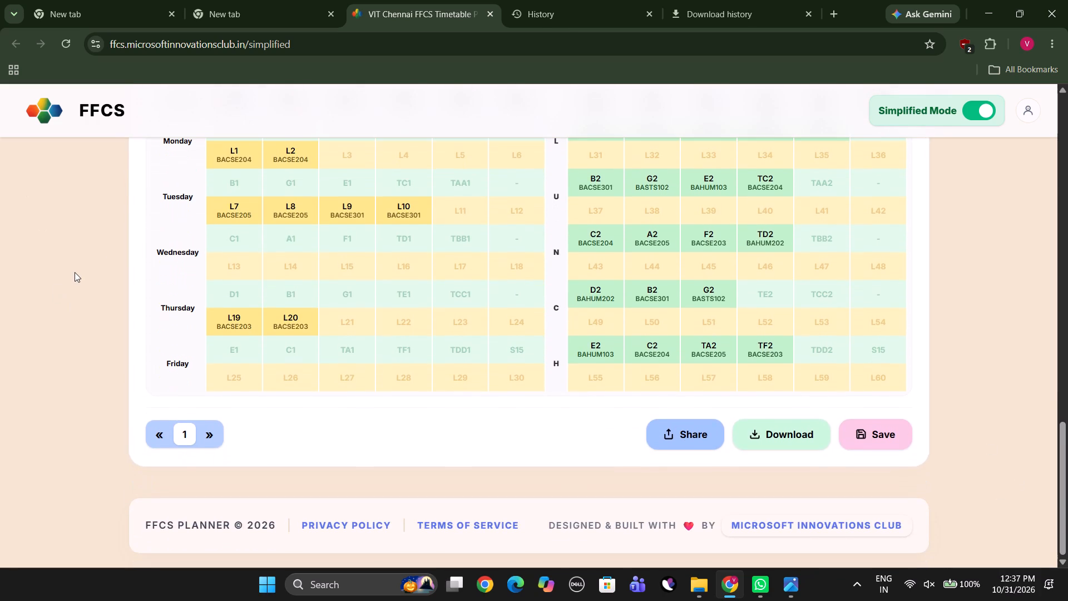
scroll(75, 272, down, 1)
scroll(75, 272, up, 1)
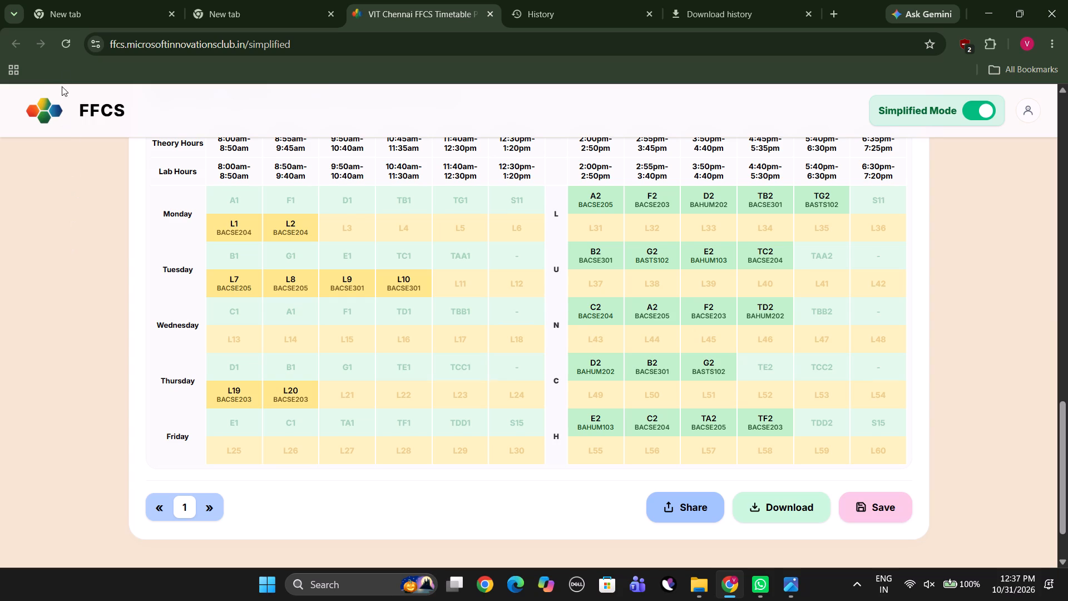
scroll(31, 106, up, 2)
scroll(40, 286, up, 4)
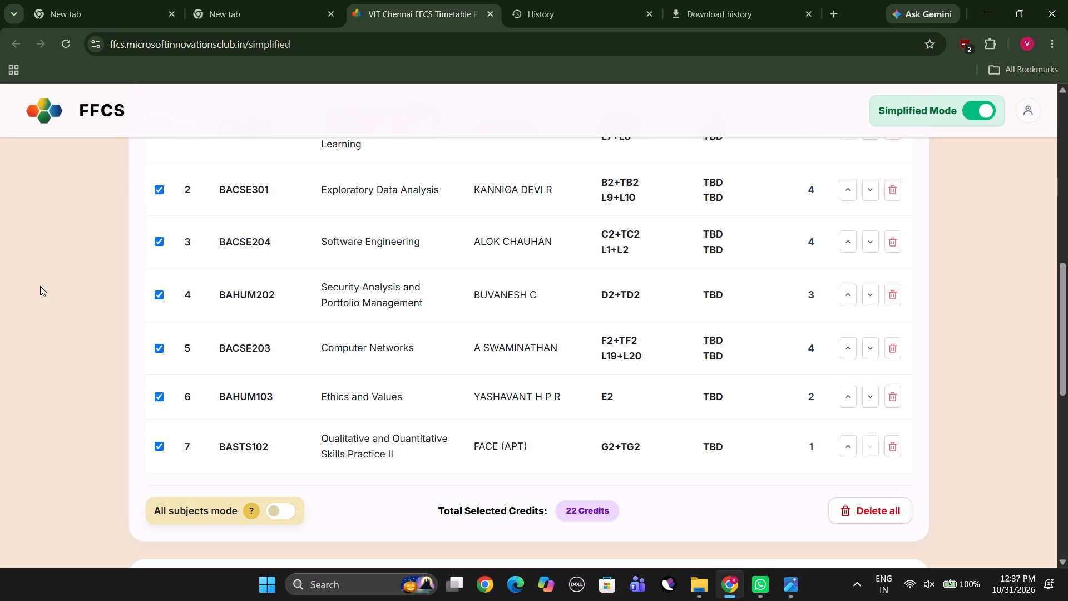
Review the weekly timetable preview and the selected courses list once more, checking faculty and slots.
scroll(40, 286, down, 2)
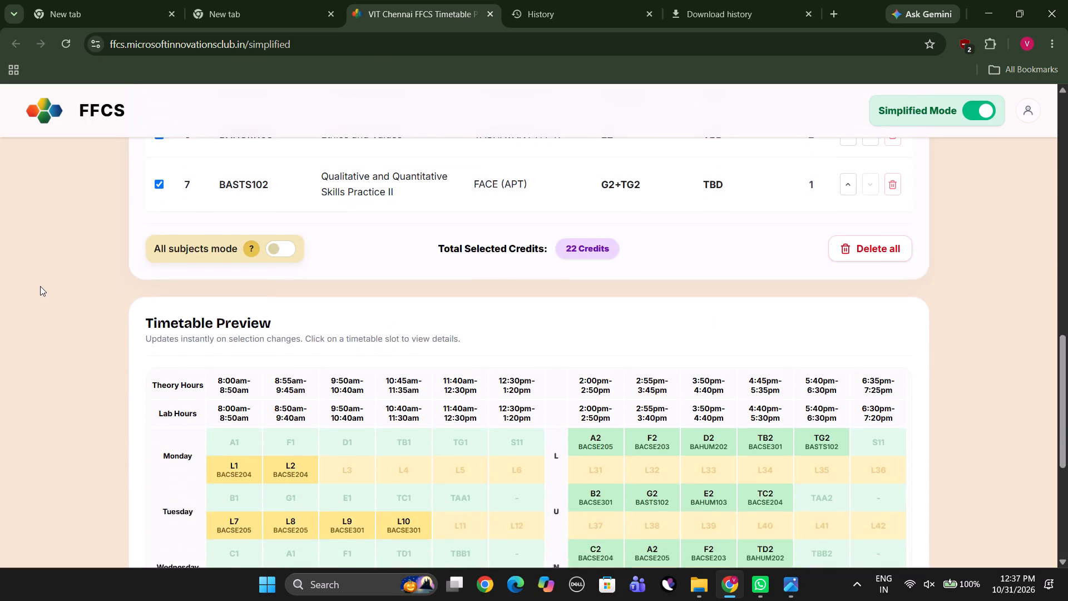
scroll(40, 286, down, 3)
scroll(40, 286, up, 11)
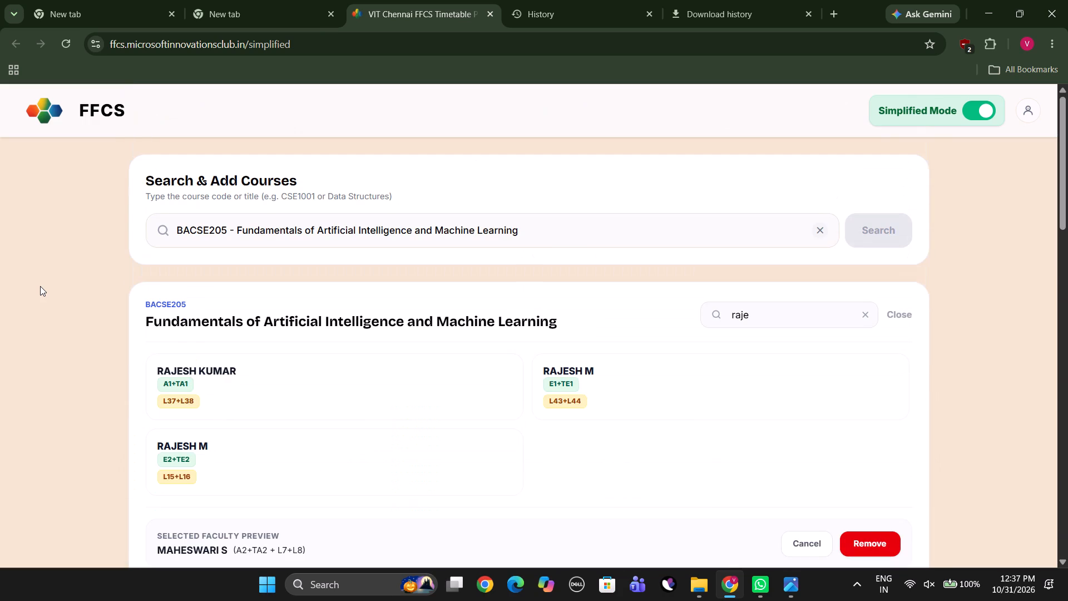
scroll(75, 244, down, 6)
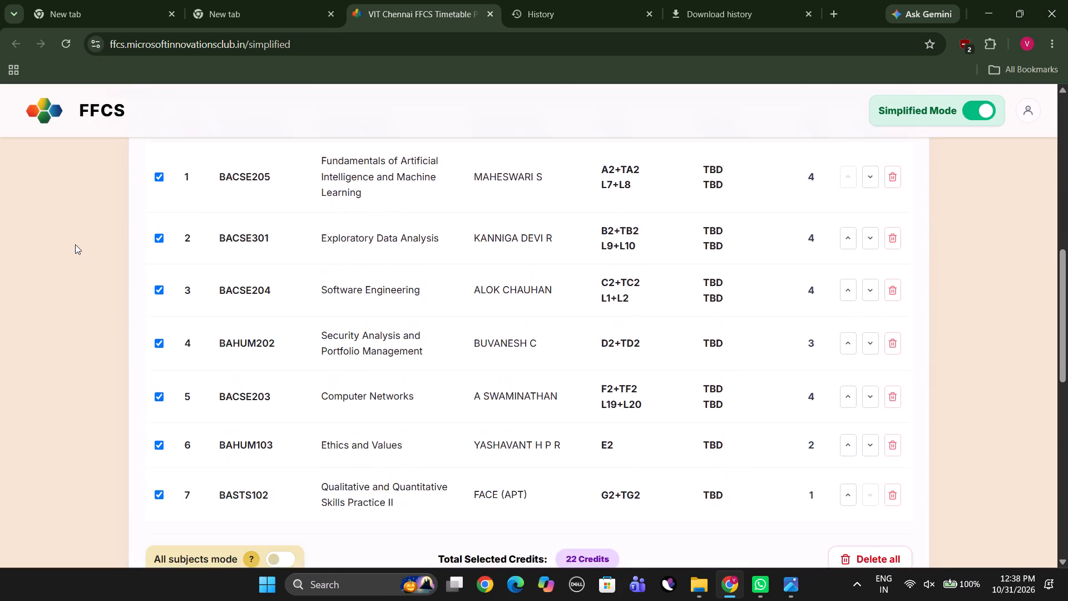
scroll(75, 244, down, 1)
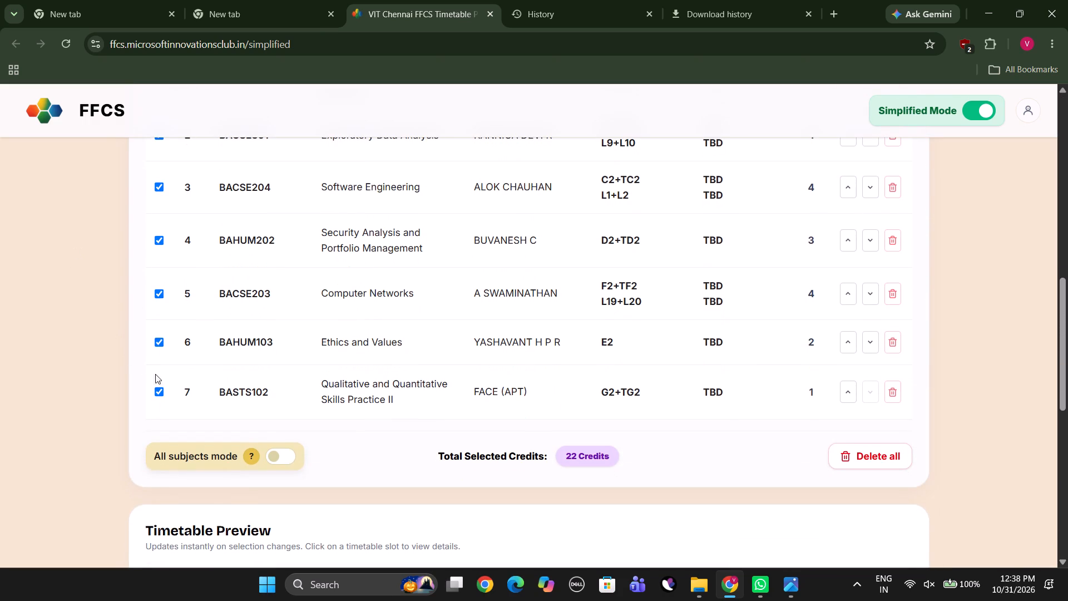
Toggle All subjects mode on and off below the selected courses, and check the weekly timetable preview for its effect.
click(275, 447)
click(275, 455)
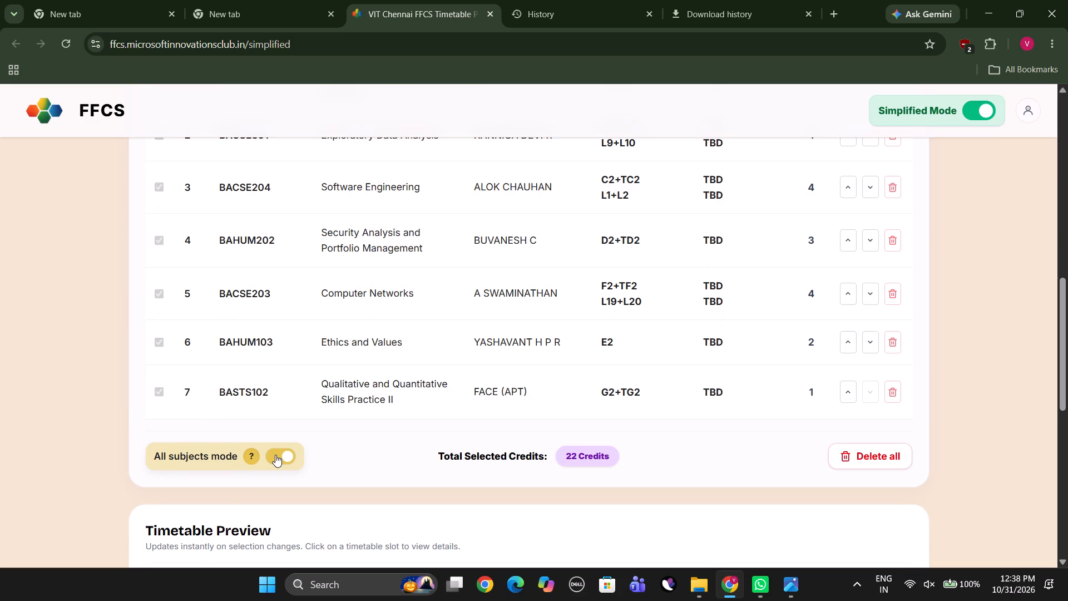
click(275, 455)
click(275, 455)
scroll(275, 455, down, 1)
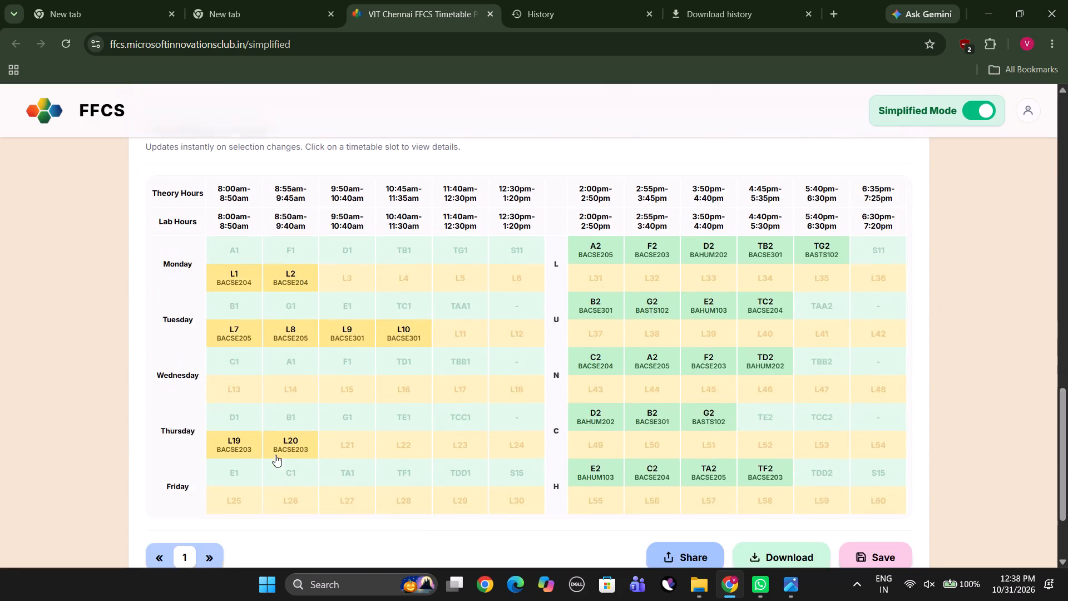
scroll(275, 455, down, 1)
click(285, 139)
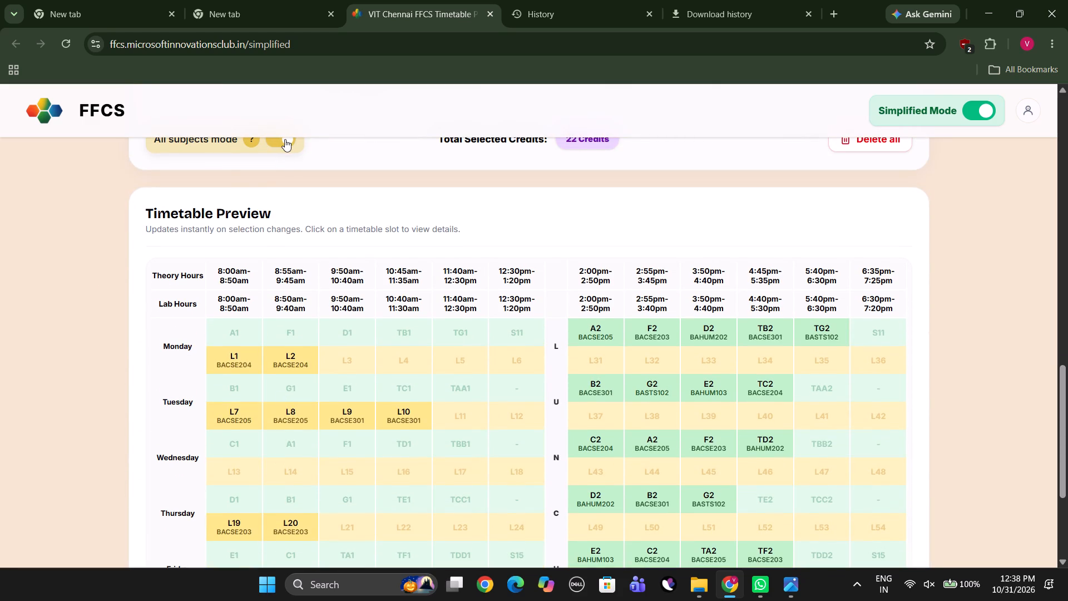
scroll(97, 267, down, 2)
click(93, 382)
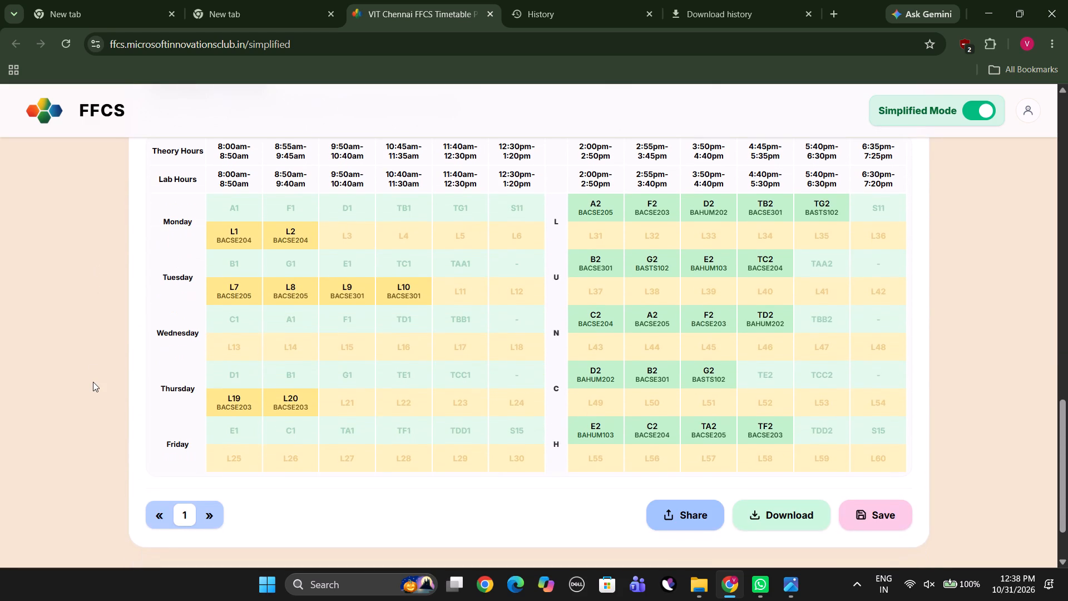
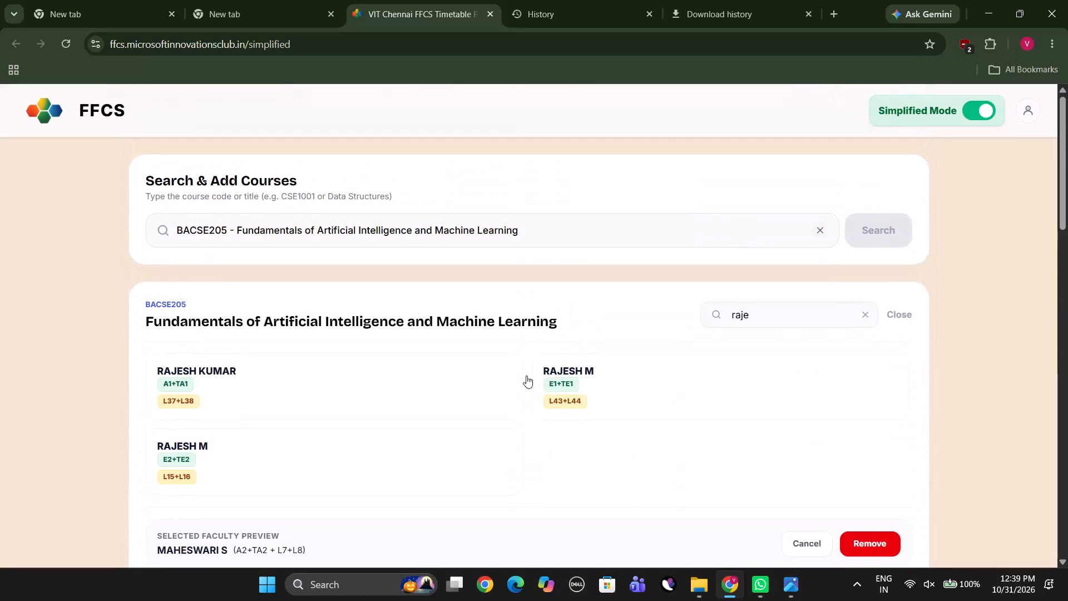
Compare the faculty and slots in the selected courses list with the Monday to Friday timetable preview.
scroll(503, 394, down, 3)
scroll(273, 411, down, 3)
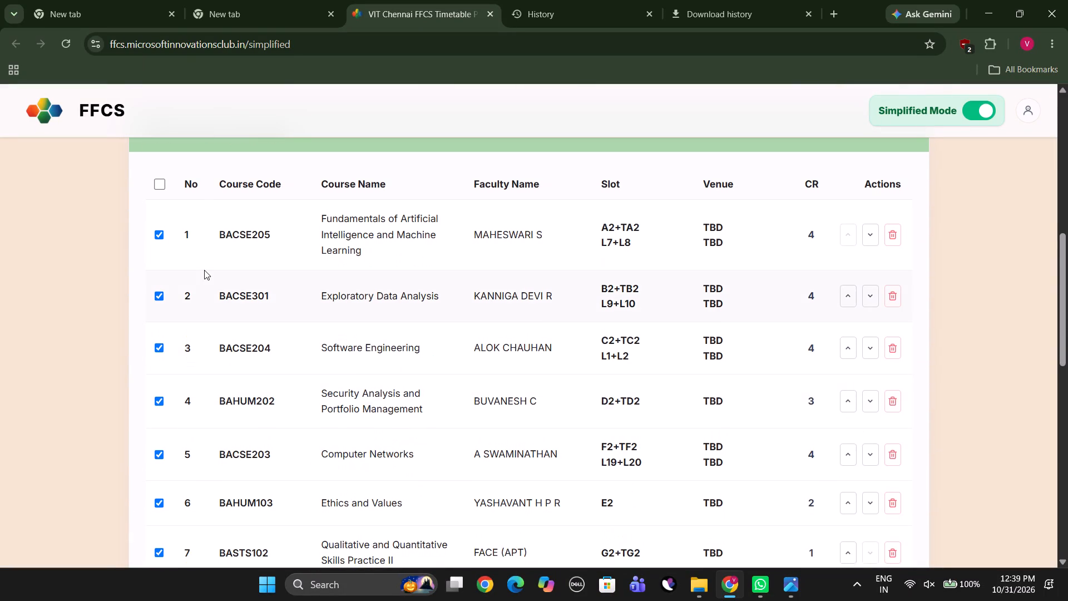
scroll(204, 270, down, 1)
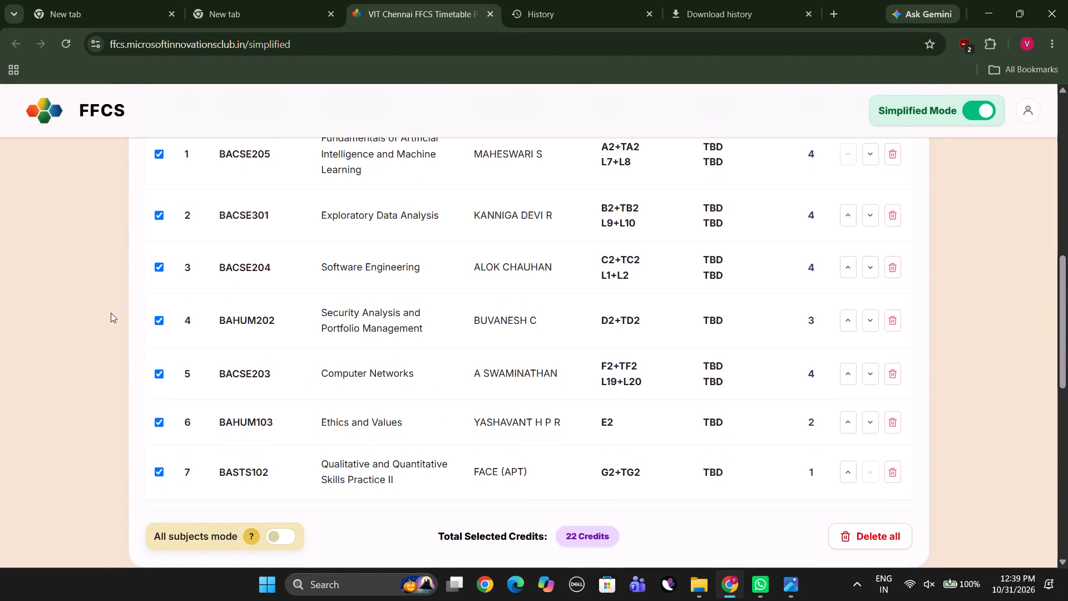
scroll(111, 313, down, 6)
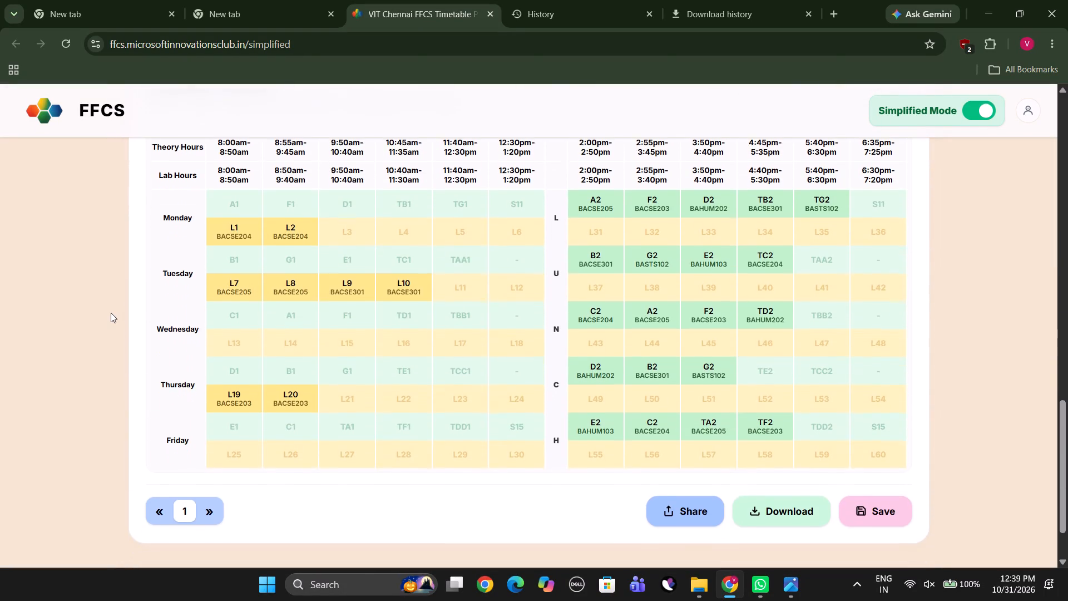
scroll(111, 313, down, 1)
scroll(111, 313, up, 1)
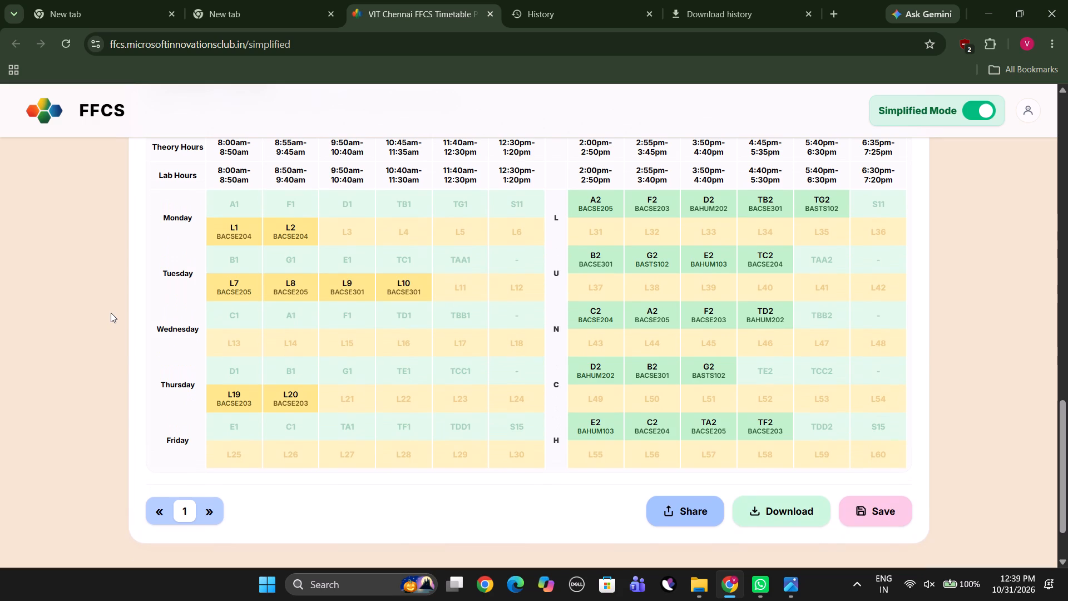
scroll(216, 293, up, 2)
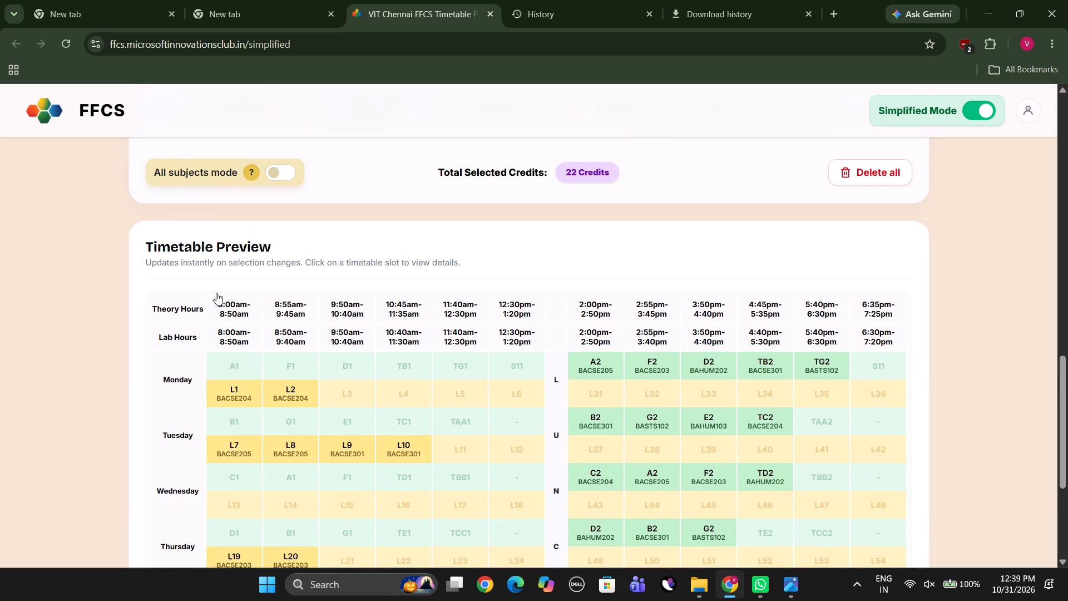
scroll(95, 274, up, 4)
scroll(104, 273, right, 1)
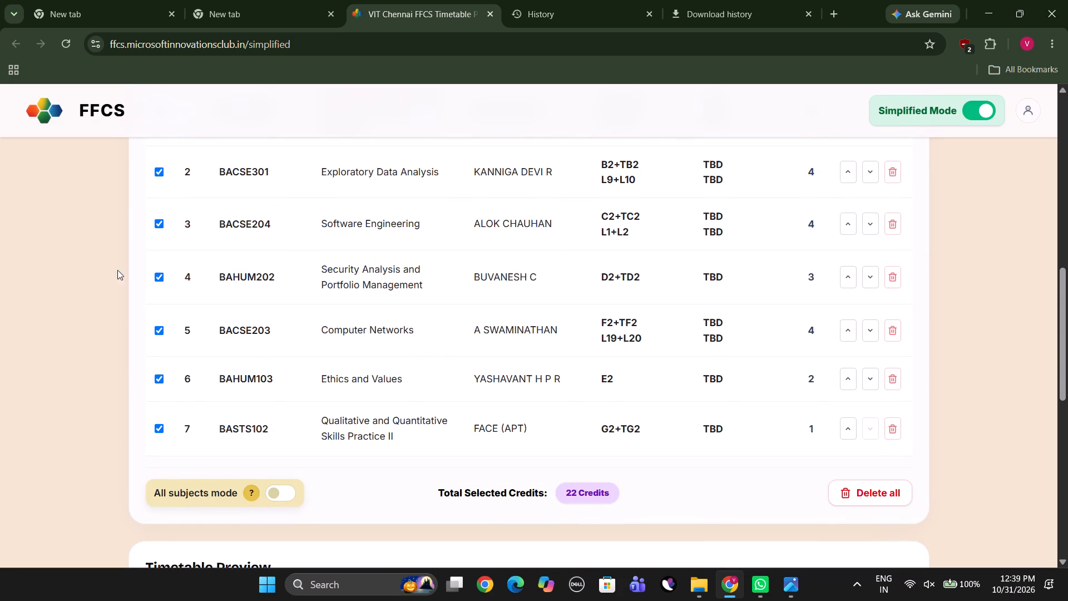
scroll(117, 270, right, 1)
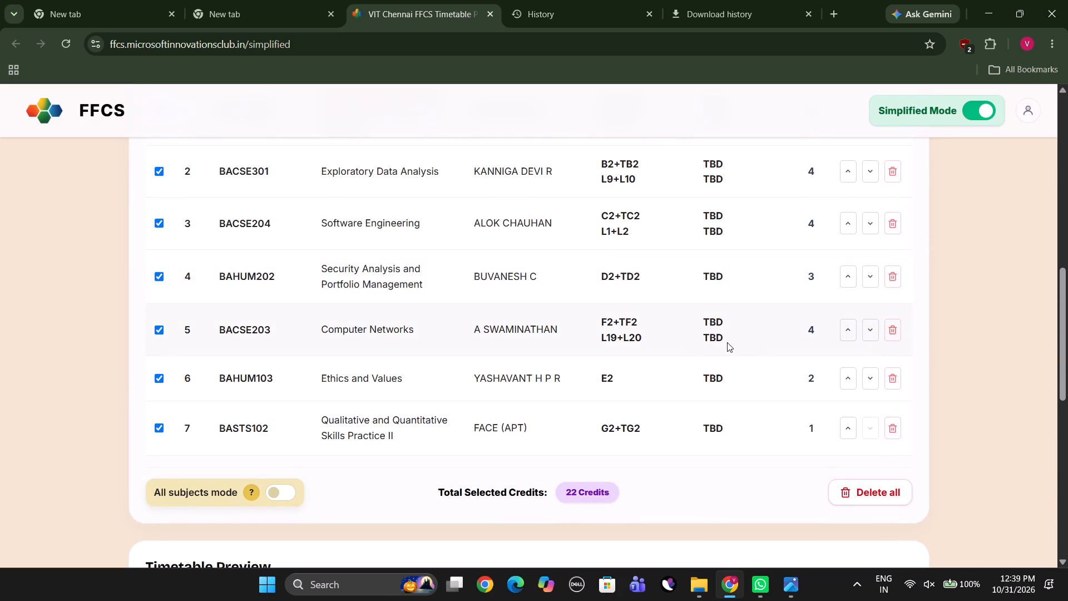
scroll(727, 342, up, 1)
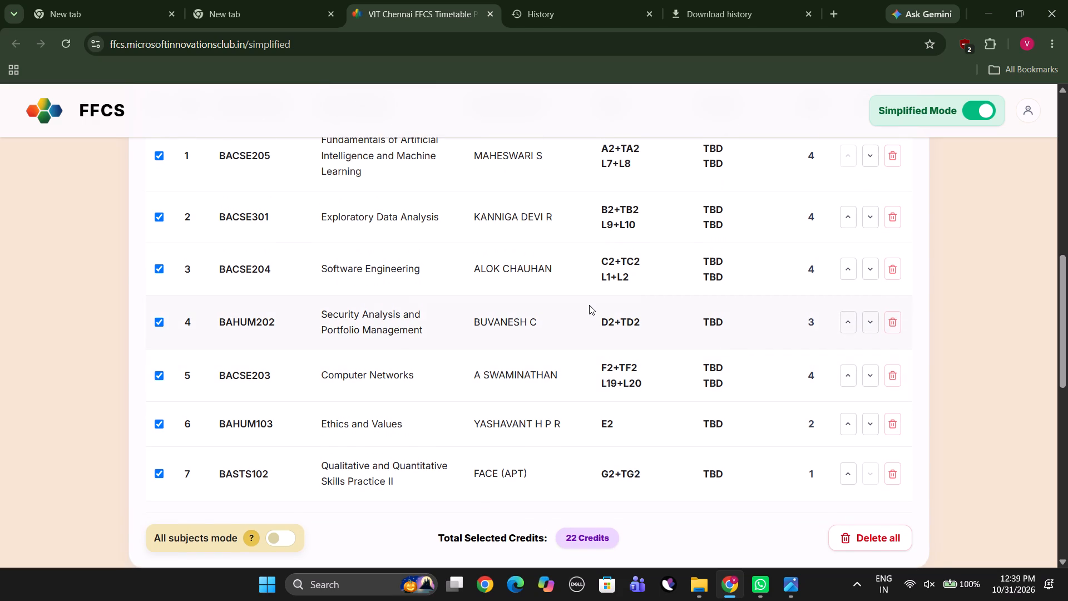
scroll(589, 305, down, 4)
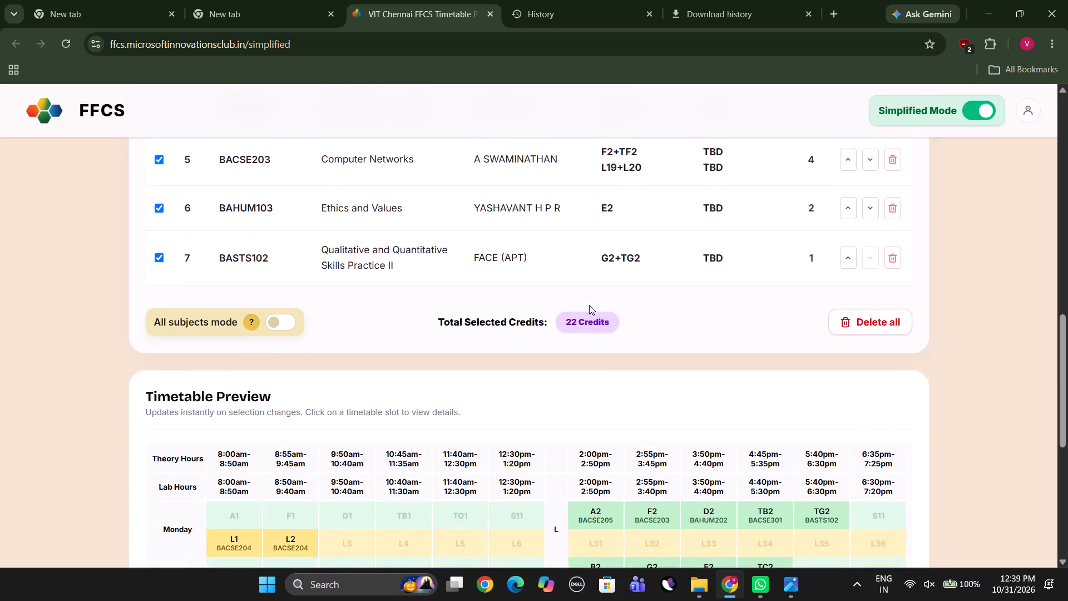
scroll(589, 305, down, 3)
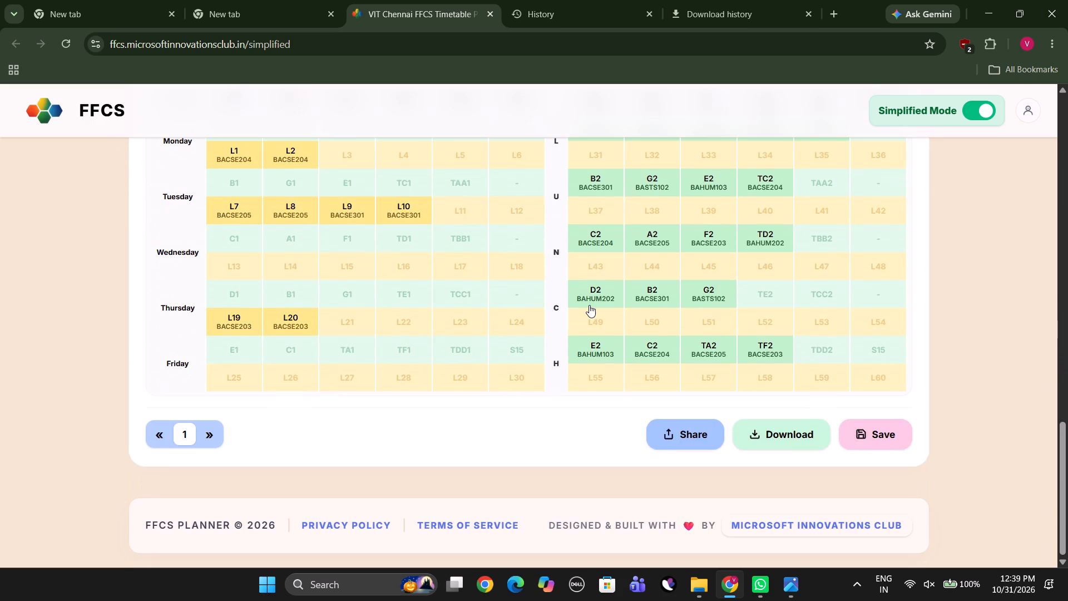
Capture a screenshot snip of the Timetable Preview section, covering the full weekly grid from its heading to Friday.
scroll(589, 305, up, 1)
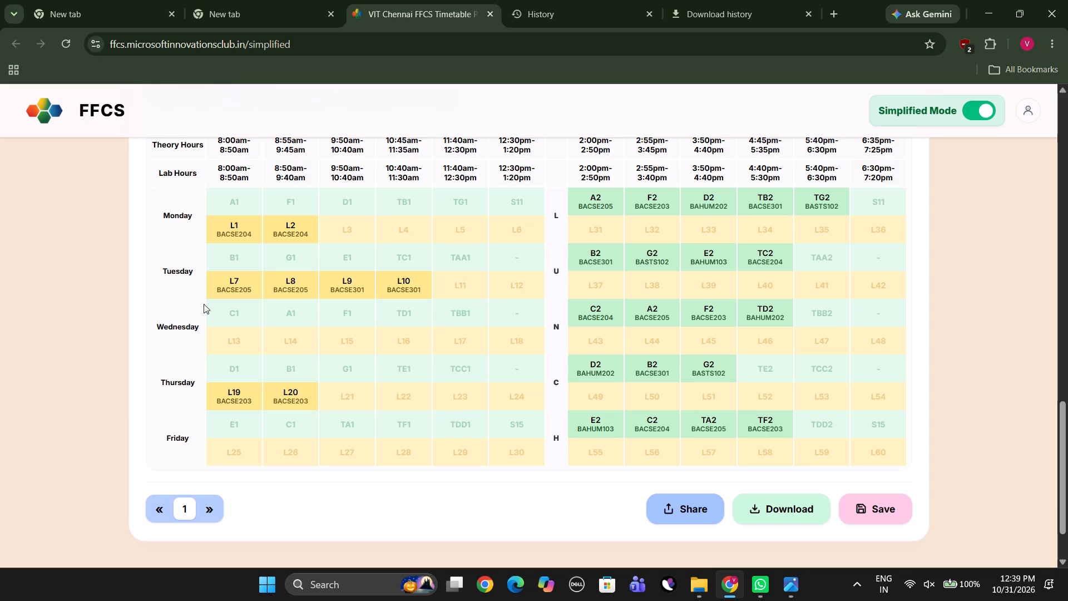
scroll(204, 304, up, 1)
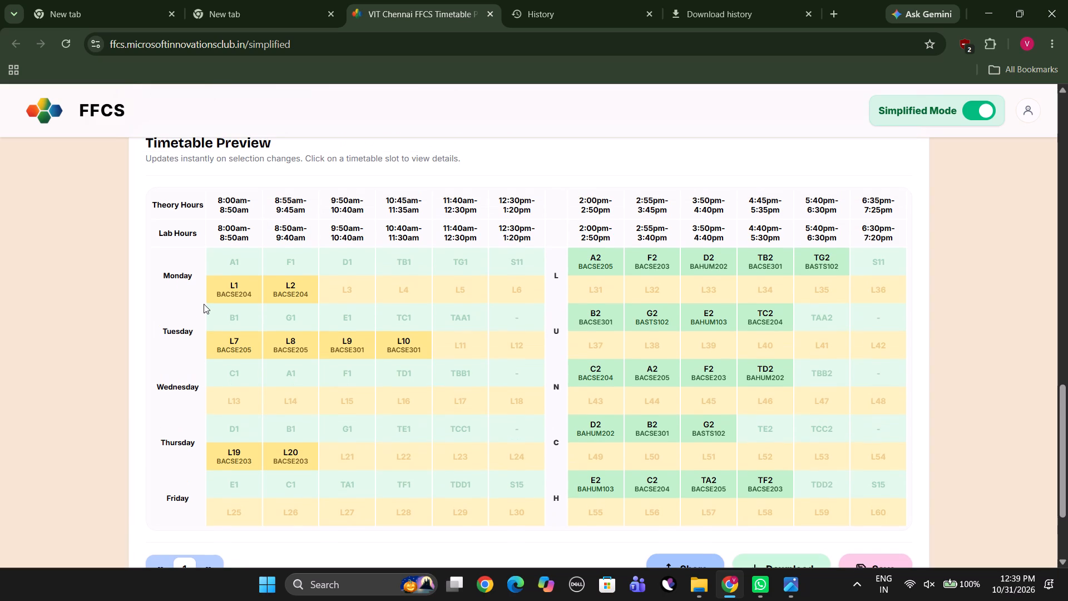
key(Print)
drag(101, 129, 1001, 595)
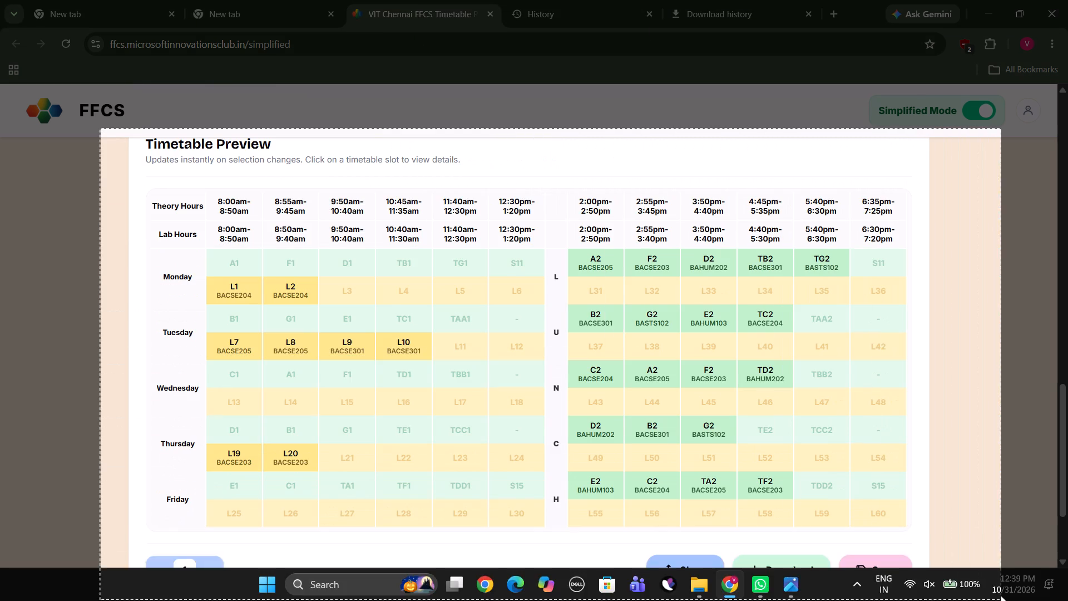
drag(1001, 595, 991, 538)
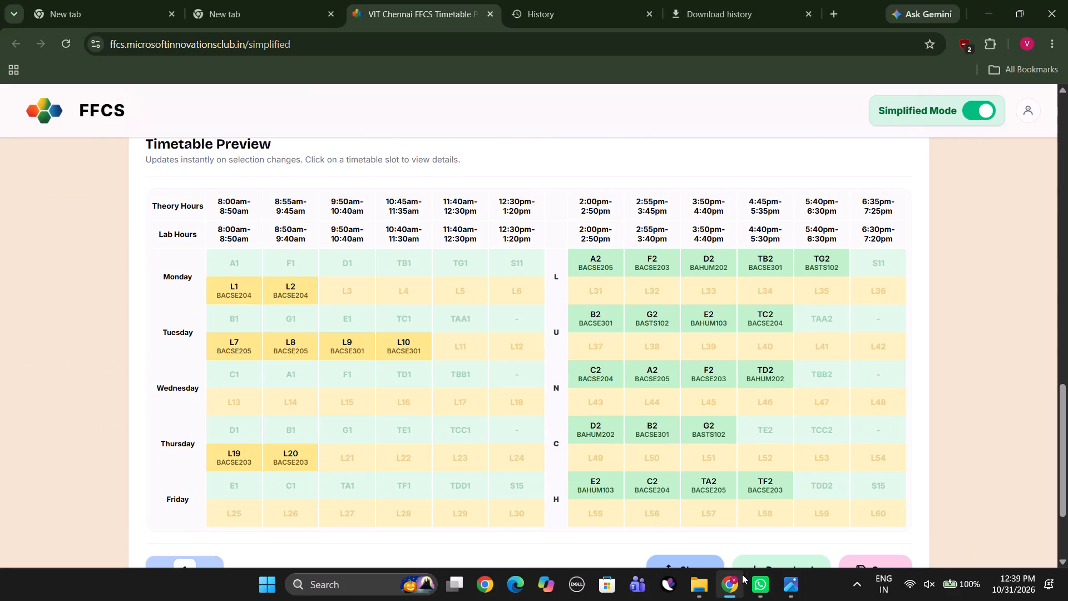
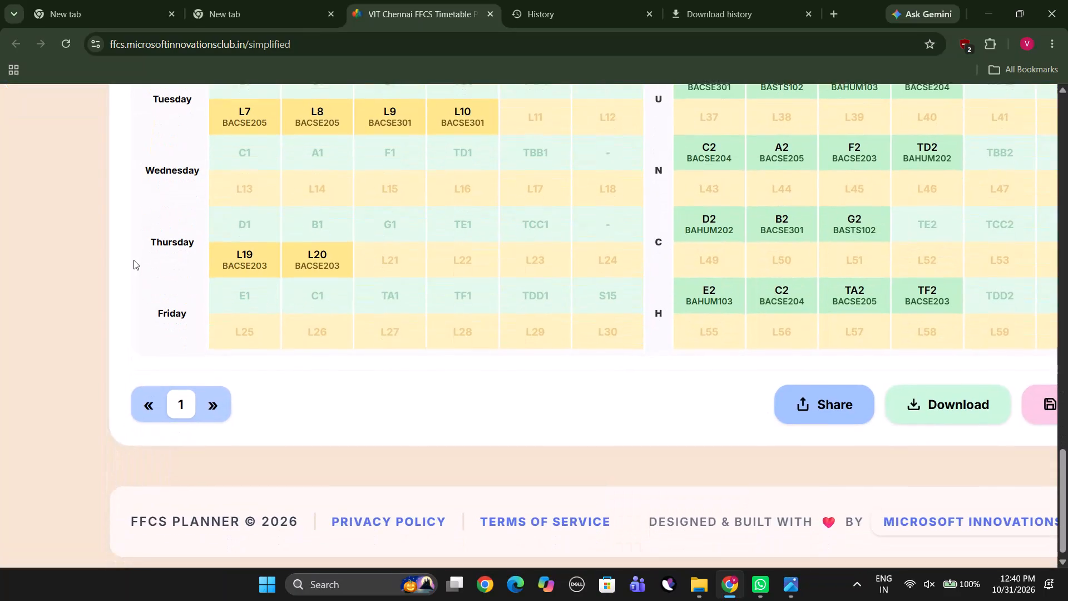
Recheck the selected courses list, including codes, faculty and slots, against the weekly timetable preview.
scroll(133, 260, up, 7)
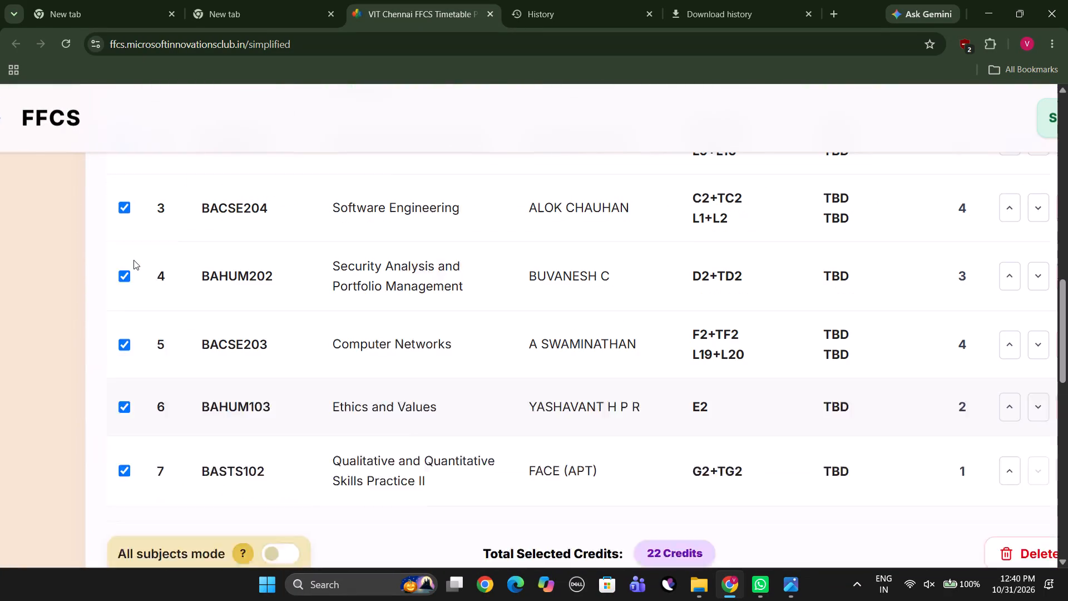
scroll(133, 260, up, 1)
scroll(24, 280, up, 2)
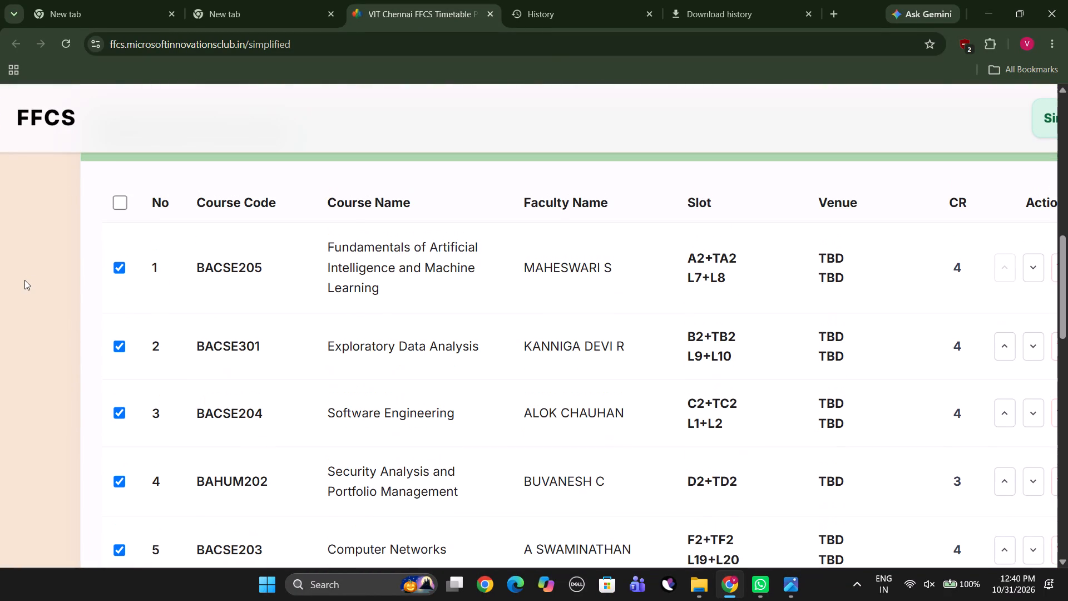
scroll(24, 280, down, 2)
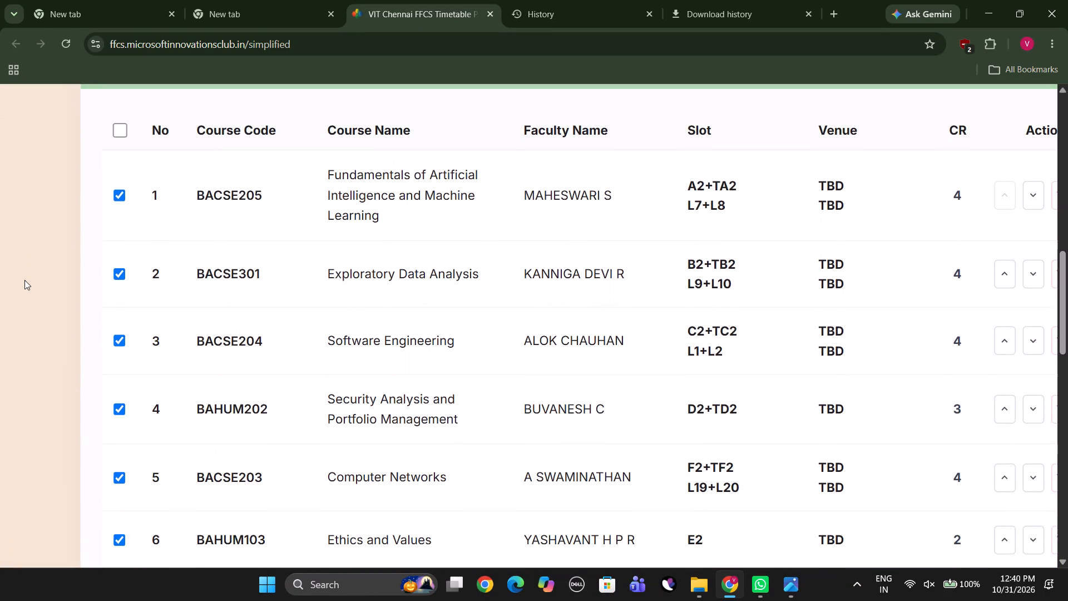
scroll(24, 280, down, 4)
scroll(24, 280, up, 2)
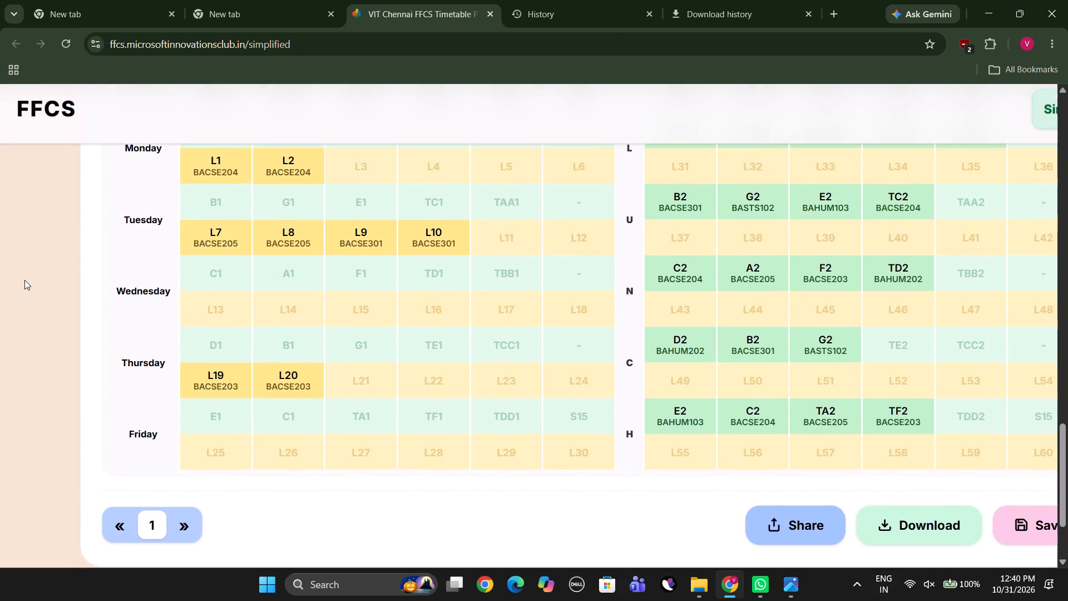
scroll(24, 280, up, 7)
scroll(24, 280, down, 4)
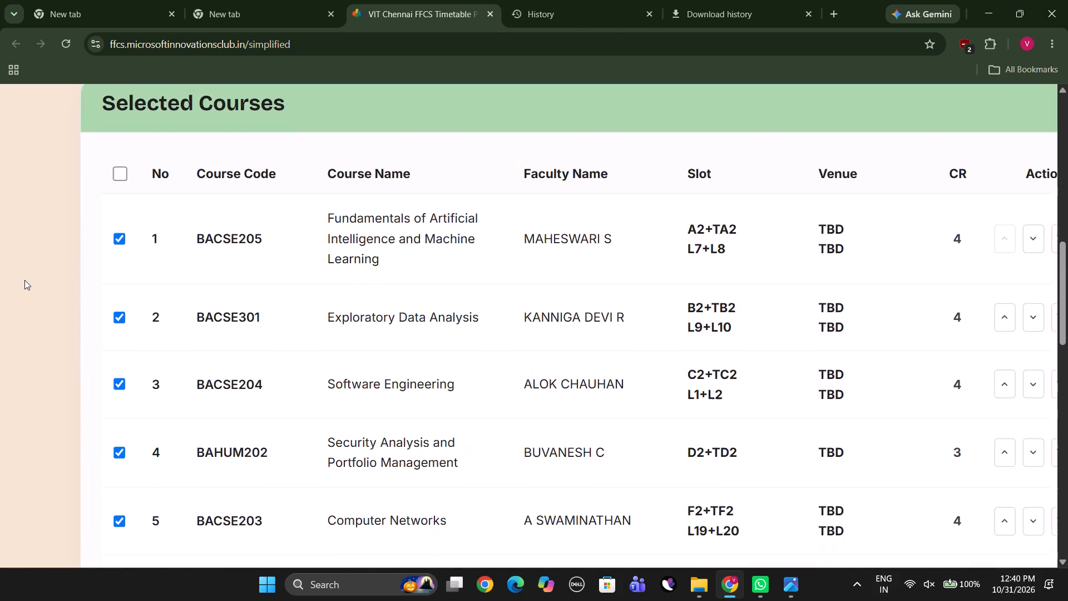
scroll(21, 482, down, 1)
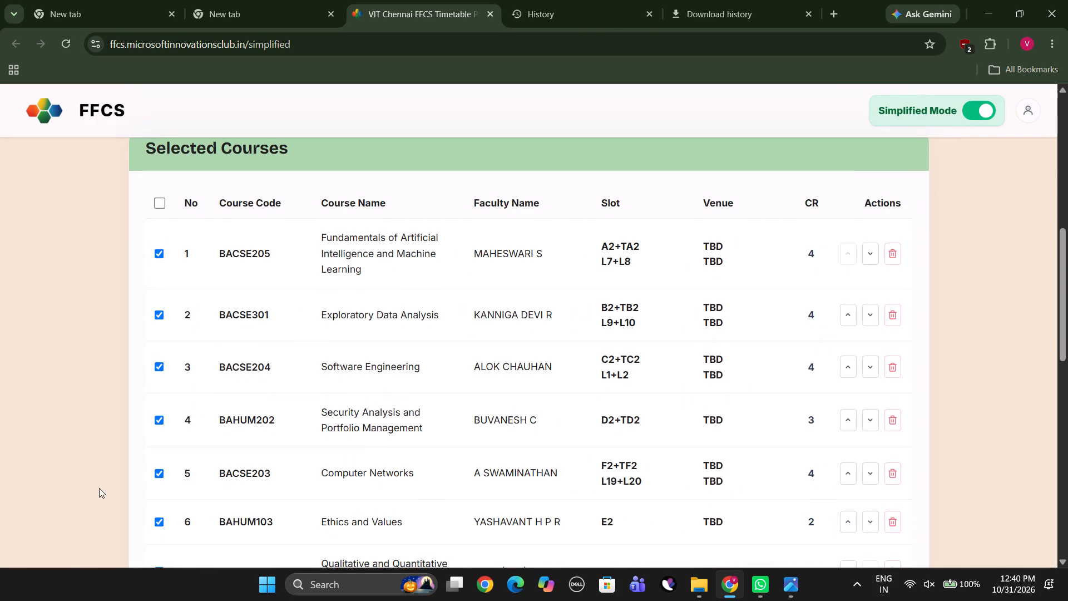
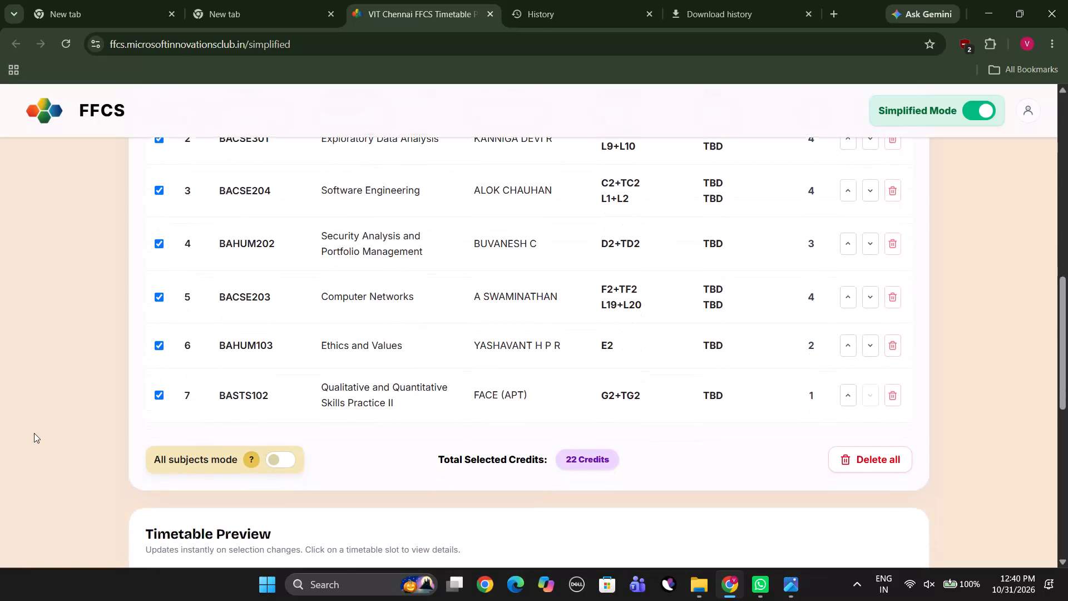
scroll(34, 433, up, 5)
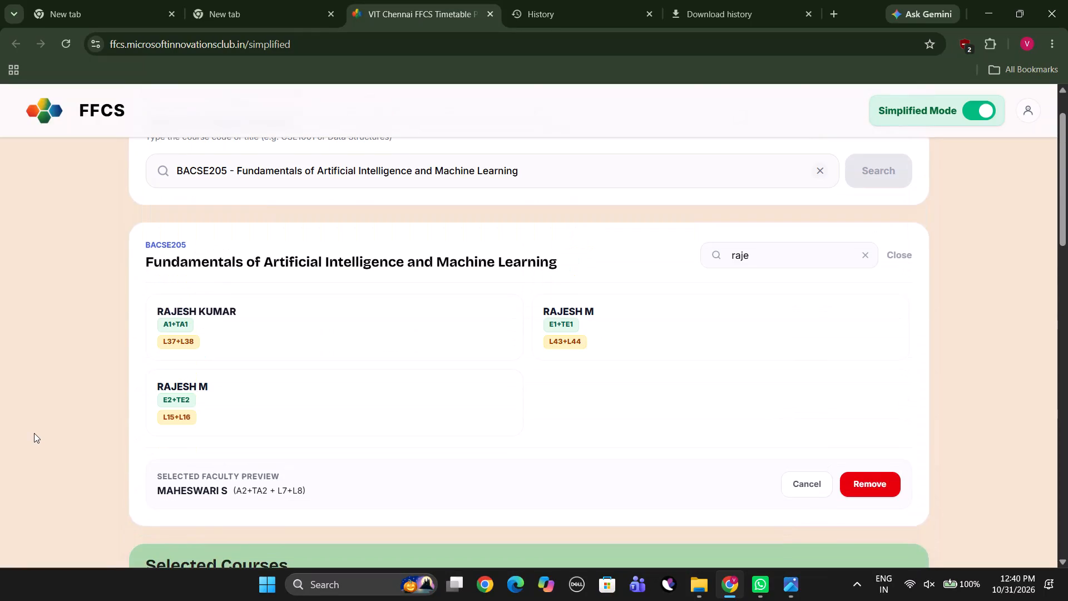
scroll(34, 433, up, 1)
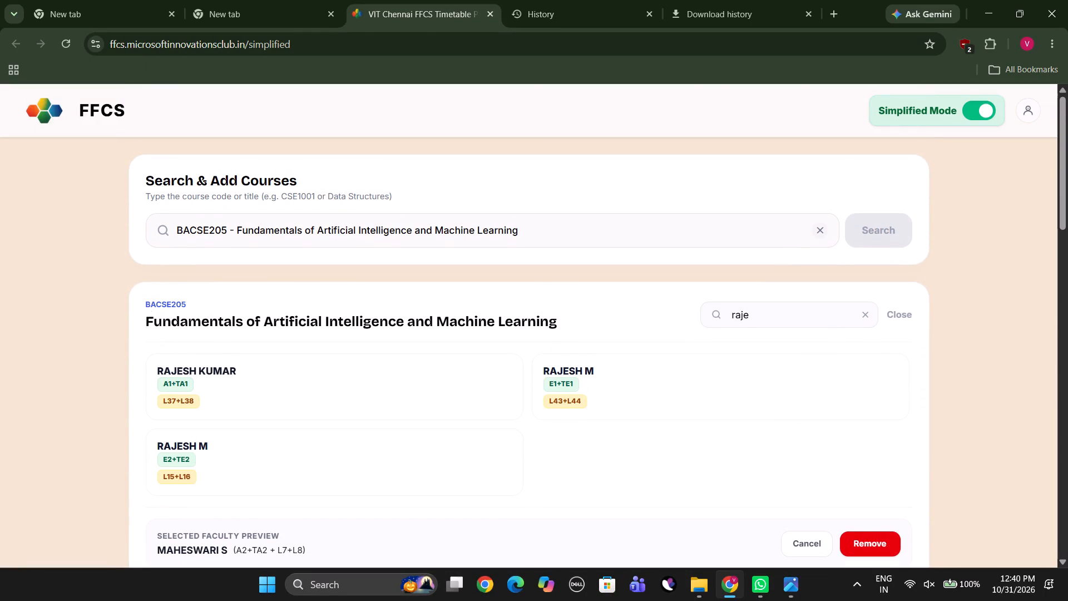
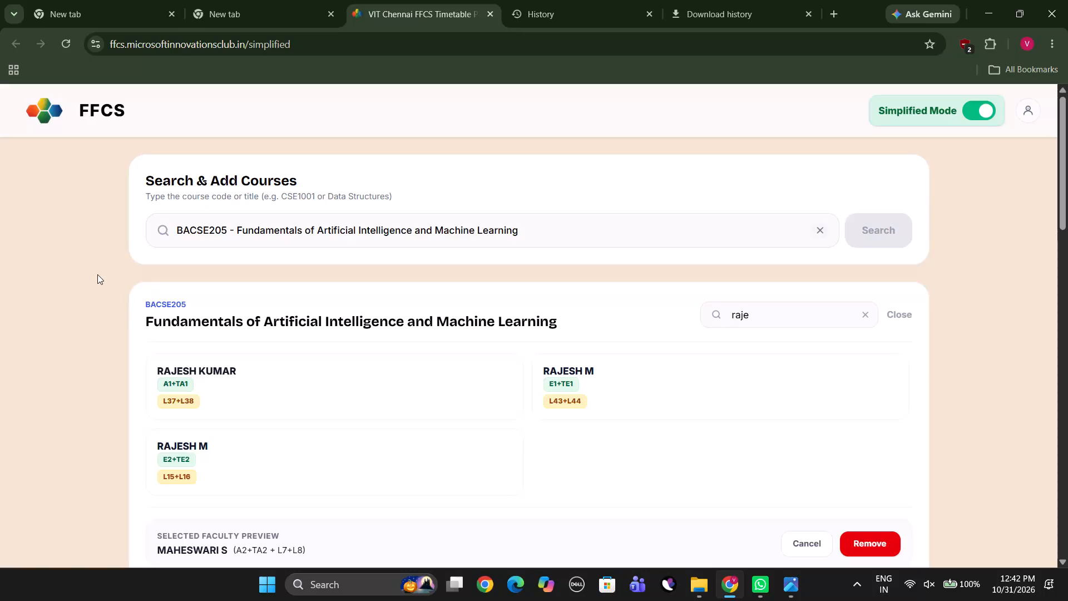
Replace the course search with BACSE20, open BACSE204 - Software Engineering and examine its faculty and slot options.
scroll(97, 274, down, 1)
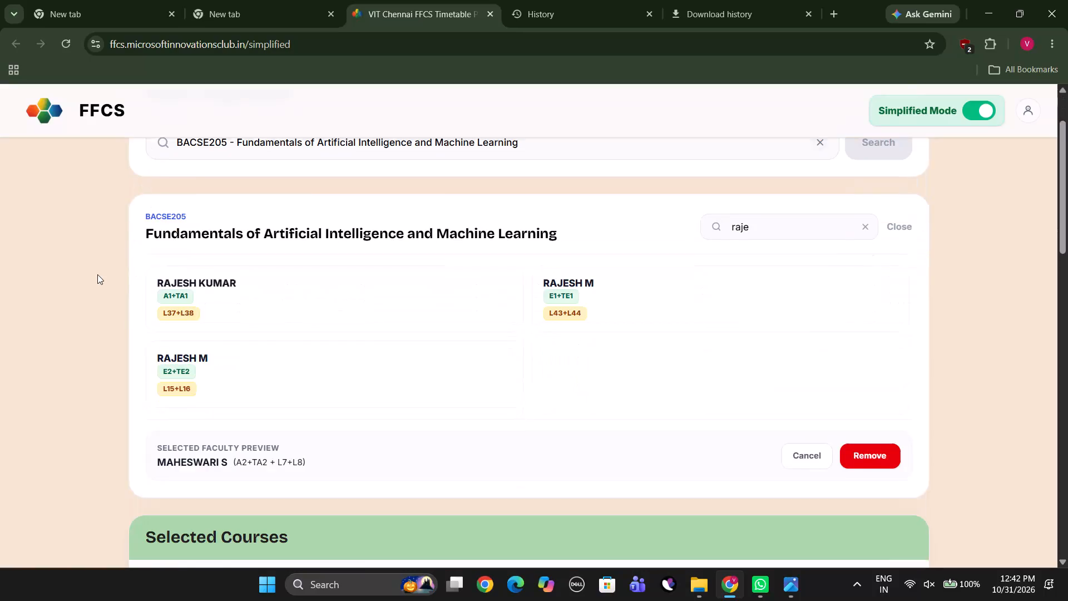
scroll(97, 274, down, 1)
scroll(117, 333, down, 4)
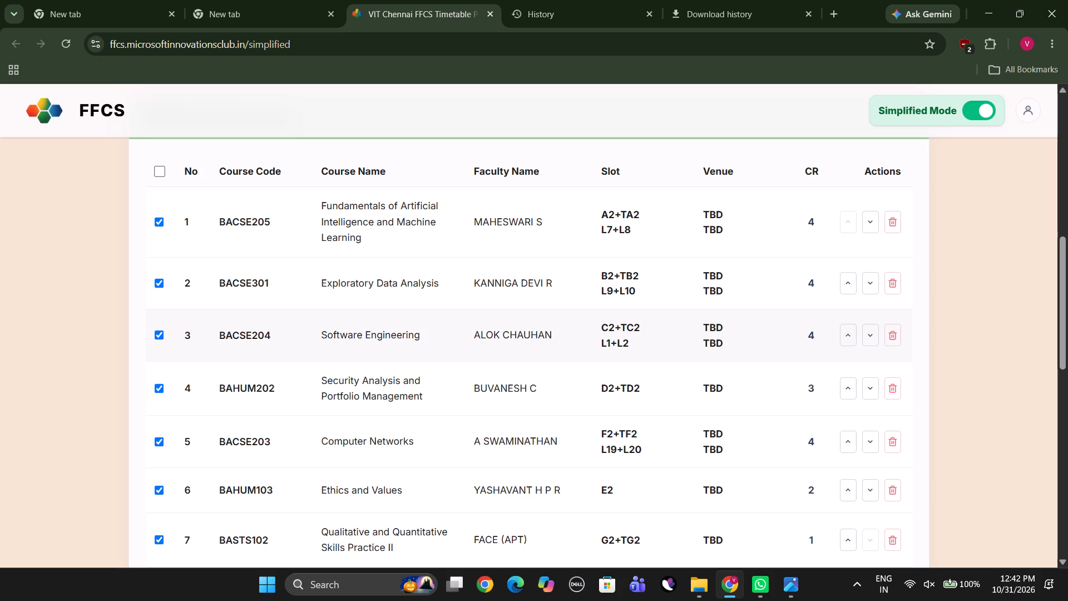
scroll(263, 332, up, 1)
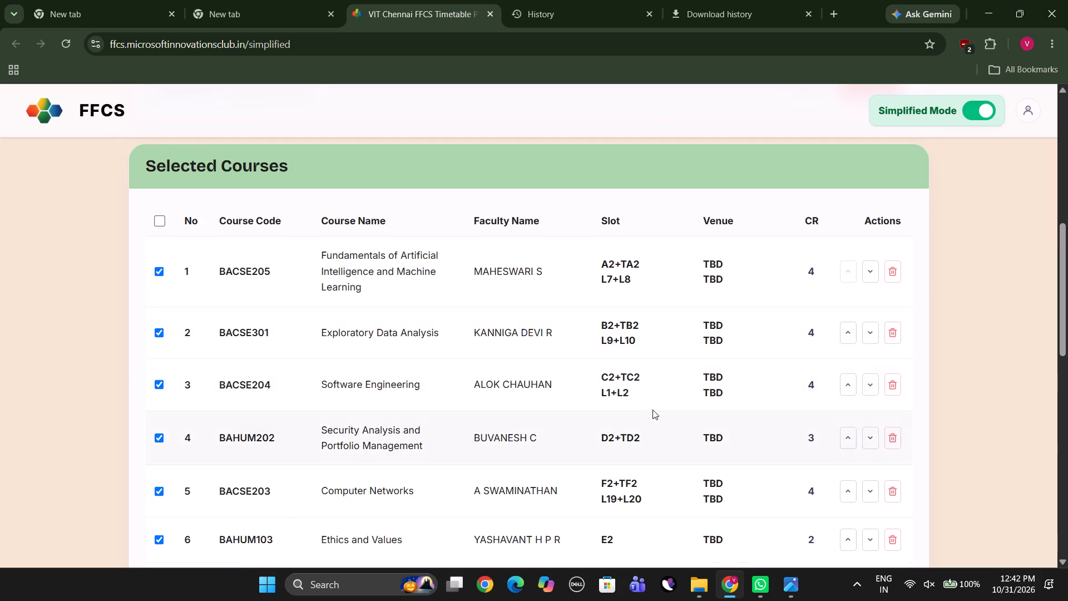
scroll(123, 359, up, 8)
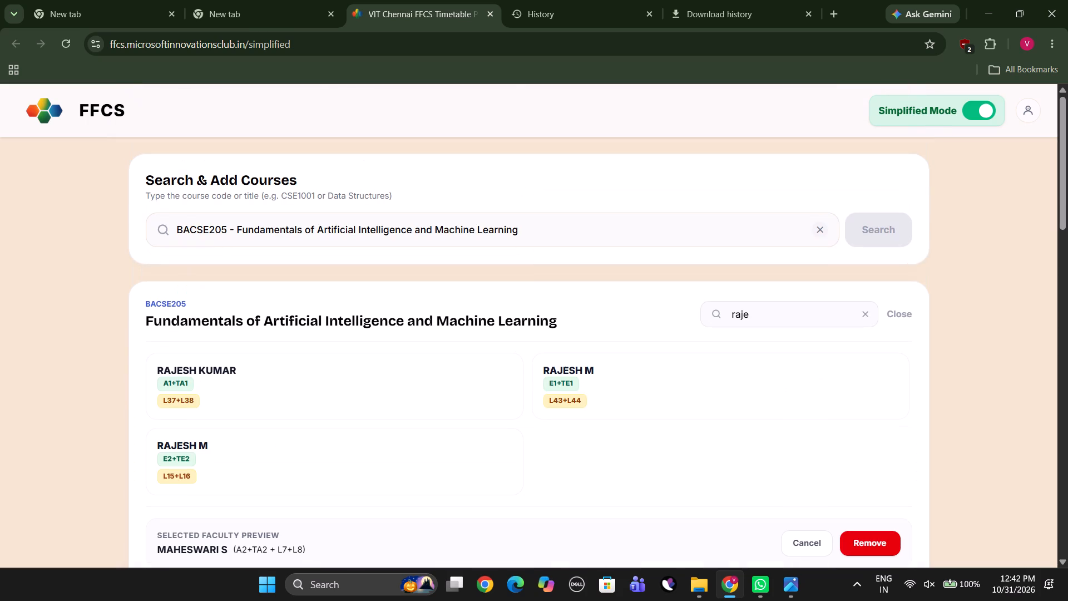
drag(569, 225, 70, 208)
key(Delete)
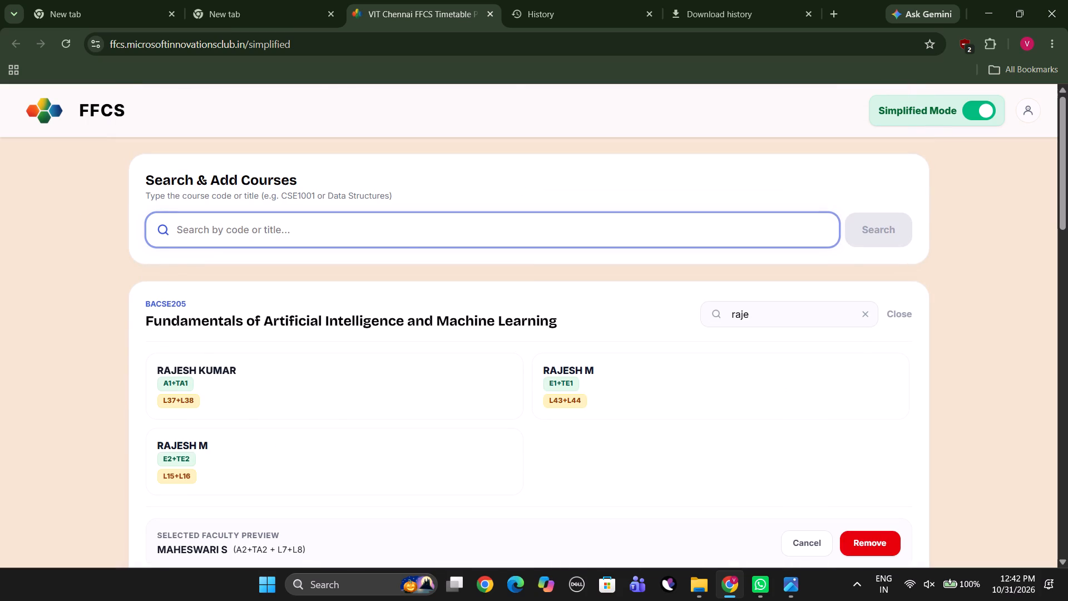
text(BACSE20)
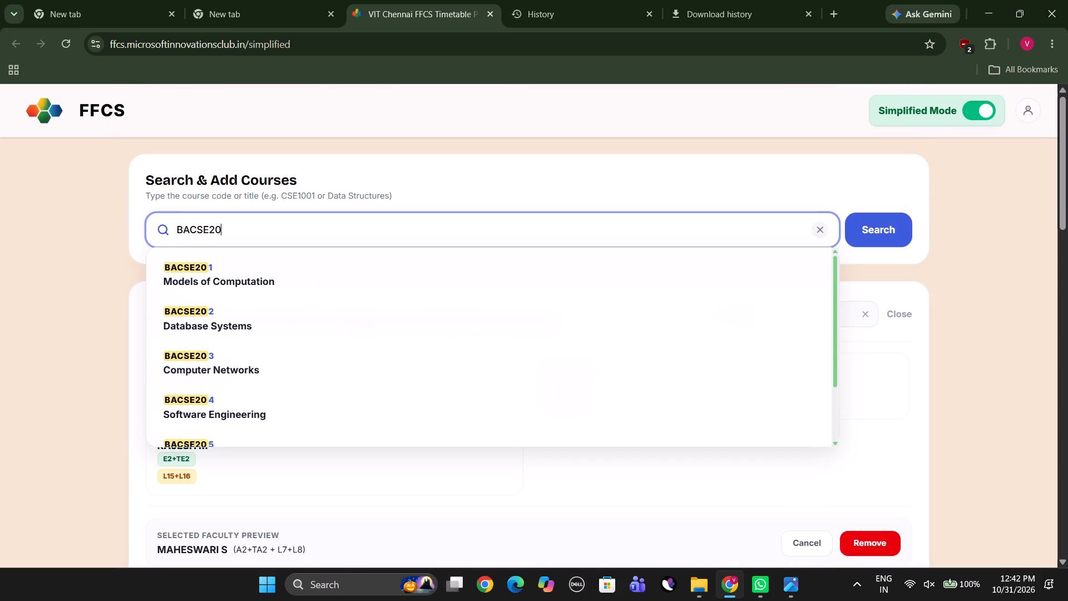
click(200, 401)
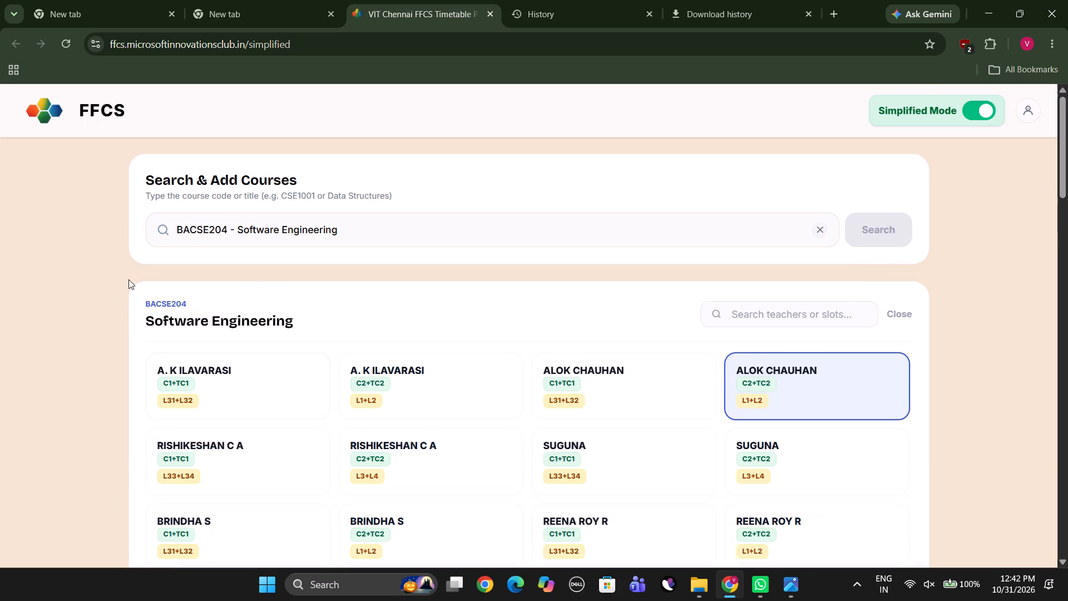
scroll(128, 279, down, 2)
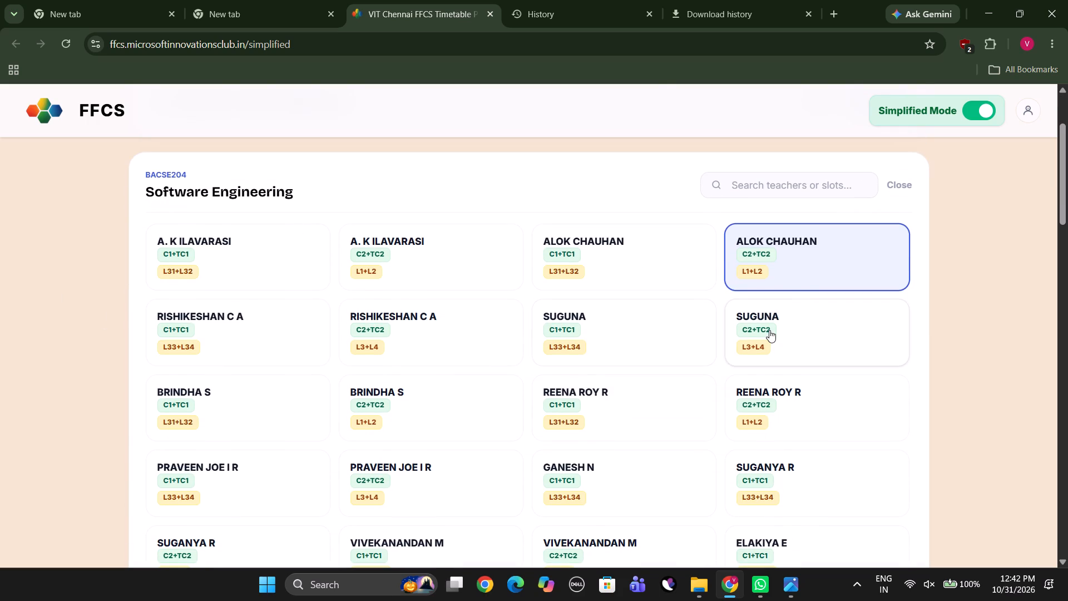
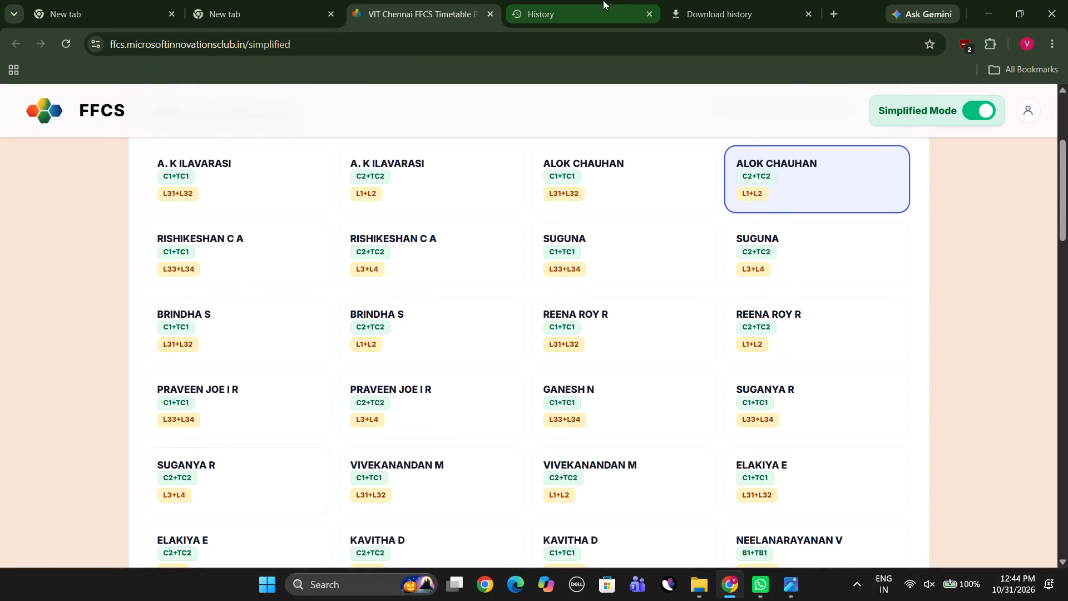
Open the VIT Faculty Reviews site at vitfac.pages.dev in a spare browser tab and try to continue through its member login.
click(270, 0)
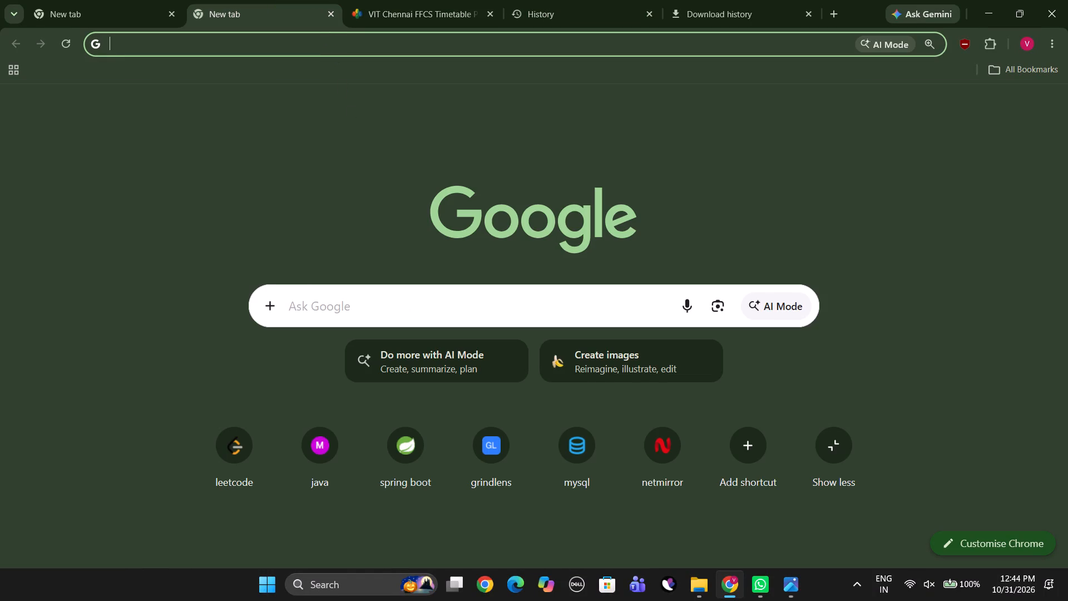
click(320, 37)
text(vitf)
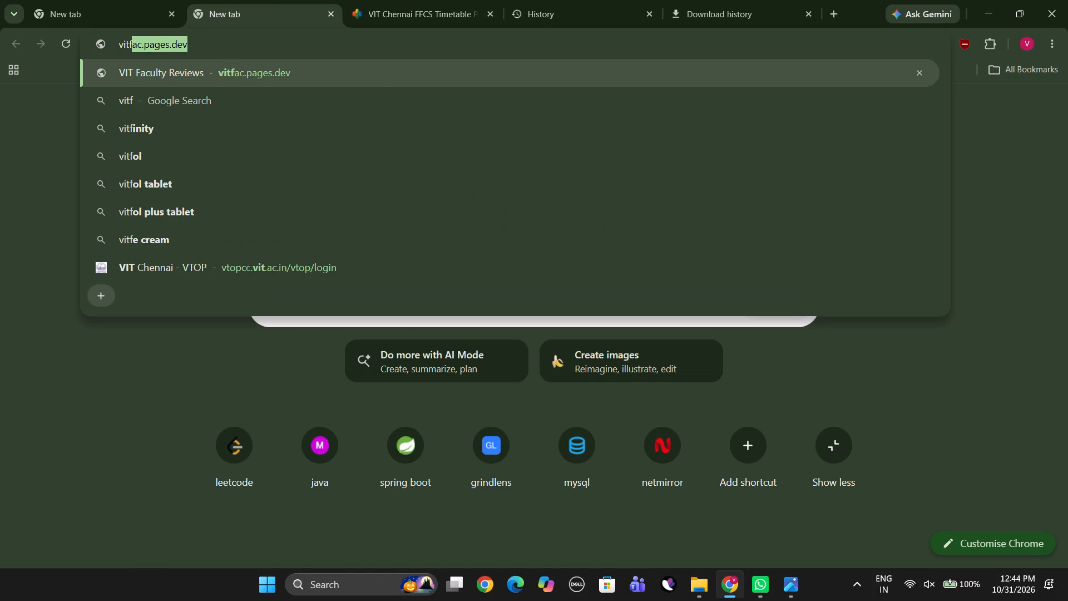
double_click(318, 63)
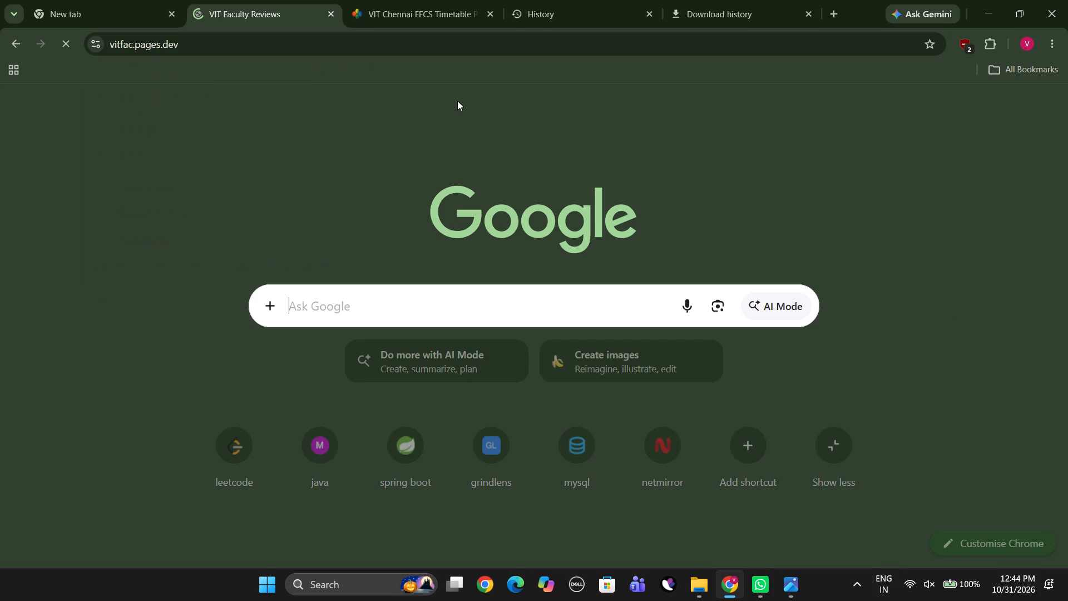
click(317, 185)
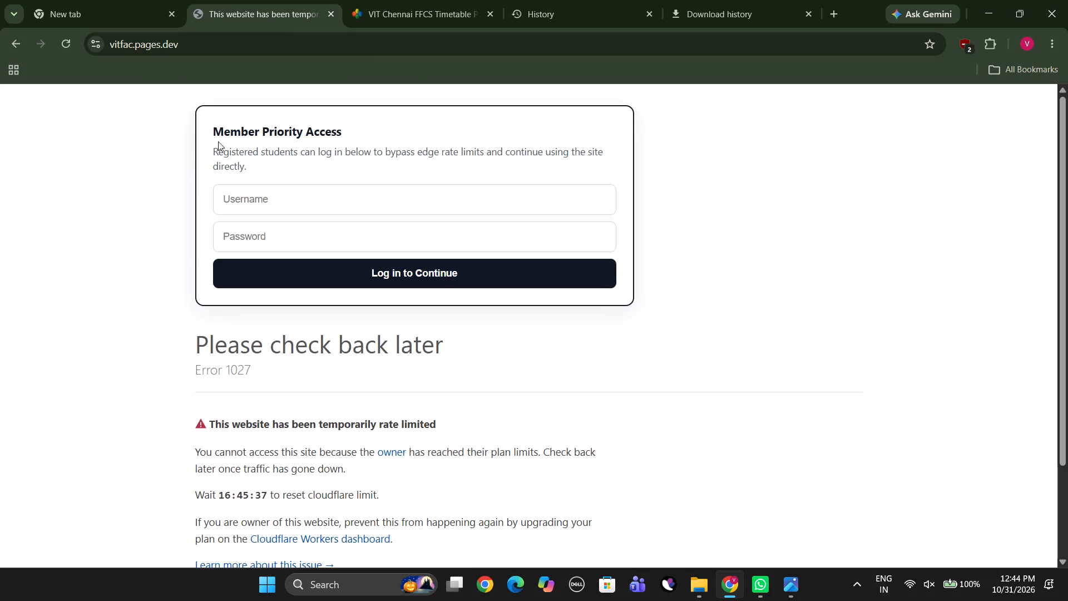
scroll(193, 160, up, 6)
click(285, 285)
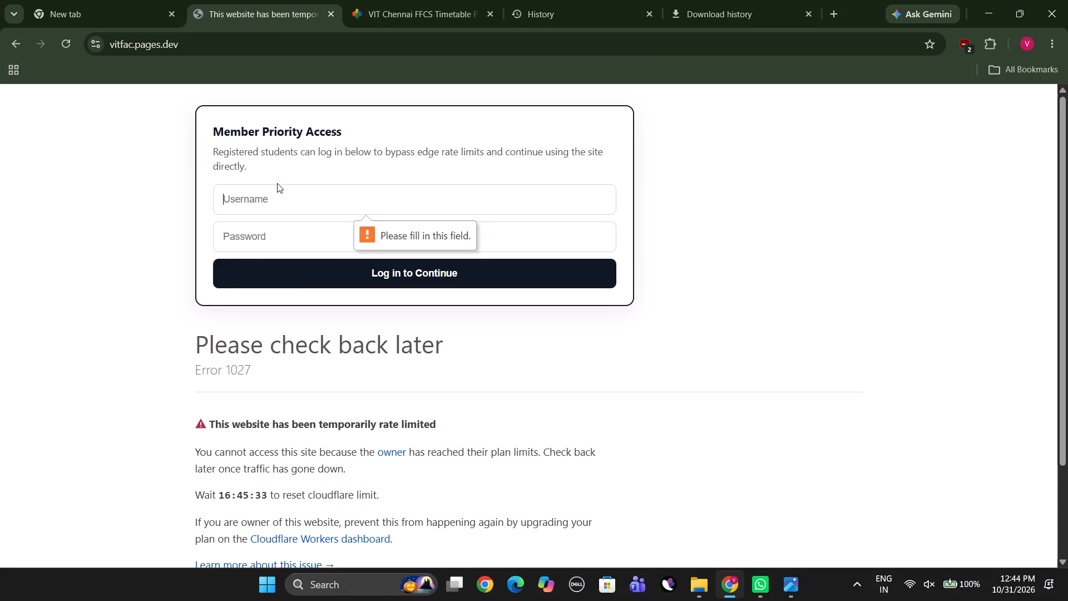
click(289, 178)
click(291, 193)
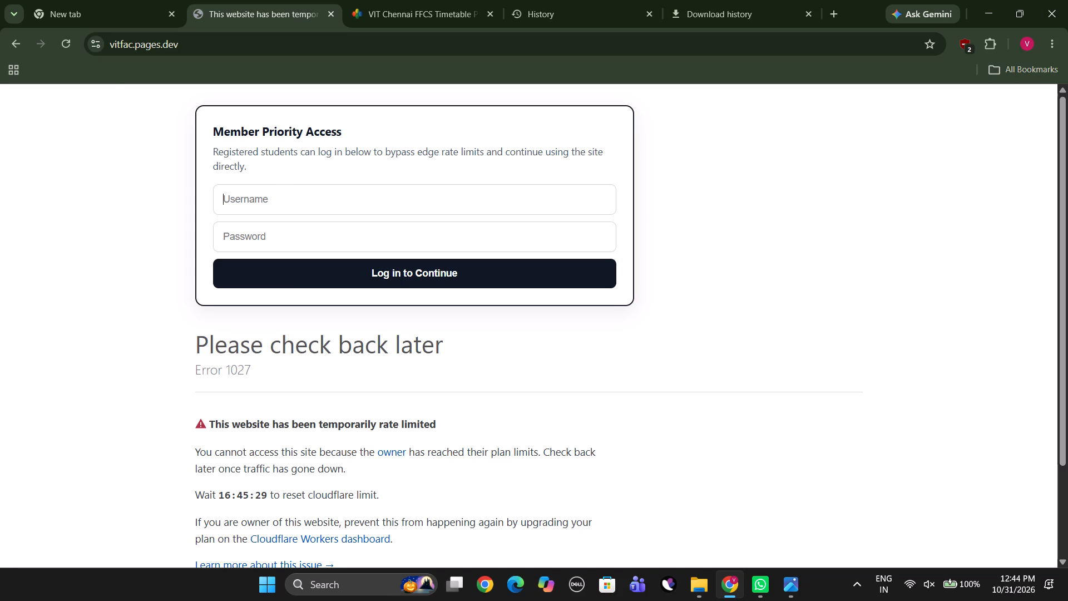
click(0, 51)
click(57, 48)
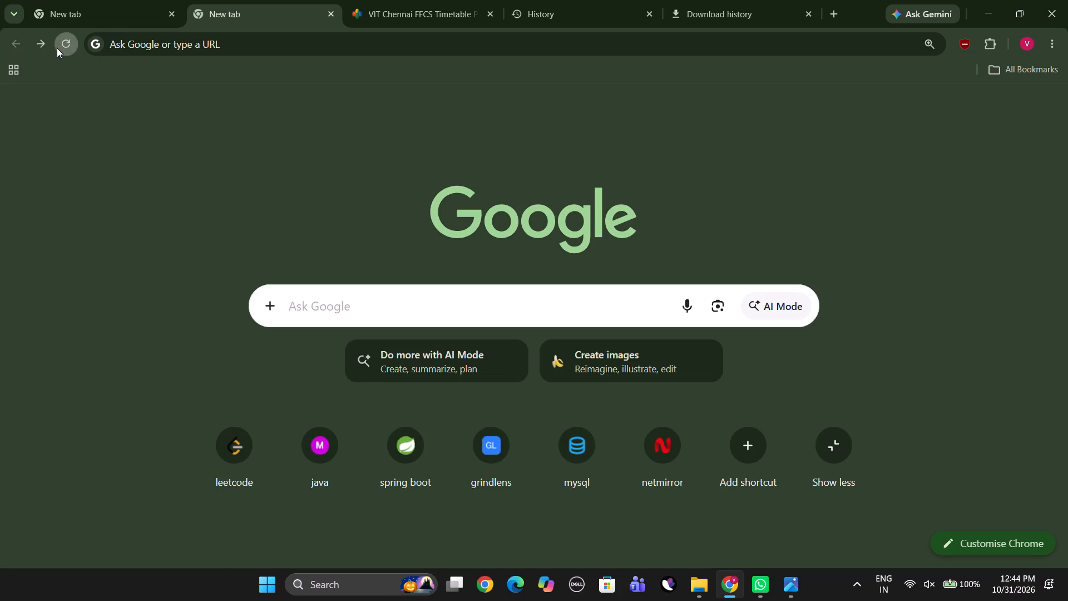
Load vitfac.pages.dev again in the first browser tab and examine its access notice and member login form.
click(126, 0)
text(vit)
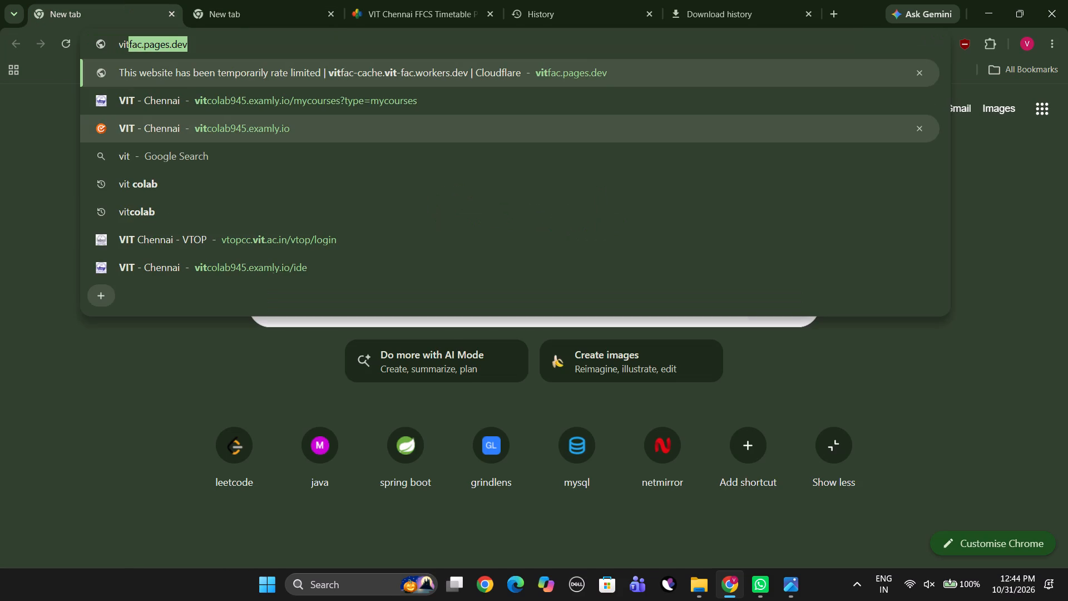
text(fac)
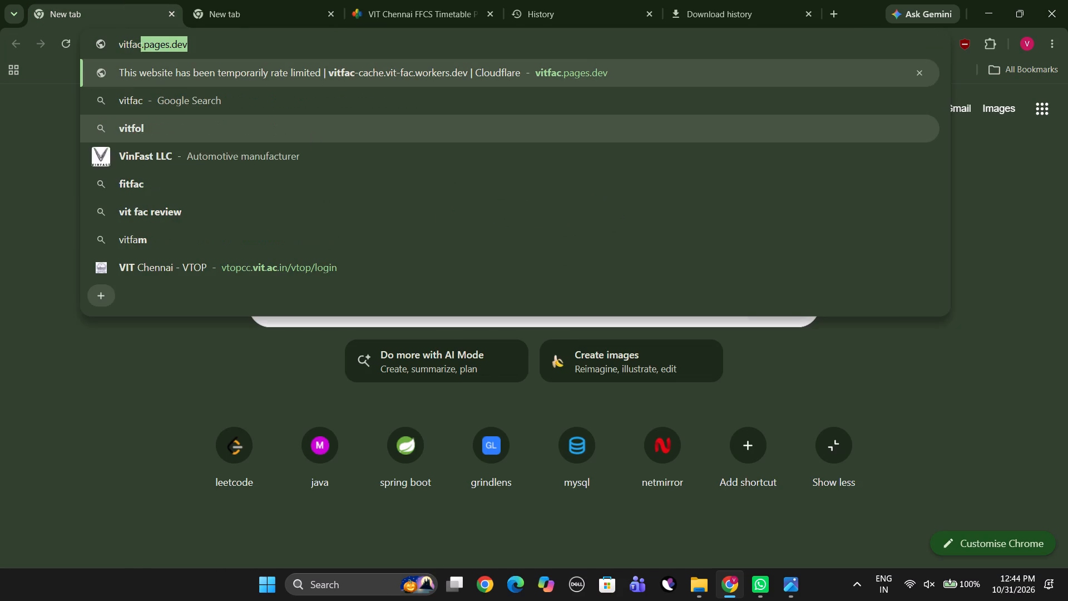
click(570, 76)
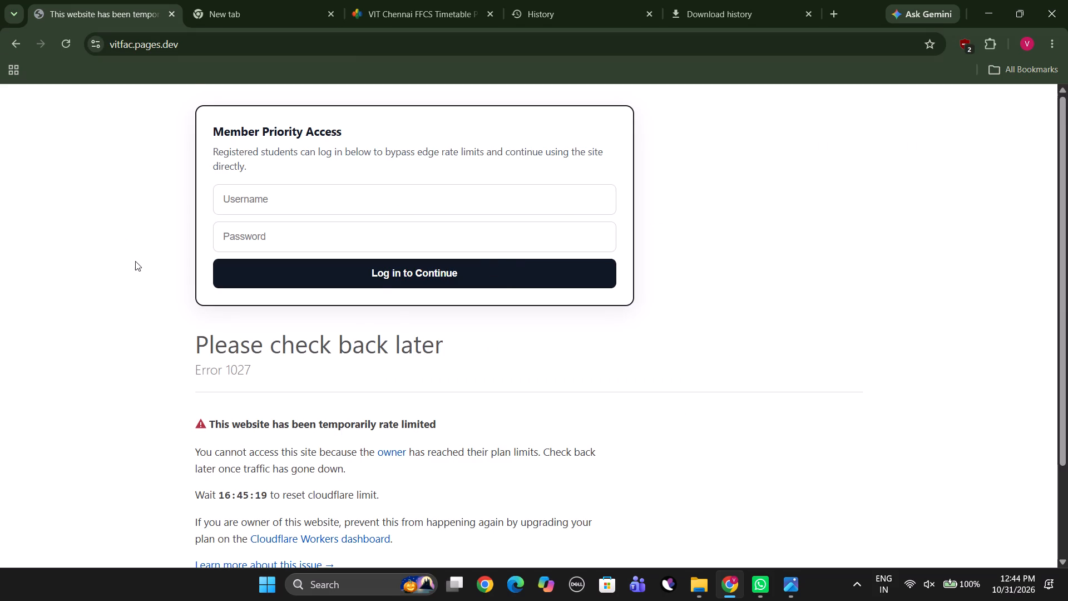
scroll(135, 261, down, 1)
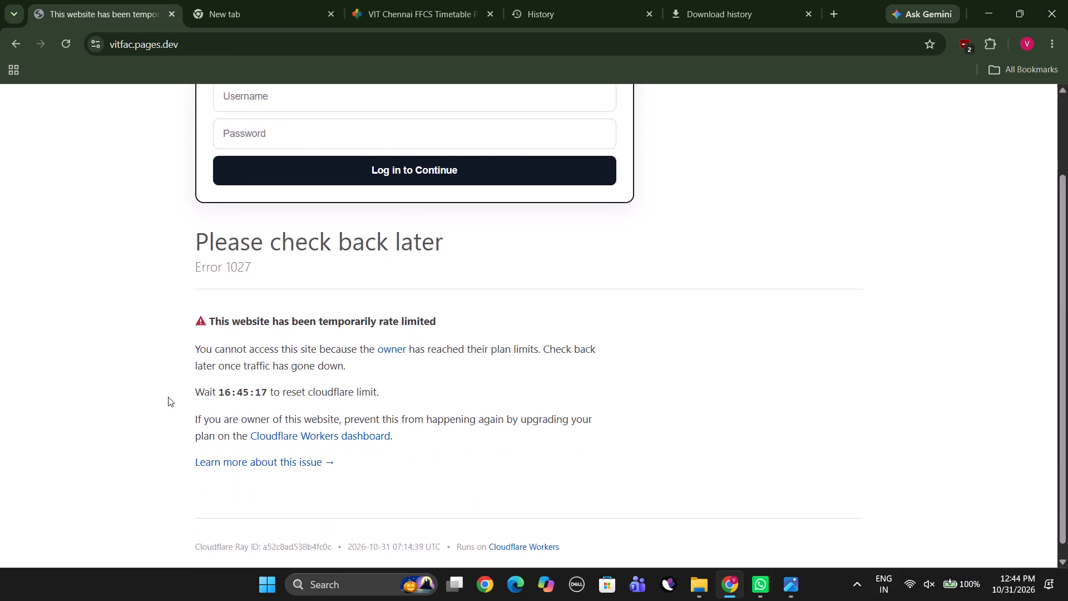
scroll(170, 396, up, 7)
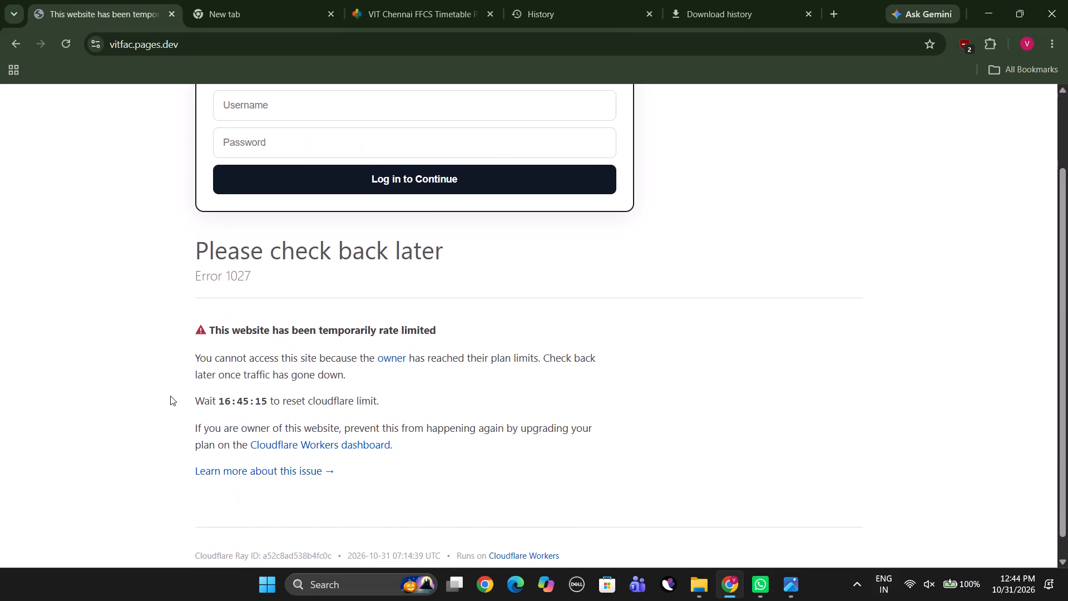
scroll(170, 396, up, 1)
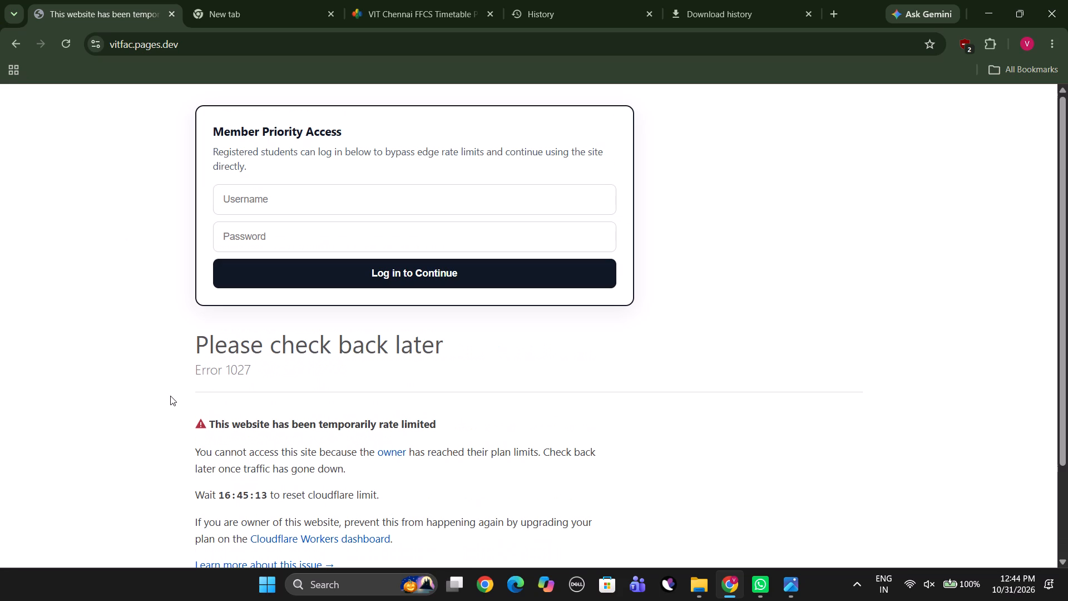
click(274, 211)
click(234, 189)
click(252, 196)
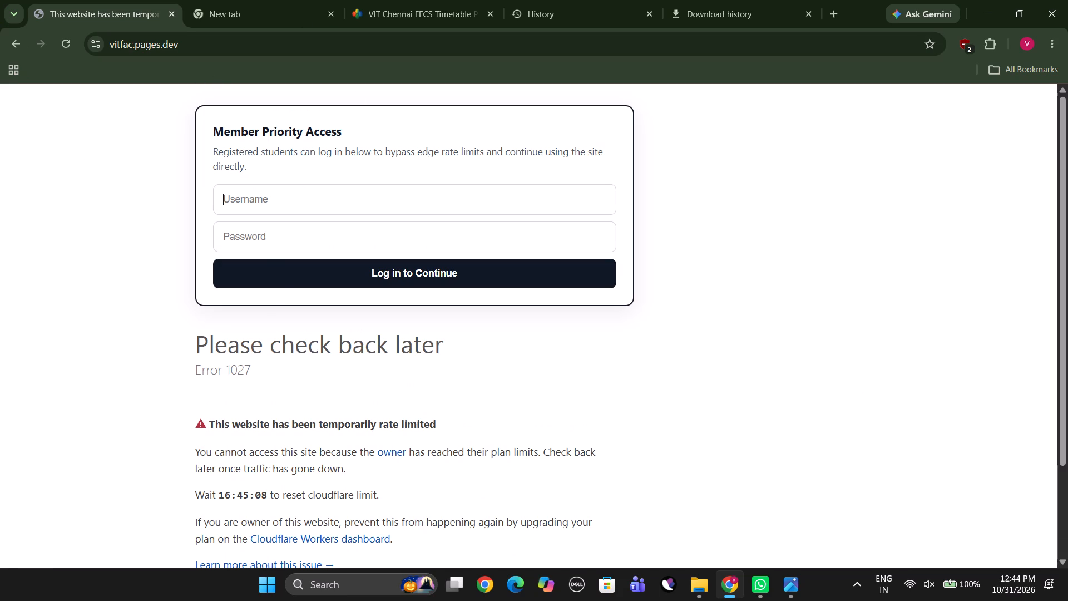
triple_click(252, 196)
triple_click(252, 196)
Return to the VIT Chennai FFCS timetable page with the Software Engineering faculty and slot options.
click(332, 0)
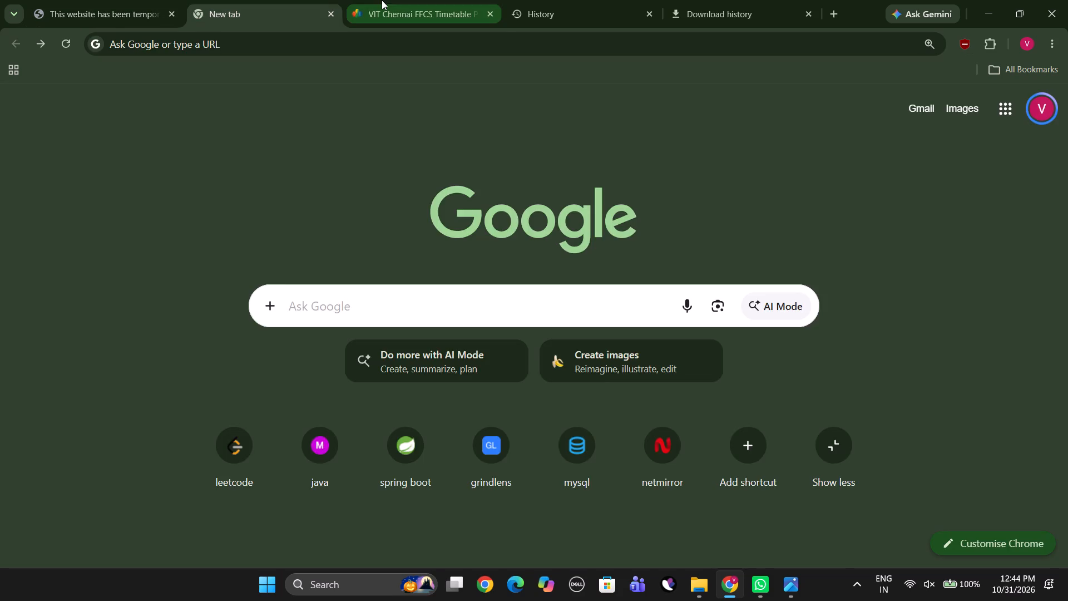
click(382, 0)
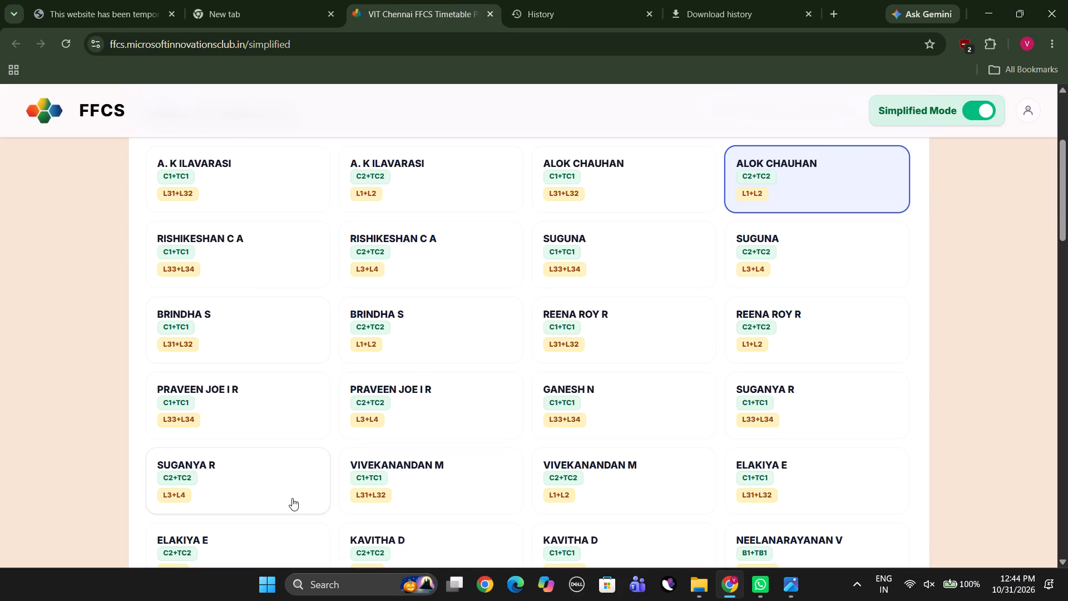
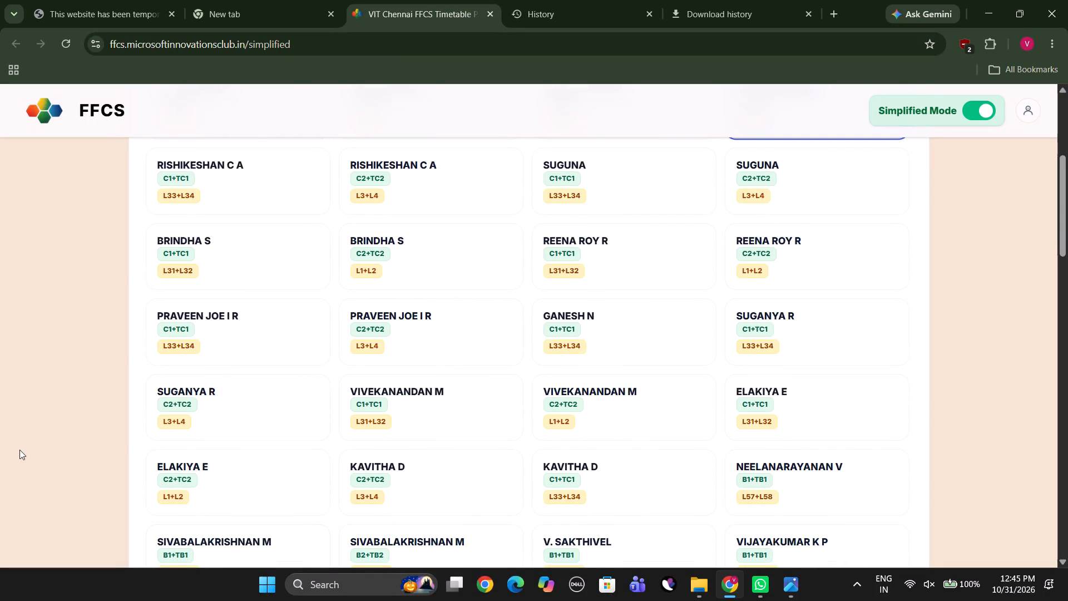
Look through the Software Engineering faculty cards and compare their theory and lab slot options.
scroll(19, 450, down, 1)
scroll(51, 407, down, 2)
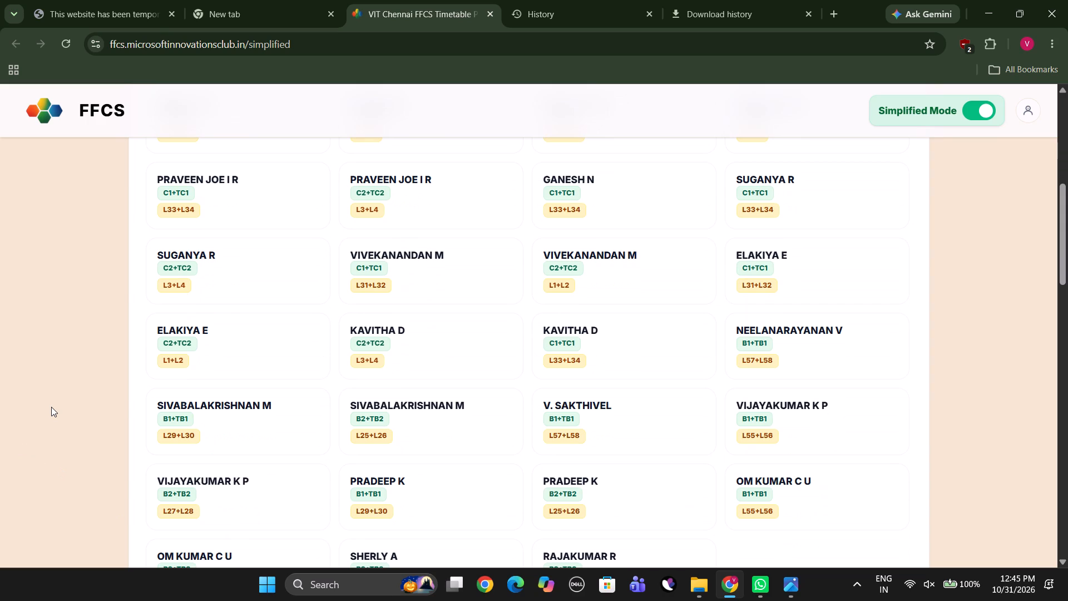
scroll(51, 407, up, 1)
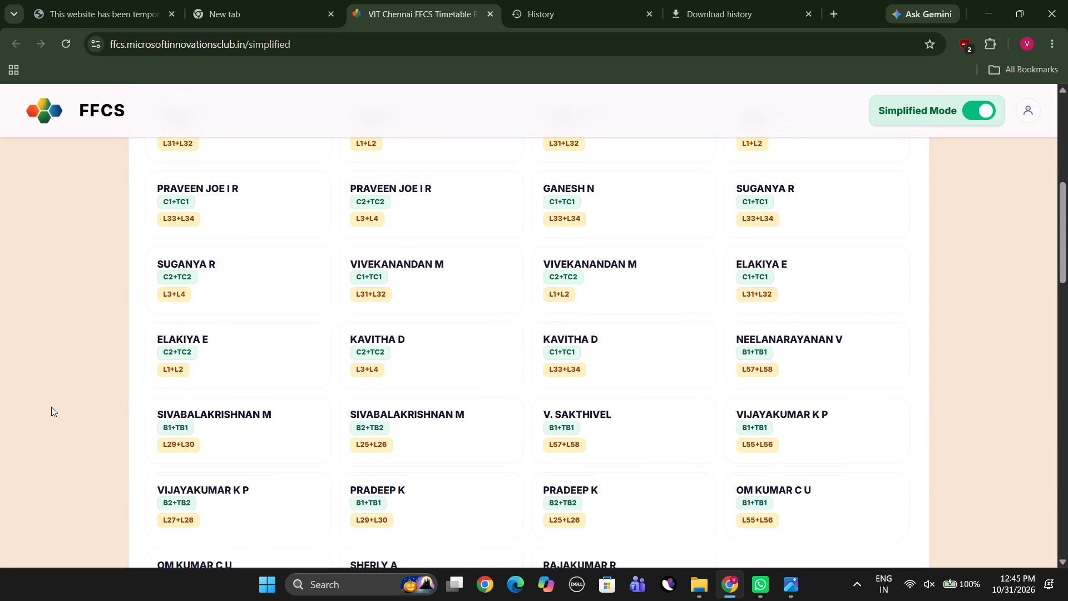
scroll(51, 407, up, 2)
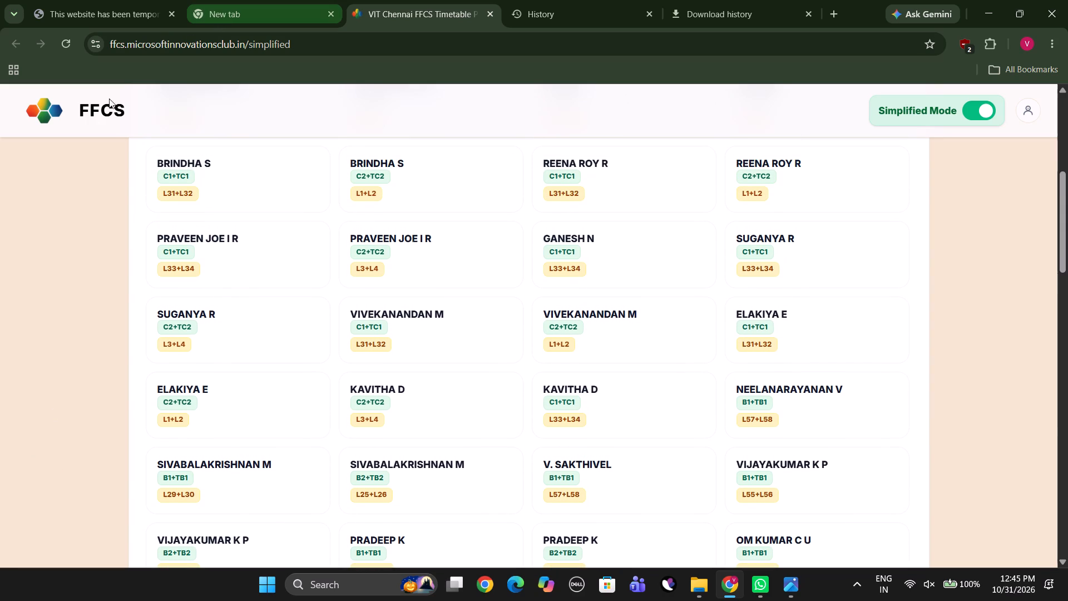
drag(26, 240, 812, 375)
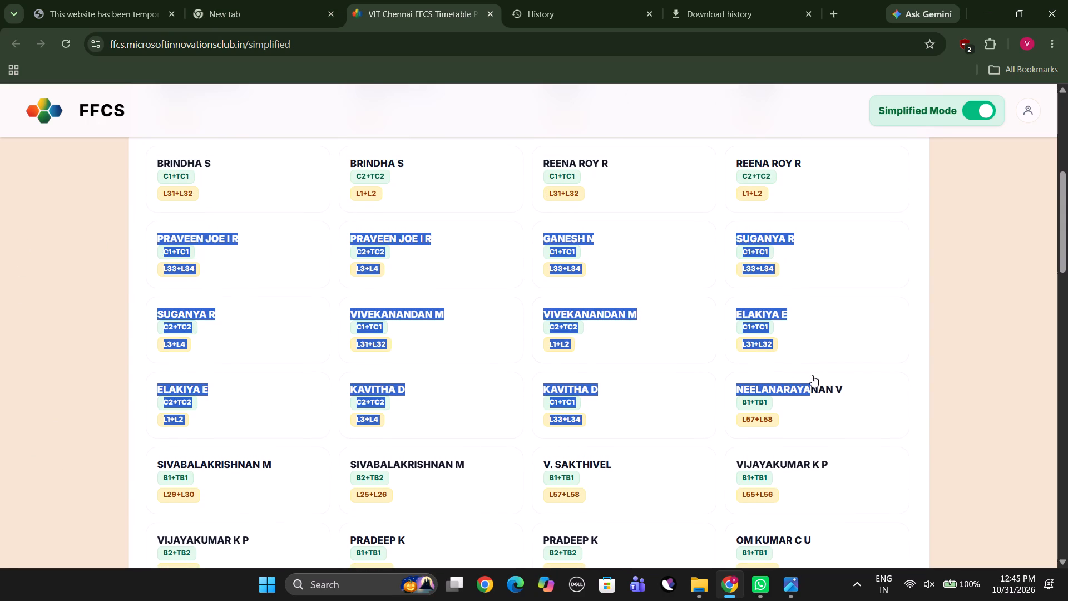
drag(812, 375, 888, 406)
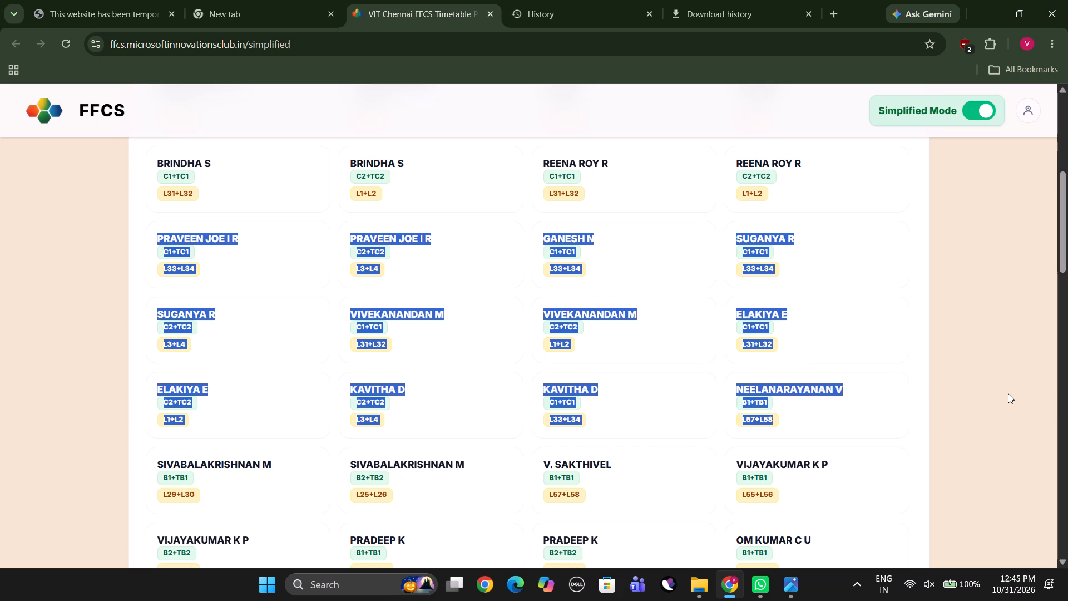
click(31, 191)
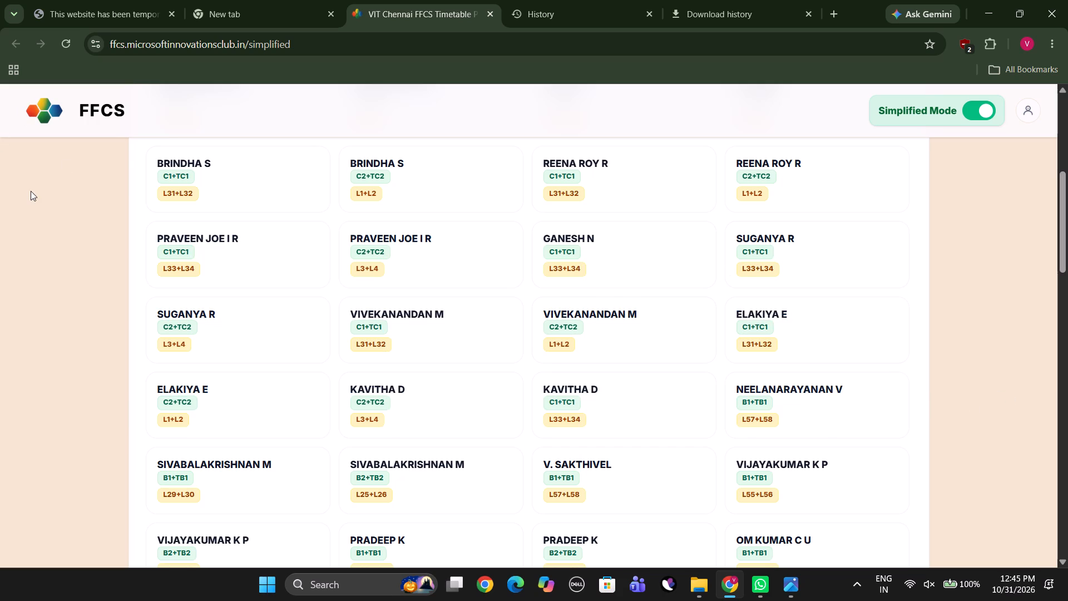
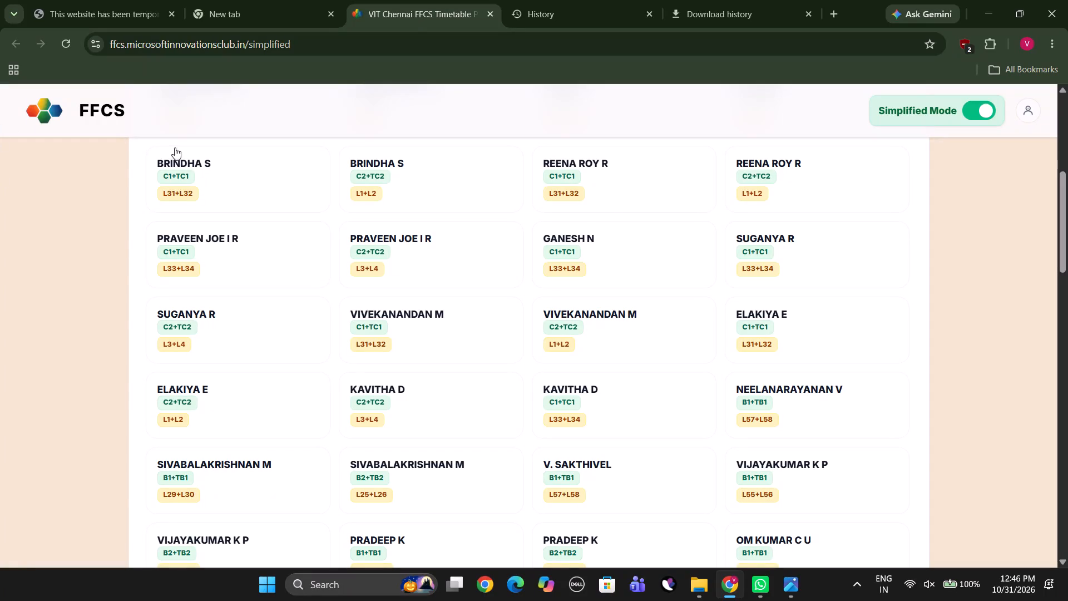
Add Praveen's C2+TC2 theory and L3+L4 lab offering as a selection for Software Engineering (BACSE204).
click(448, 252)
scroll(448, 252, up, 2)
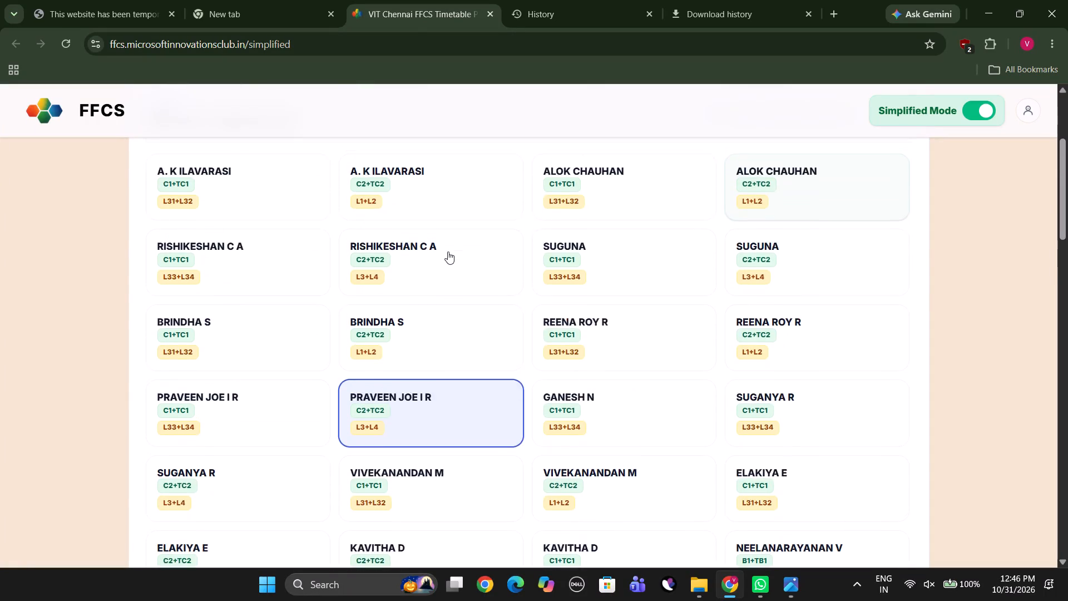
scroll(448, 252, up, 2)
scroll(701, 317, down, 6)
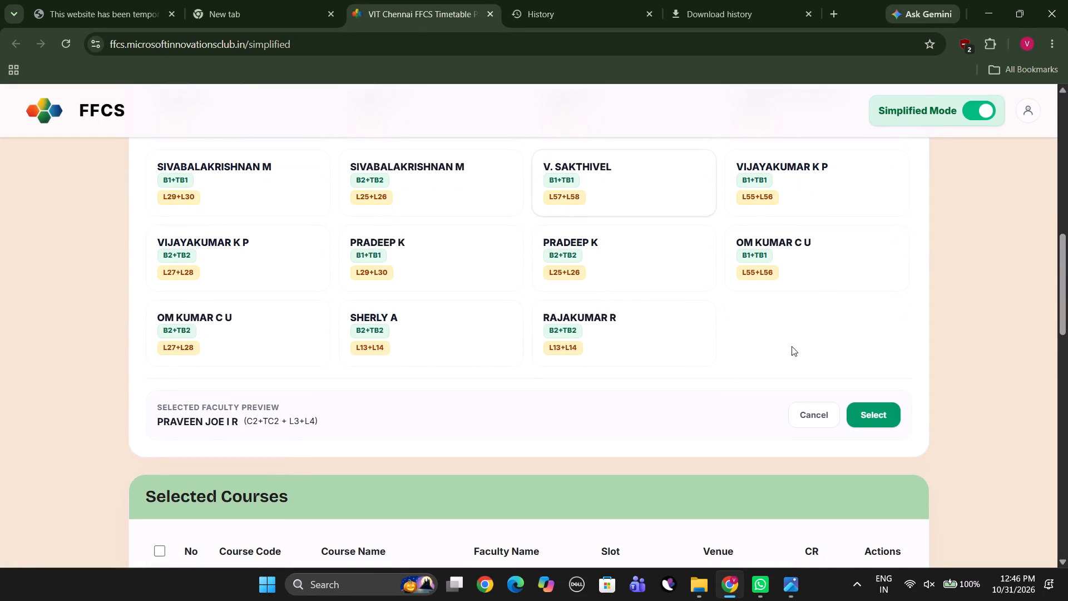
click(885, 424)
Remove Alok's C2+TC2 and L1+L2 offering from the Software Engineering (BACSE204) selections.
scroll(78, 372, down, 3)
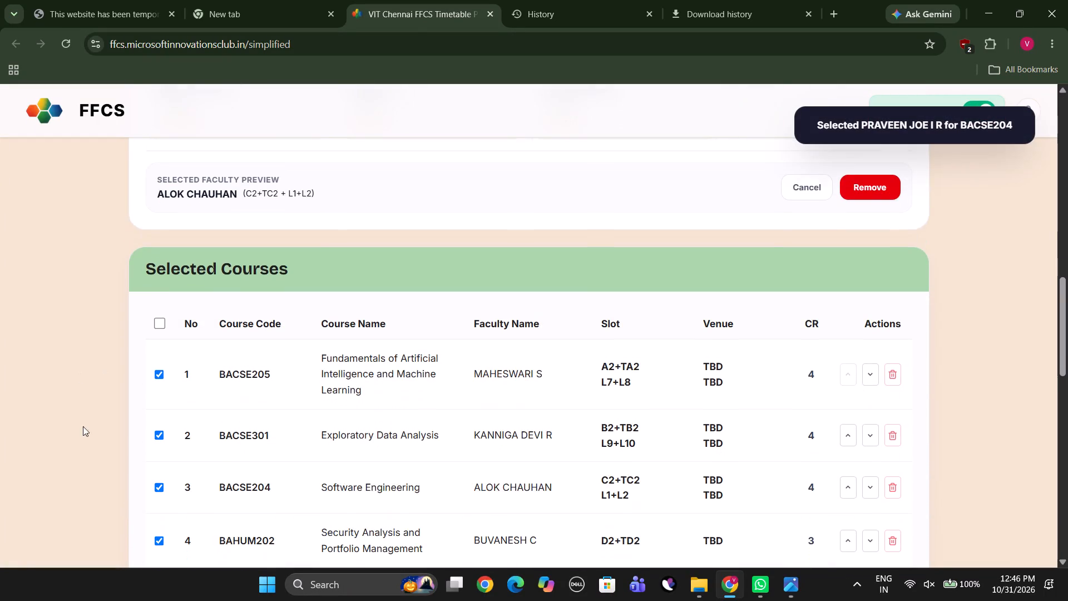
scroll(78, 466, down, 2)
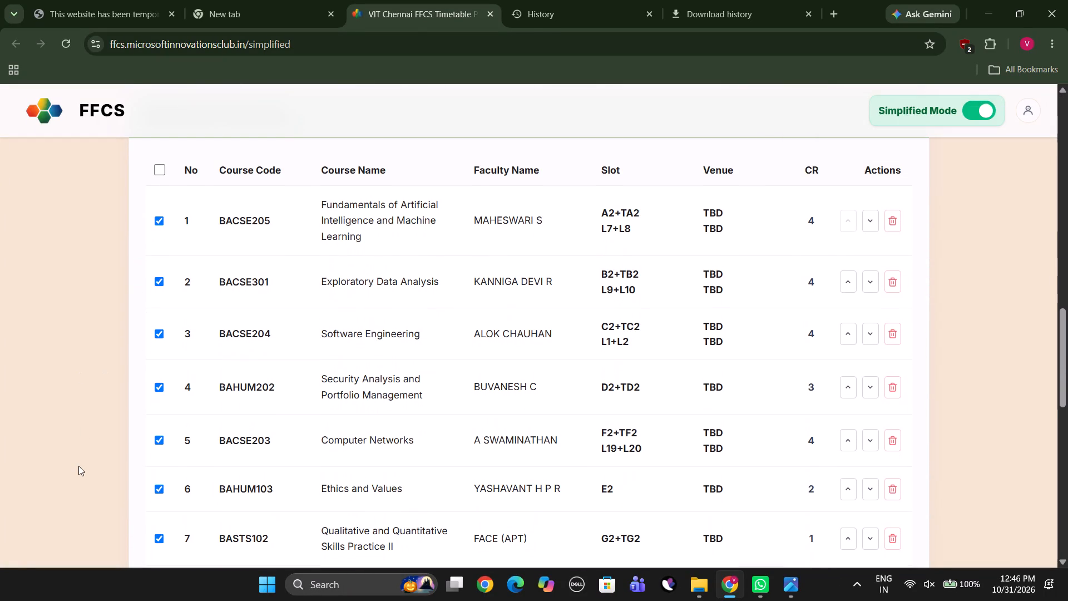
scroll(78, 466, down, 1)
scroll(326, 467, down, 1)
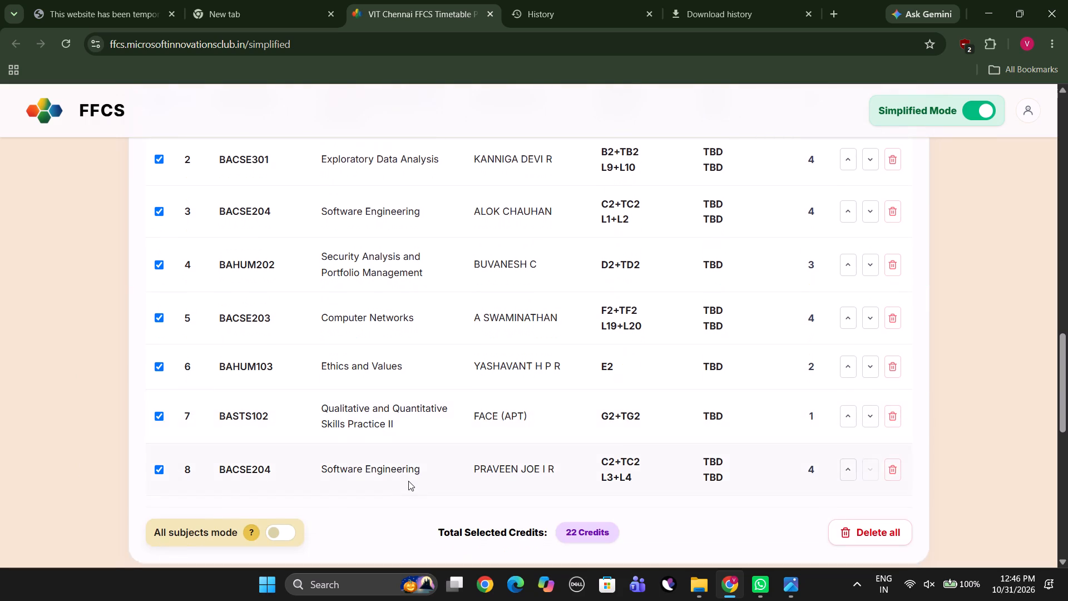
scroll(408, 481, down, 1)
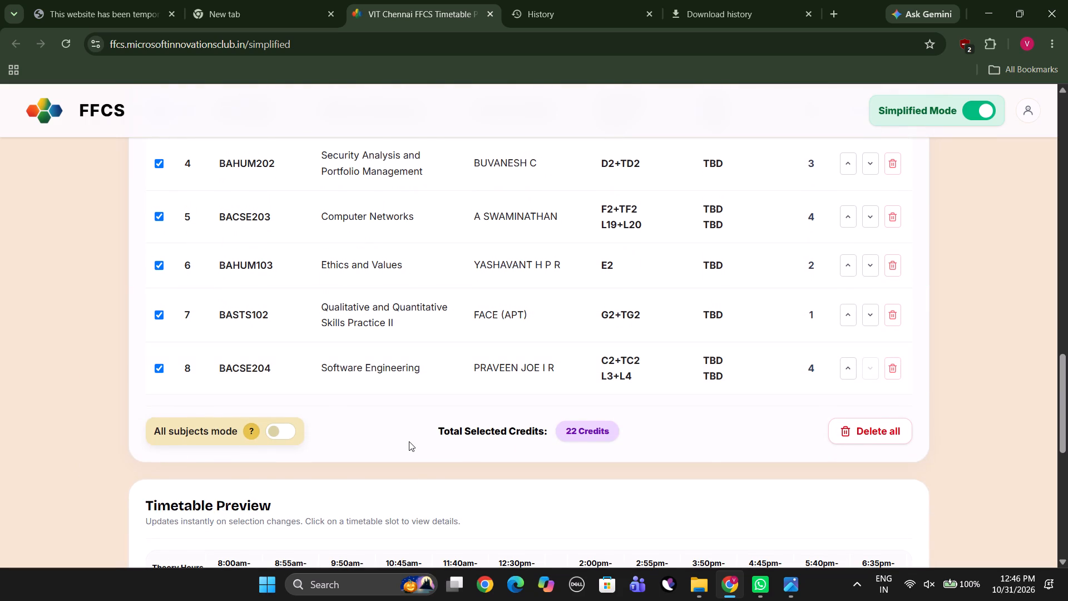
scroll(409, 441, up, 6)
scroll(409, 441, down, 1)
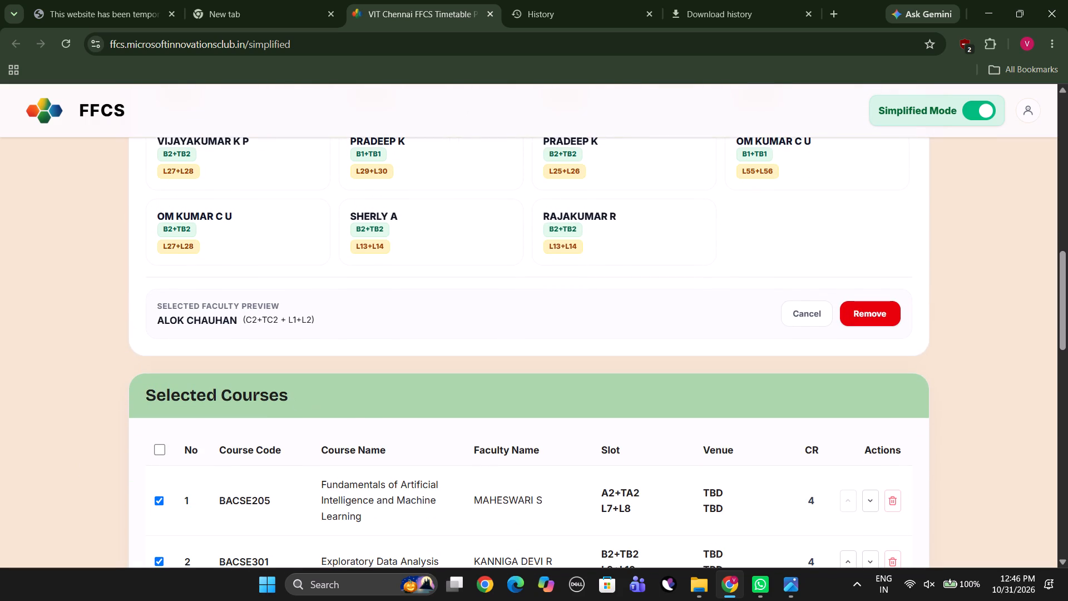
scroll(286, 396, up, 3)
scroll(446, 346, up, 3)
scroll(446, 346, down, 1)
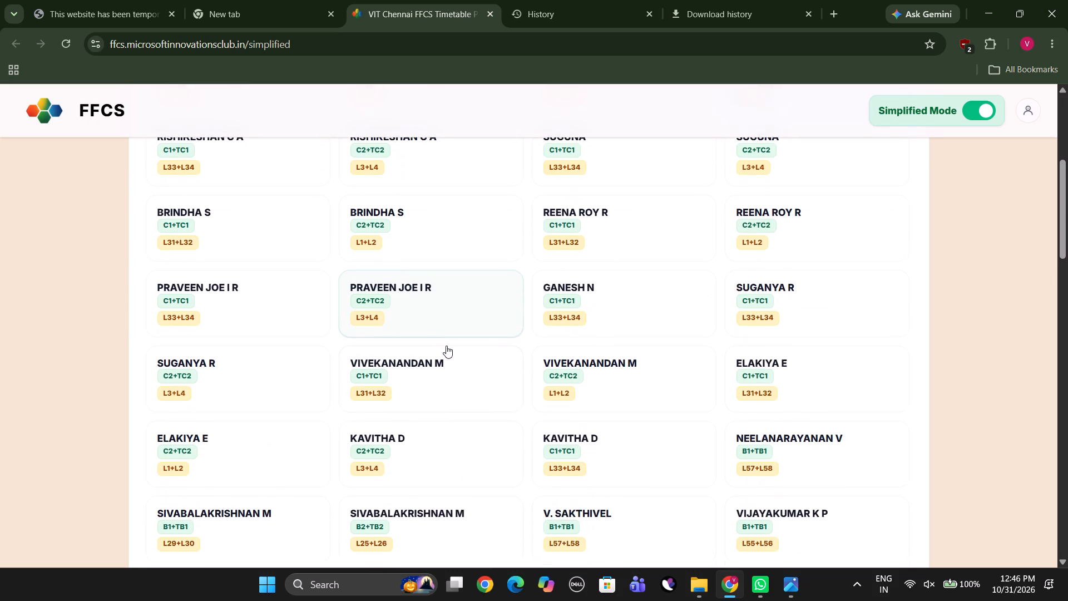
scroll(446, 346, up, 2)
click(739, 267)
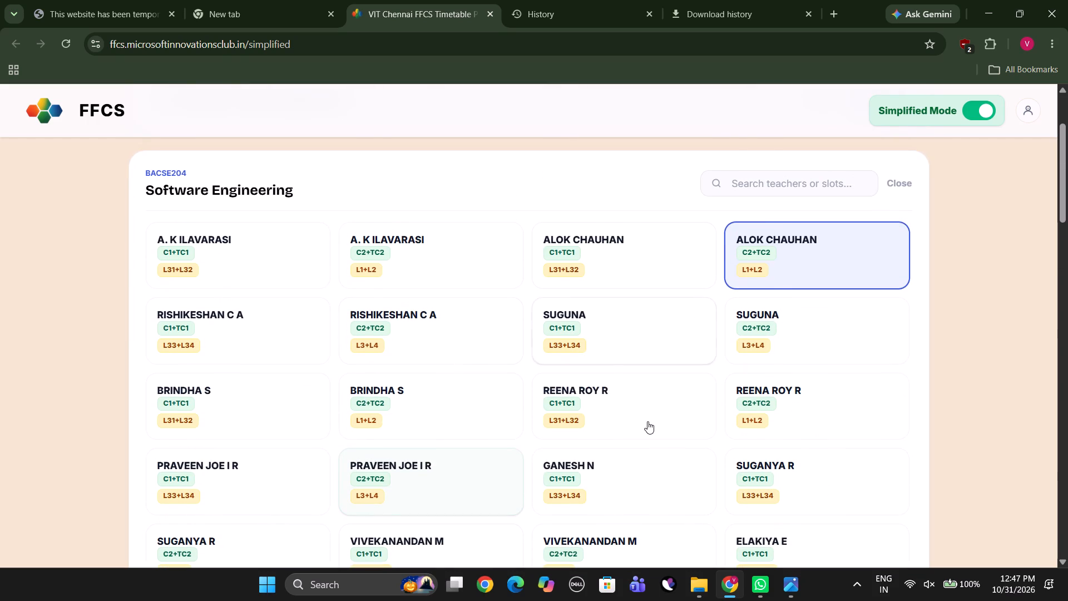
scroll(647, 421, down, 6)
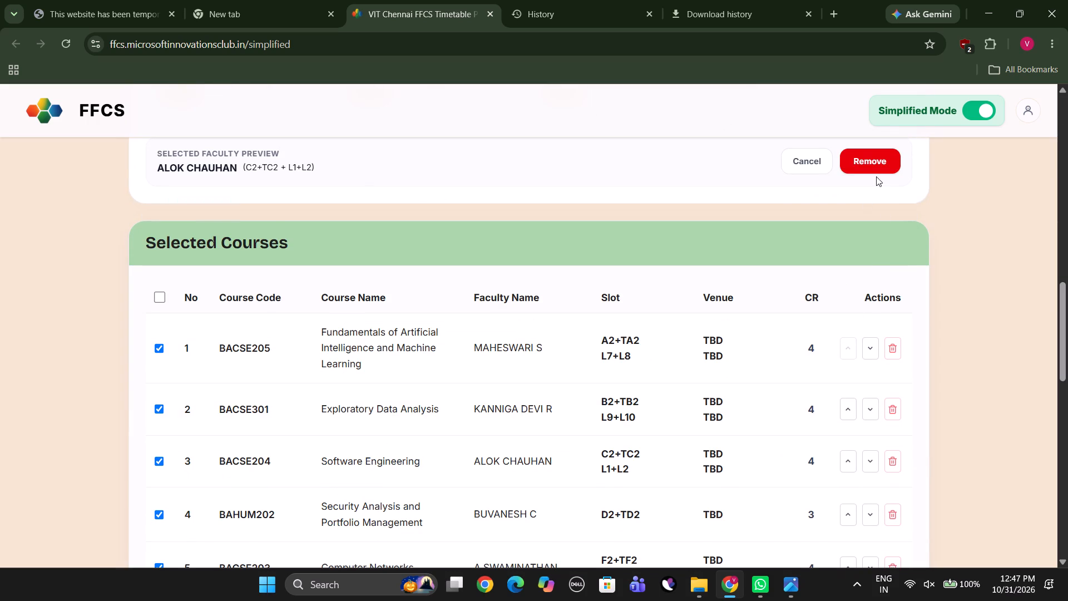
click(885, 154)
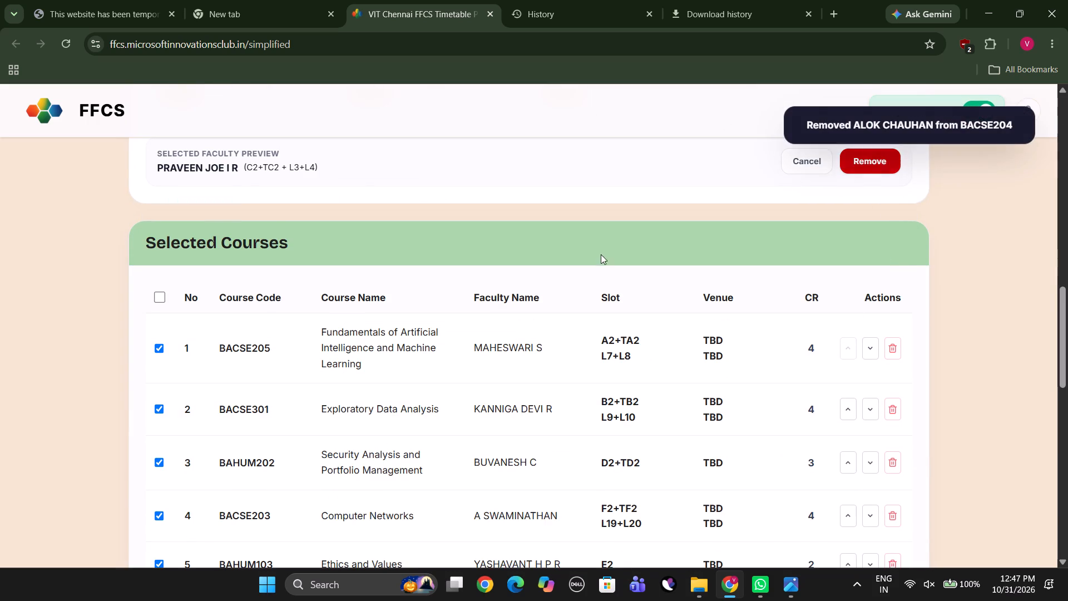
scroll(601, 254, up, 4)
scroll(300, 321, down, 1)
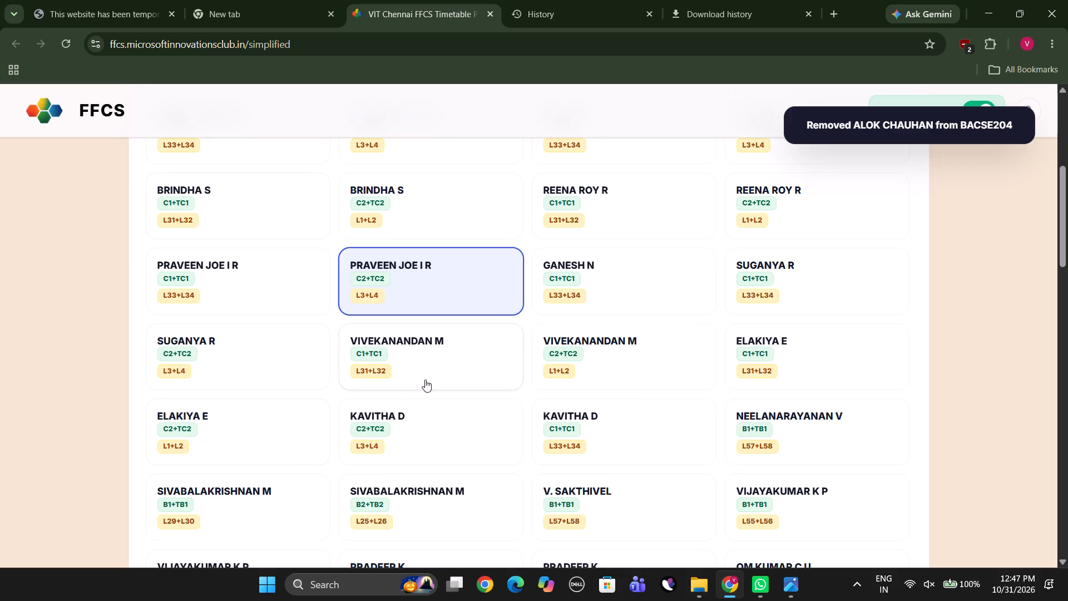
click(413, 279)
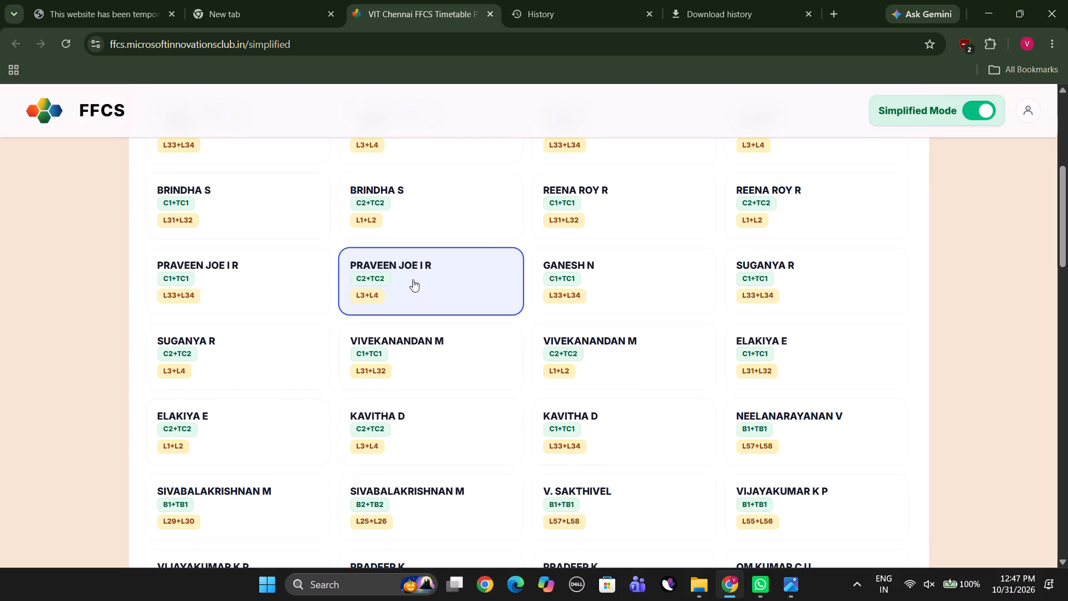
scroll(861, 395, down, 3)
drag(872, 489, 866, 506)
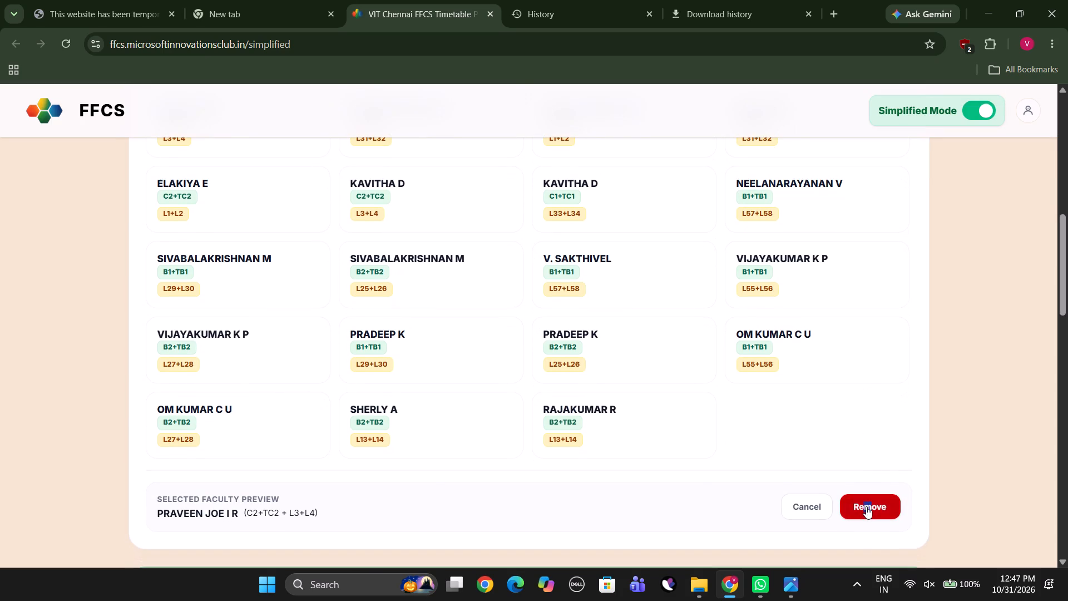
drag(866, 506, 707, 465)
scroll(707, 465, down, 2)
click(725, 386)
Review the selected courses list and the weekly timetable preview, checking the theory and lab slots of each course.
scroll(725, 386, down, 3)
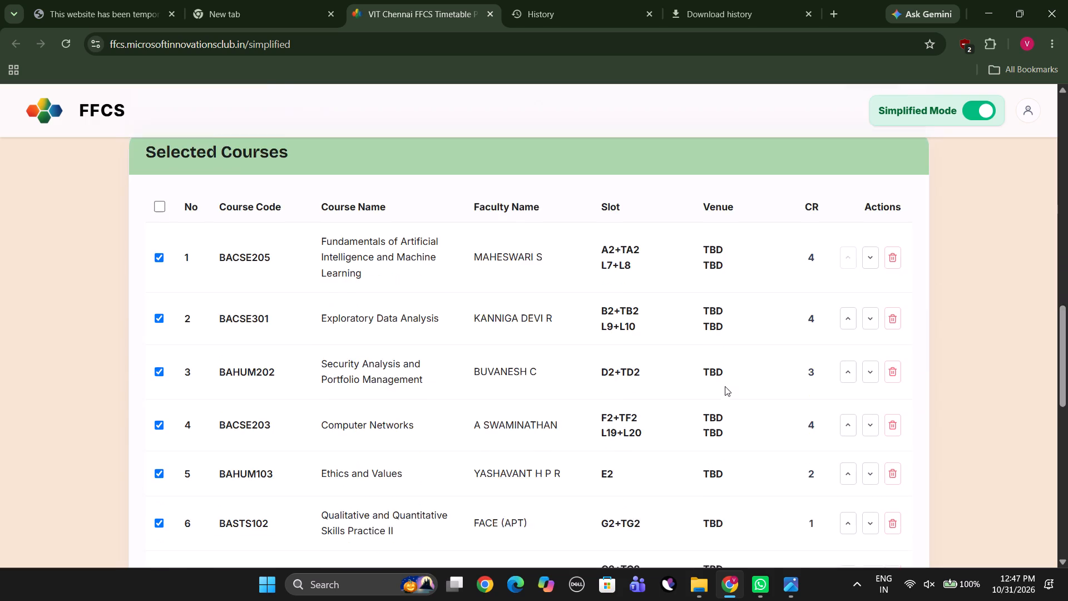
scroll(725, 386, down, 2)
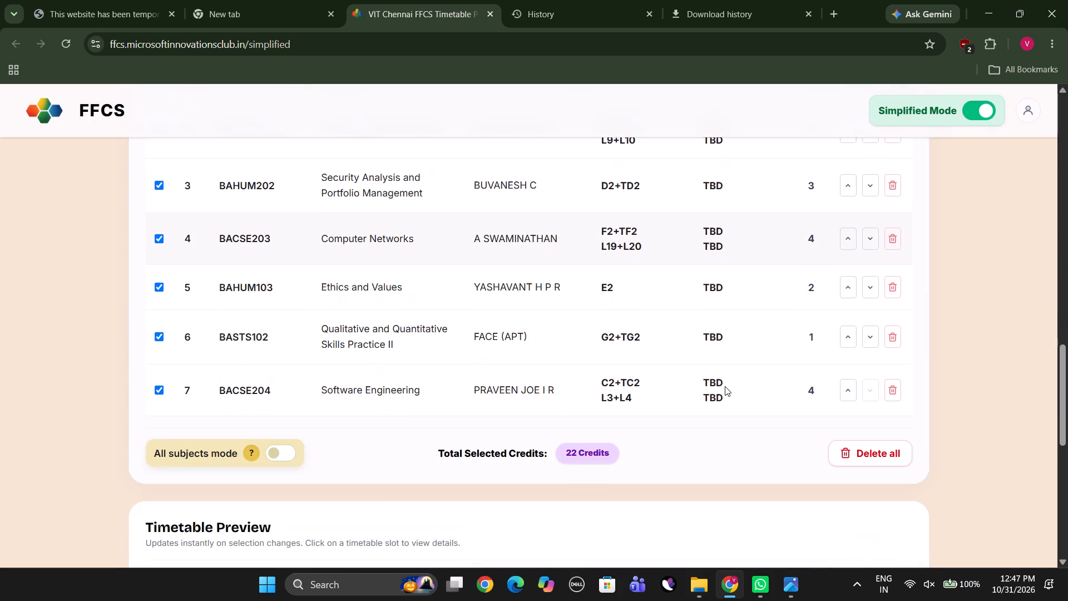
scroll(725, 386, down, 1)
scroll(802, 473, down, 5)
scroll(802, 473, up, 1)
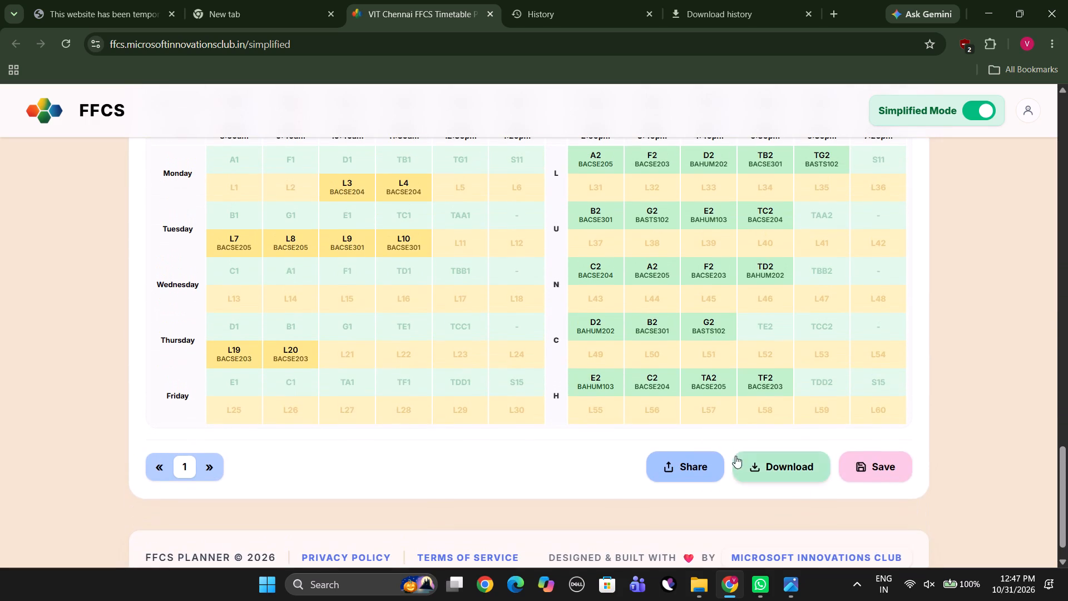
scroll(296, 339, up, 1)
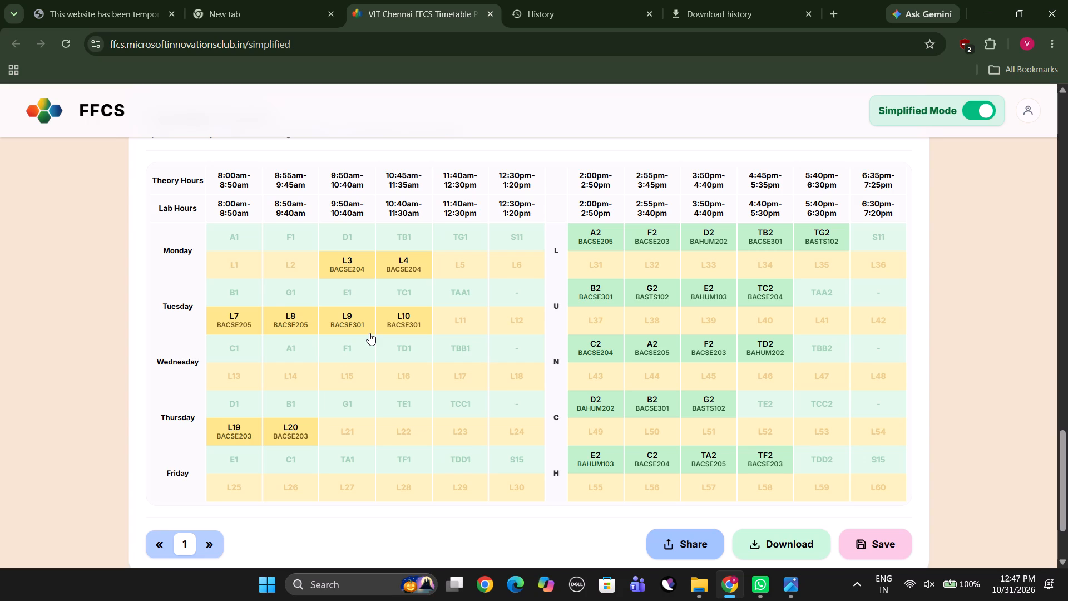
scroll(369, 333, up, 4)
scroll(373, 285, up, 2)
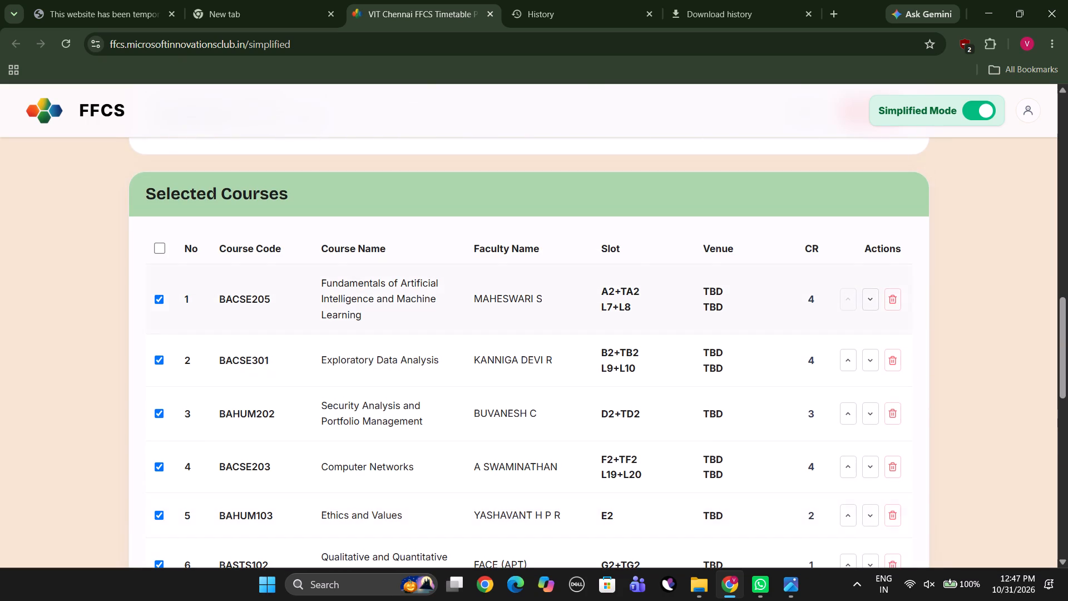
scroll(67, 387, down, 2)
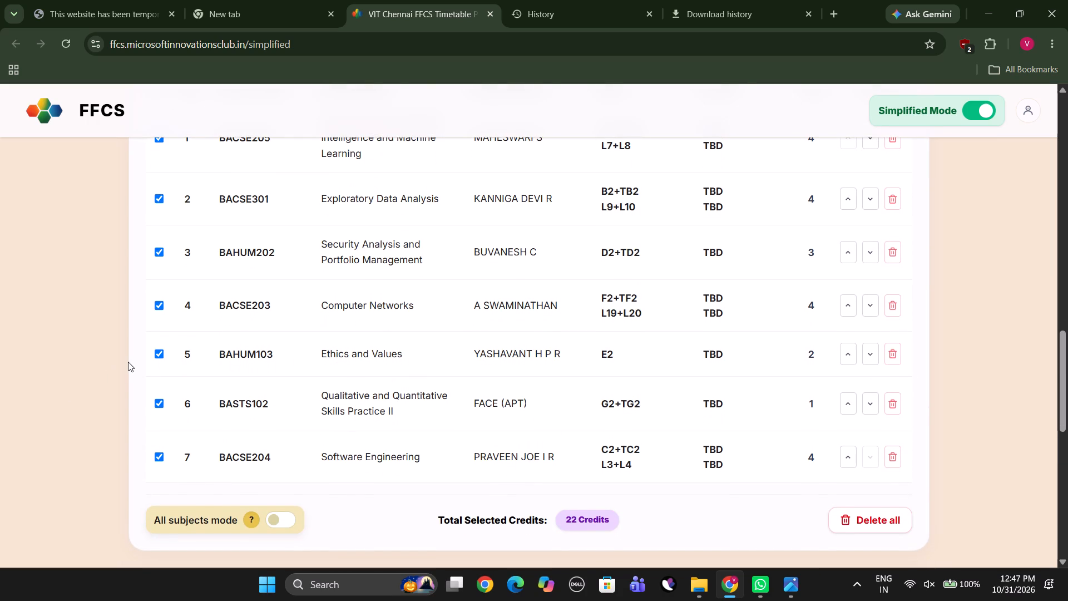
Switch to the already open vitfac.pages.dev page to check whether the site is accessible.
click(329, 2)
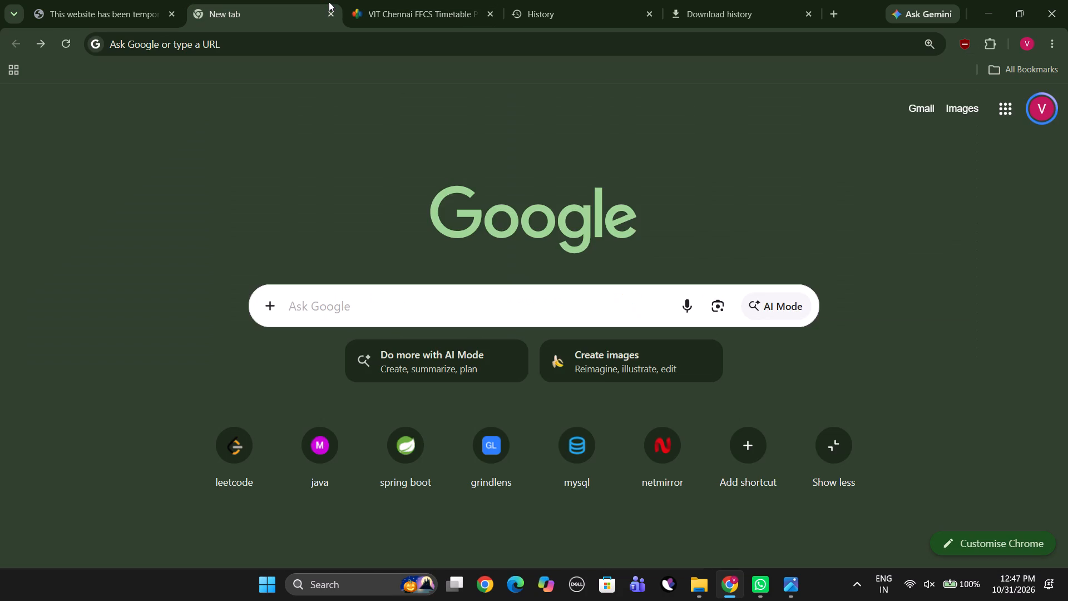
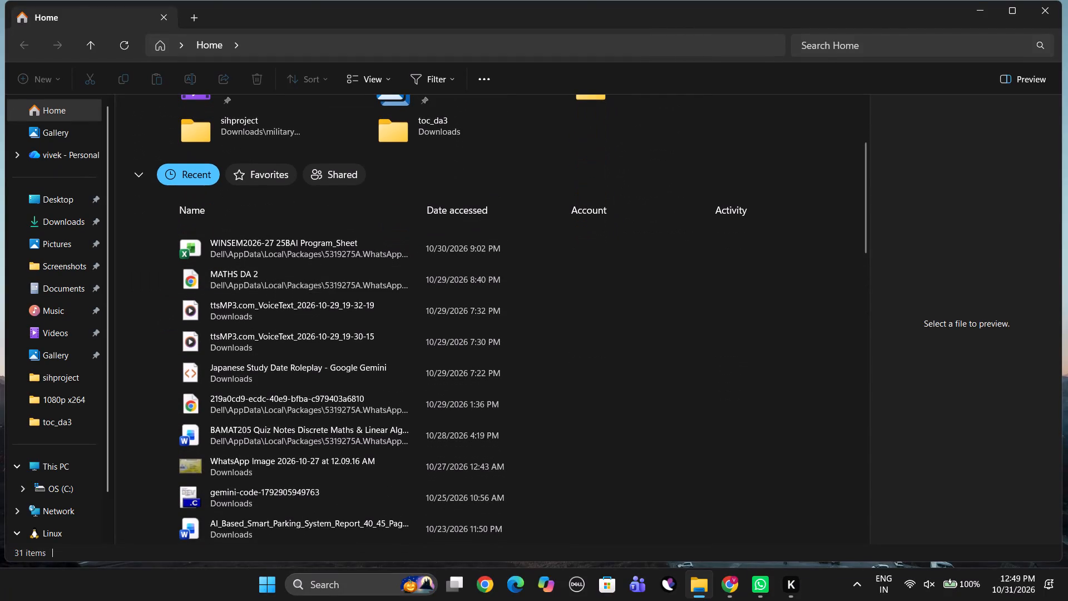
Search the Home location in File Explorer for "kuro".
click(835, 49)
text(kur)
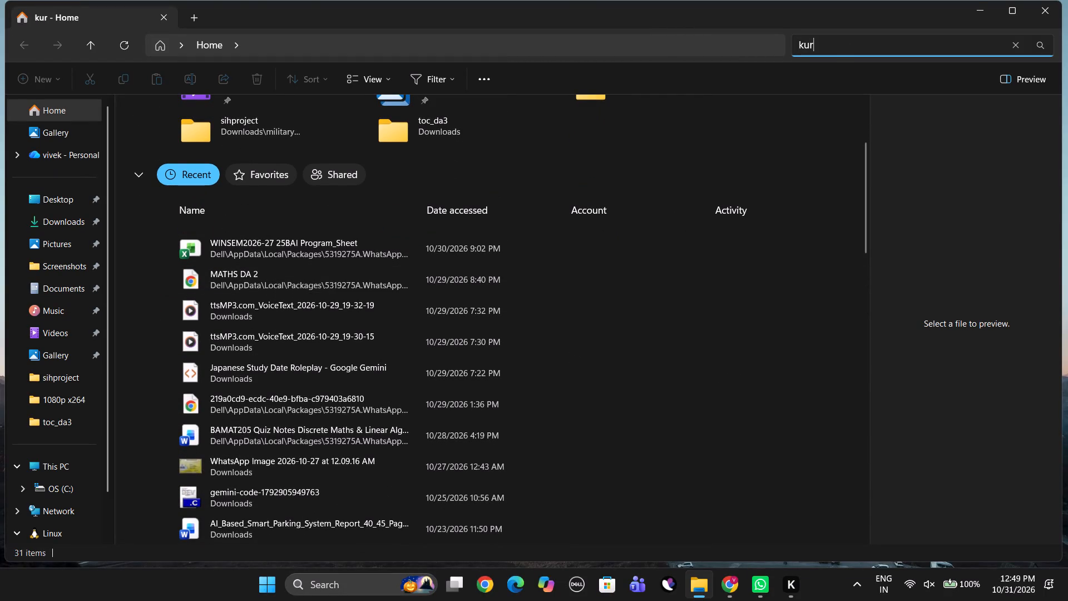
key(o)
key(Return)
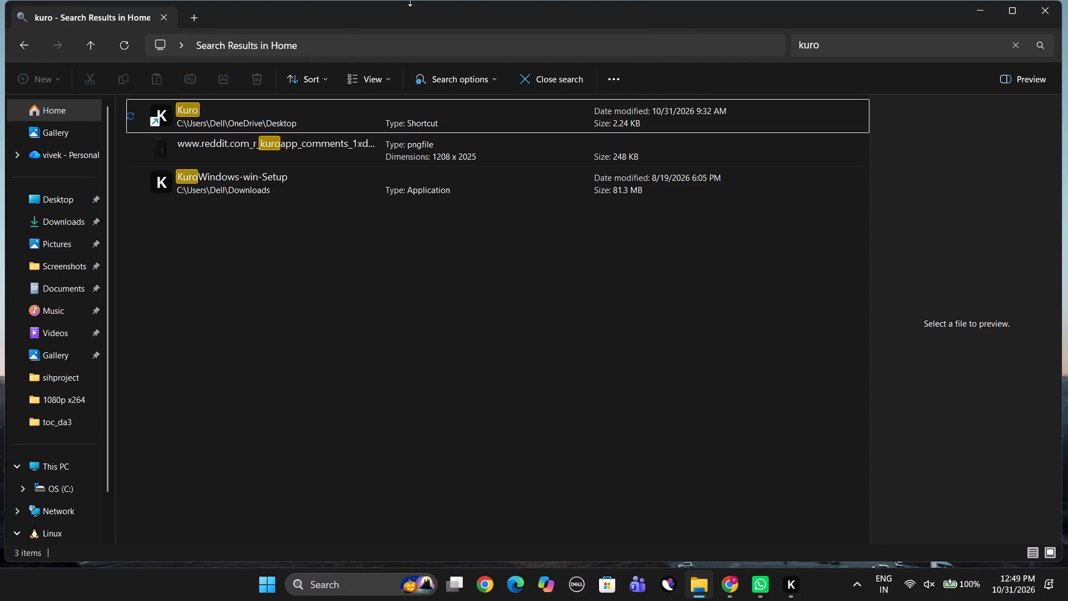
click(413, 243)
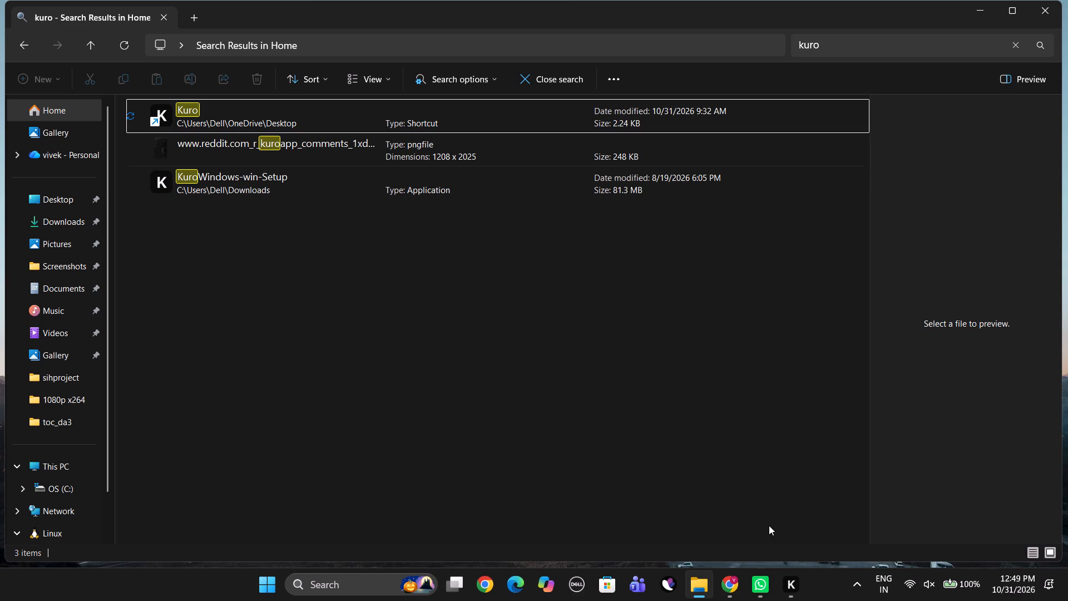
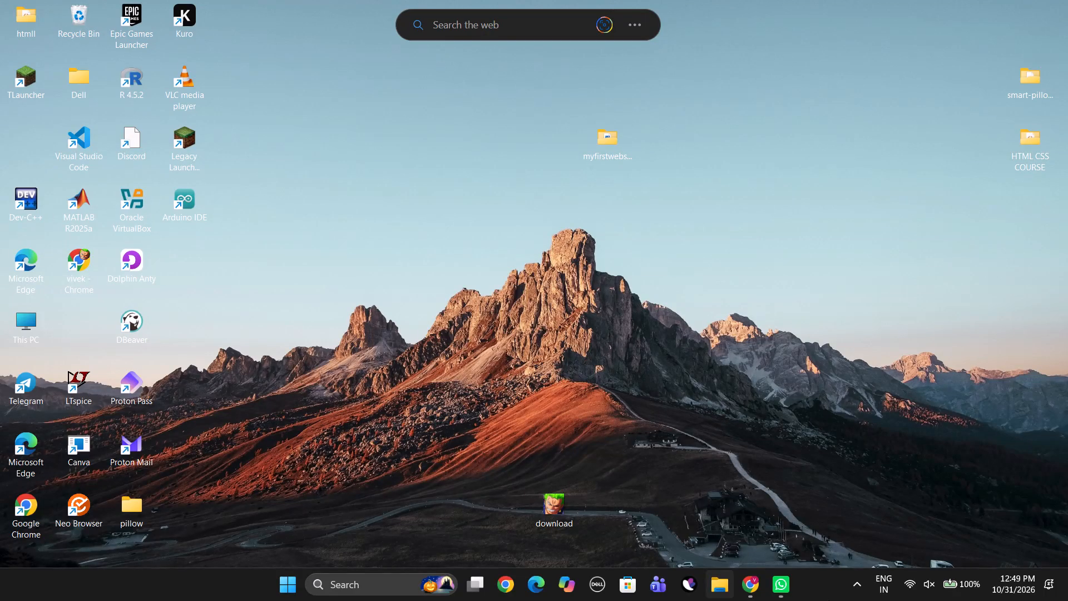
Switch to Chrome's VIT Chennai FFCS planner and review the weekly timetable grid and the selected courses with their faculty and slots.
click(764, 586)
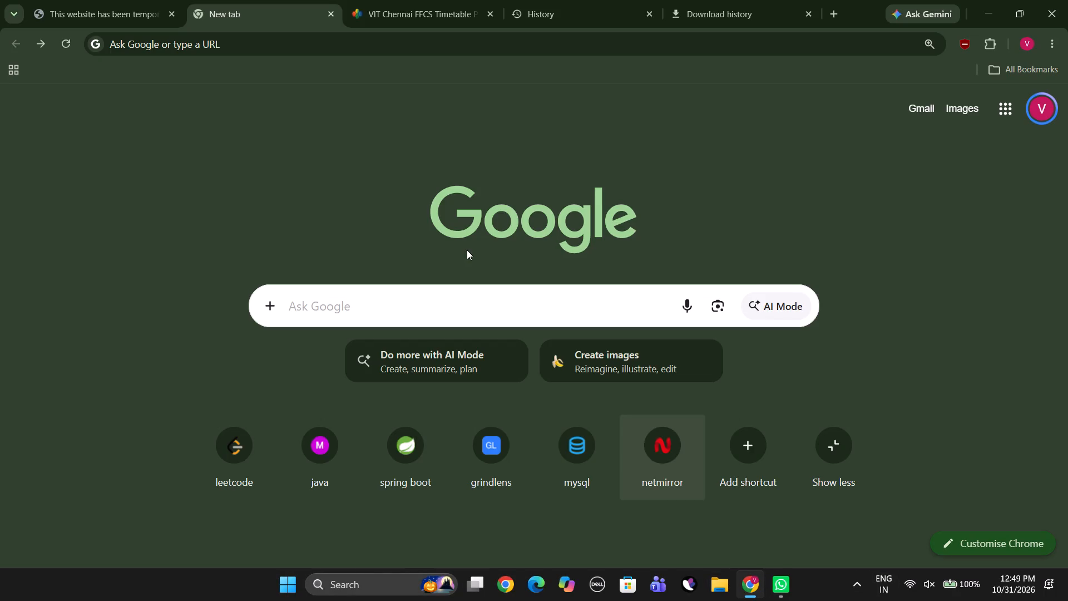
click(350, 0)
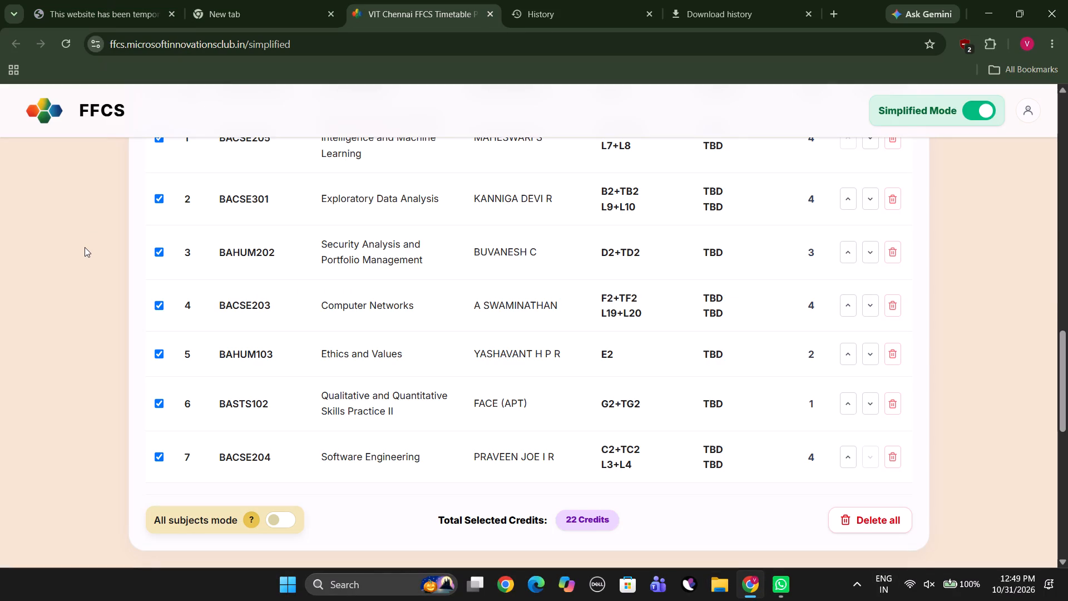
scroll(85, 247, down, 4)
scroll(85, 247, up, 1)
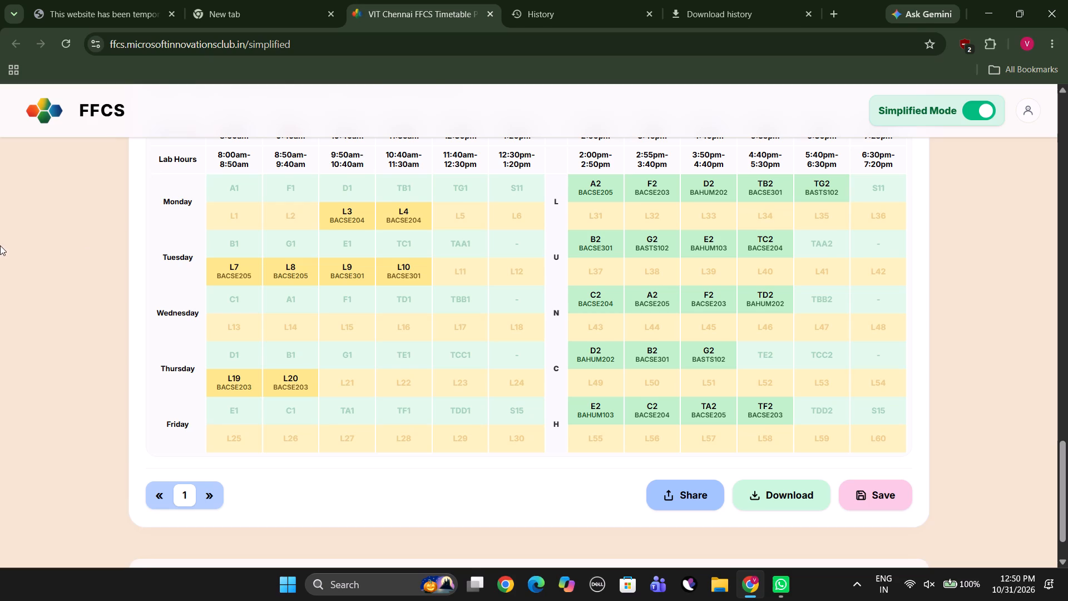
scroll(0, 245, down, 1)
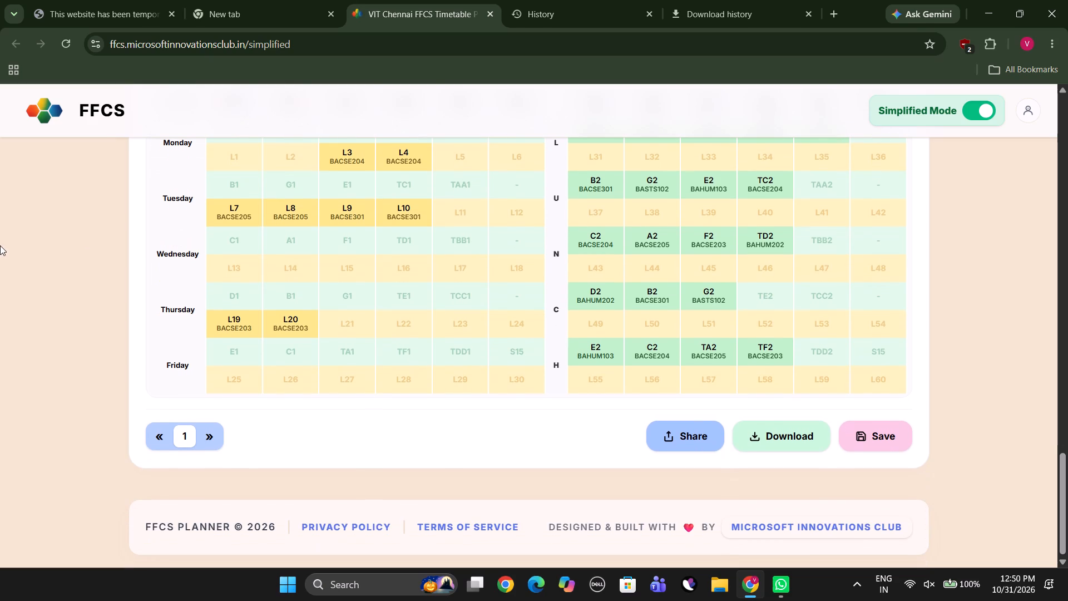
scroll(0, 245, up, 2)
scroll(0, 245, down, 2)
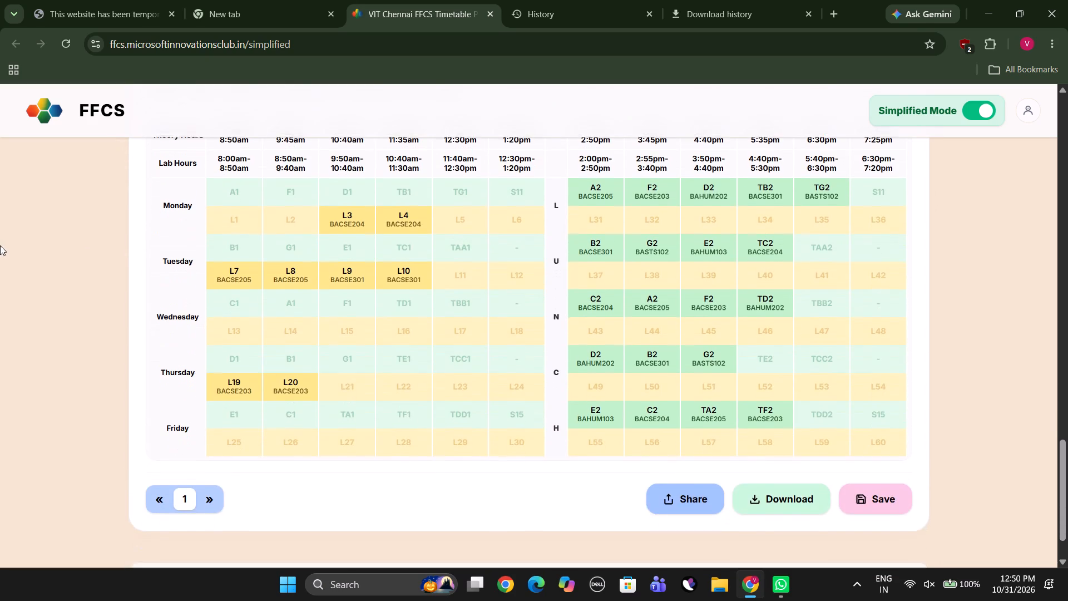
scroll(0, 245, down, 1)
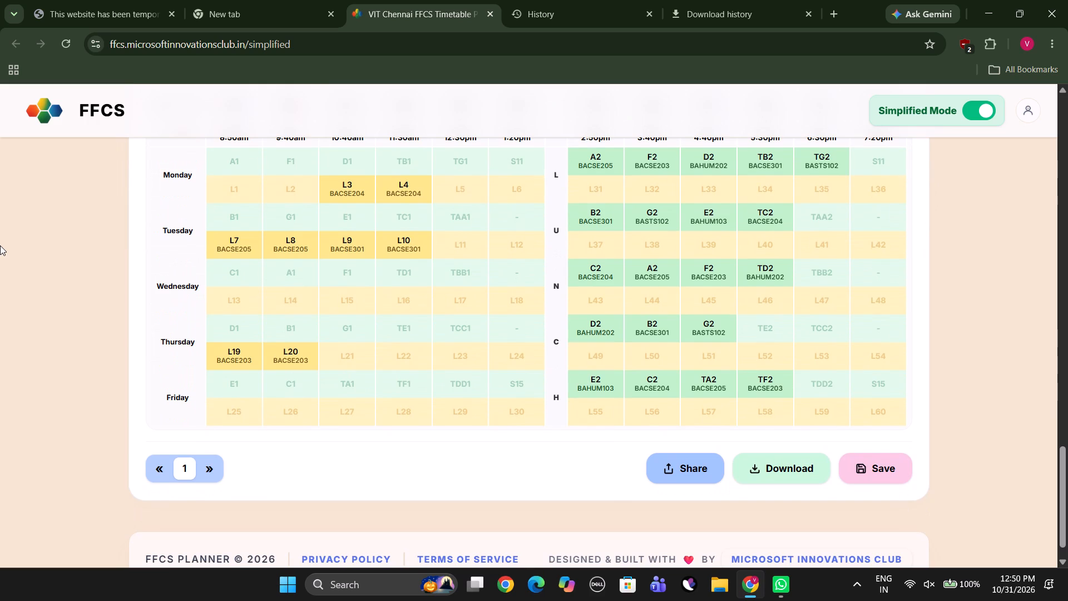
scroll(104, 386, up, 8)
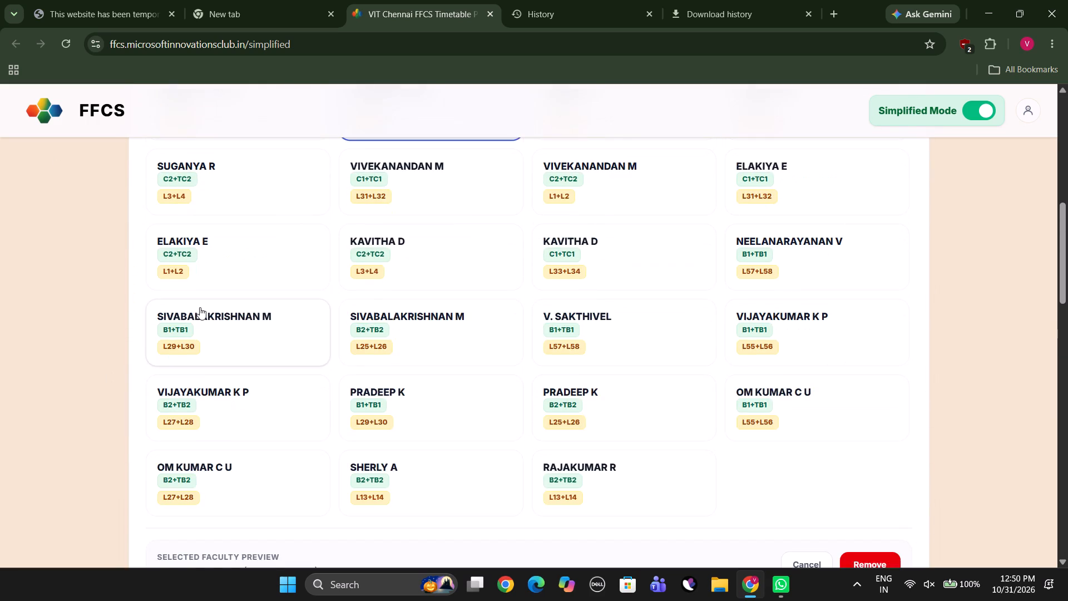
scroll(200, 307, up, 1)
scroll(200, 307, down, 4)
scroll(103, 426, down, 3)
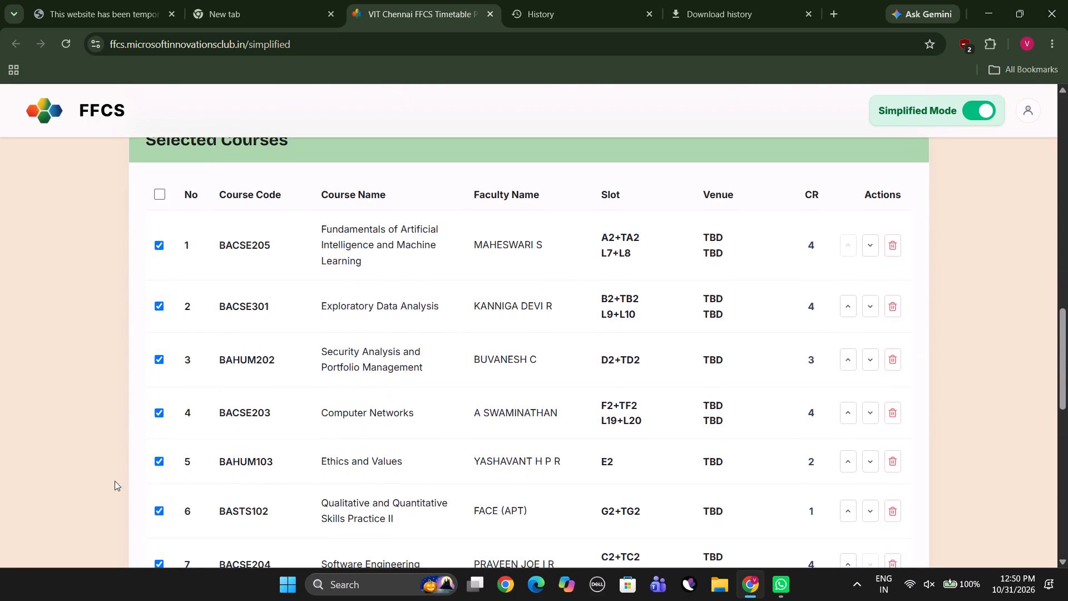
scroll(115, 481, down, 1)
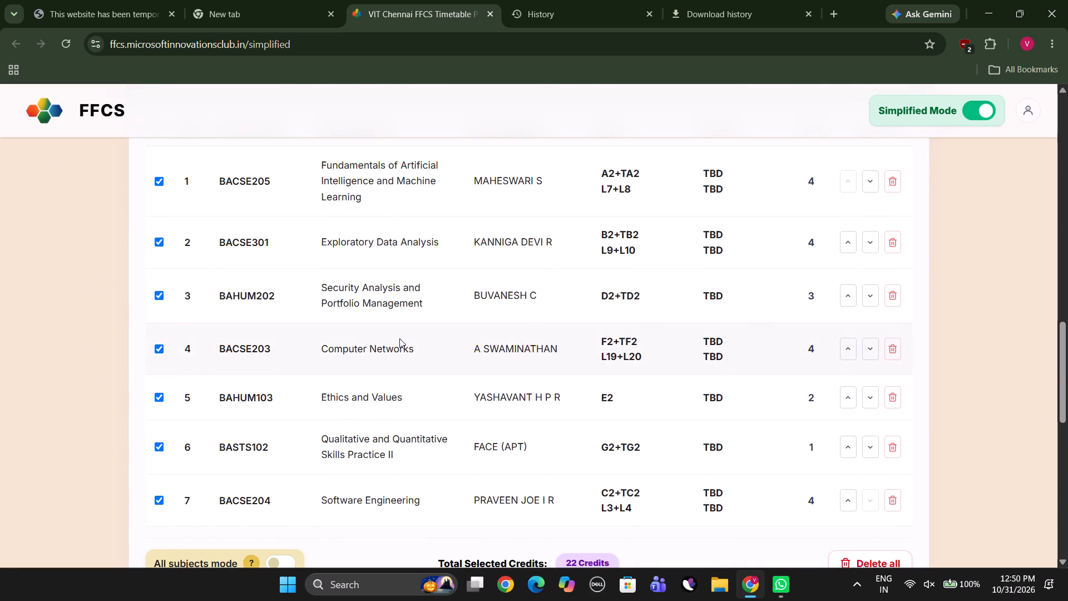
Search the course finder for BACSE203 and open the Computer Networks faculty and slot options.
scroll(68, 271, up, 11)
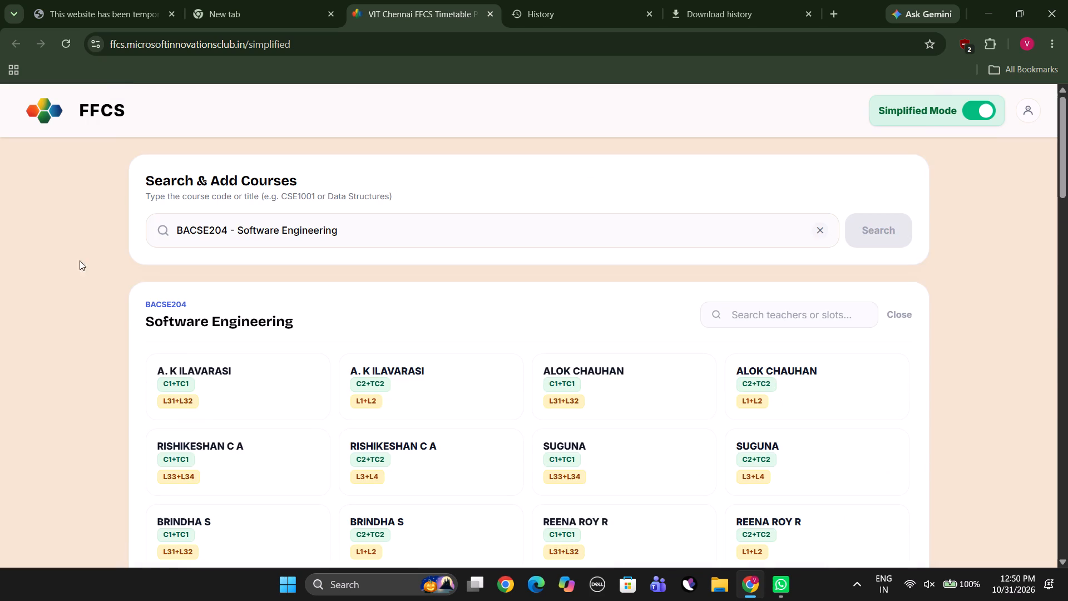
click(230, 226)
key(BackSpace)
key(BackSpace)
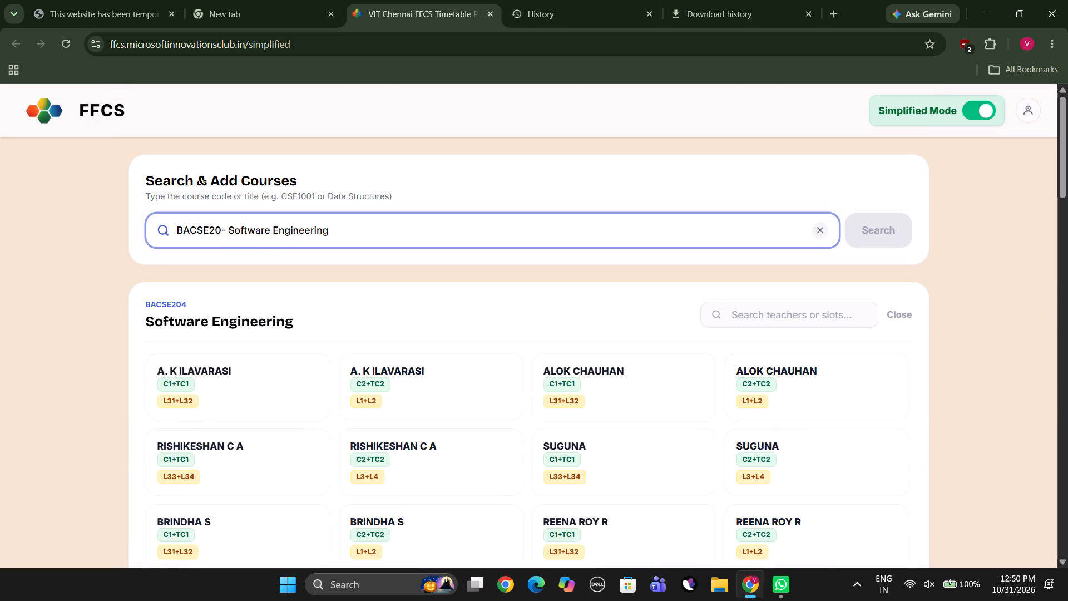
text(3 -)
key(BackSpace)
key(Return)
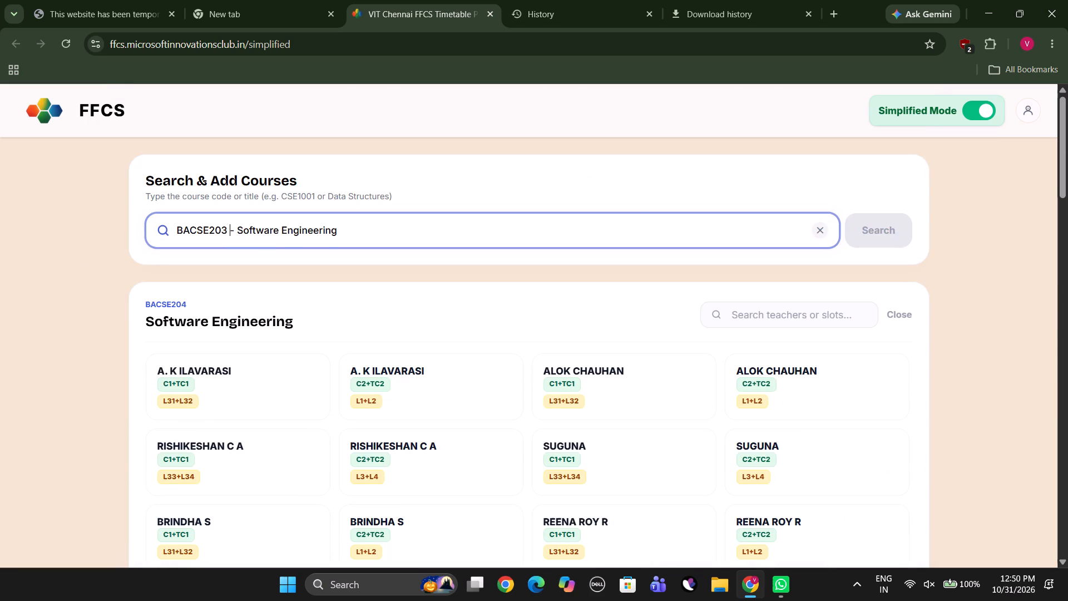
drag(362, 220, 205, 216)
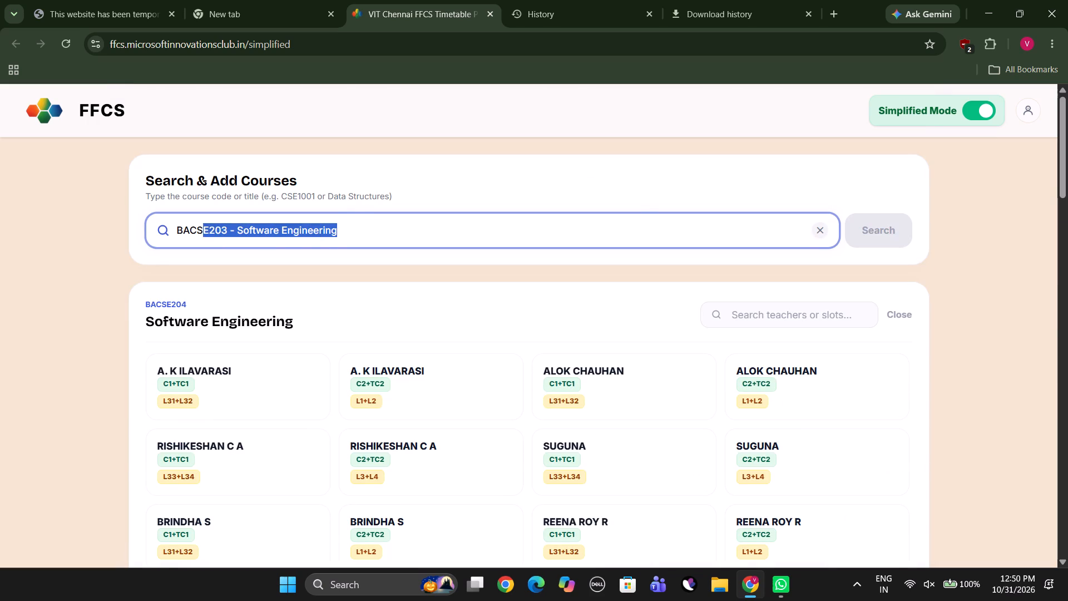
drag(205, 216, 229, 220)
key(BackSpace)
key(Return)
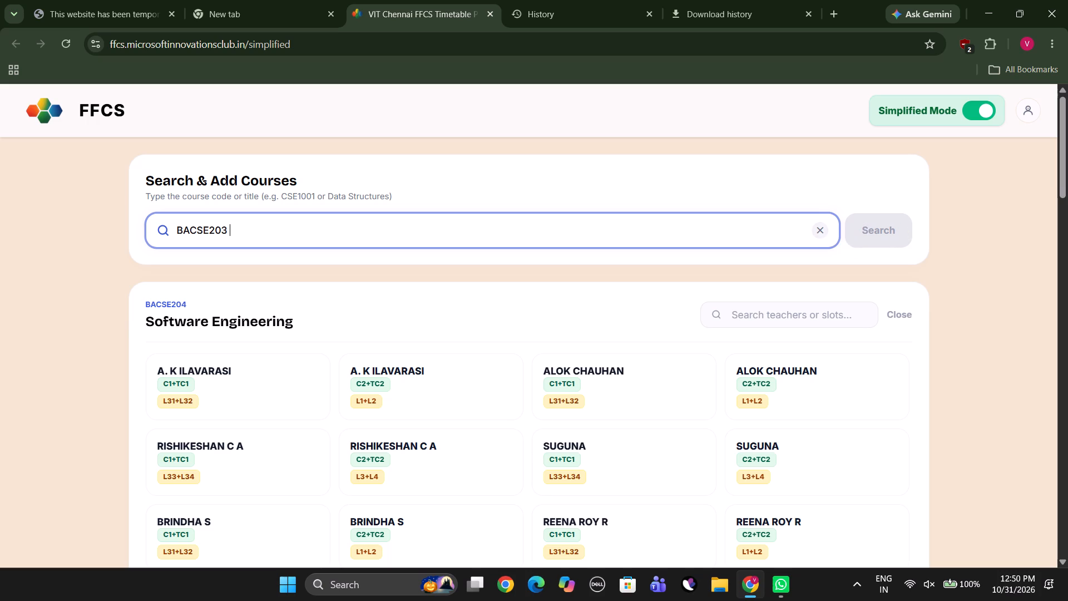
key(BackSpace)
key(BackSpace)
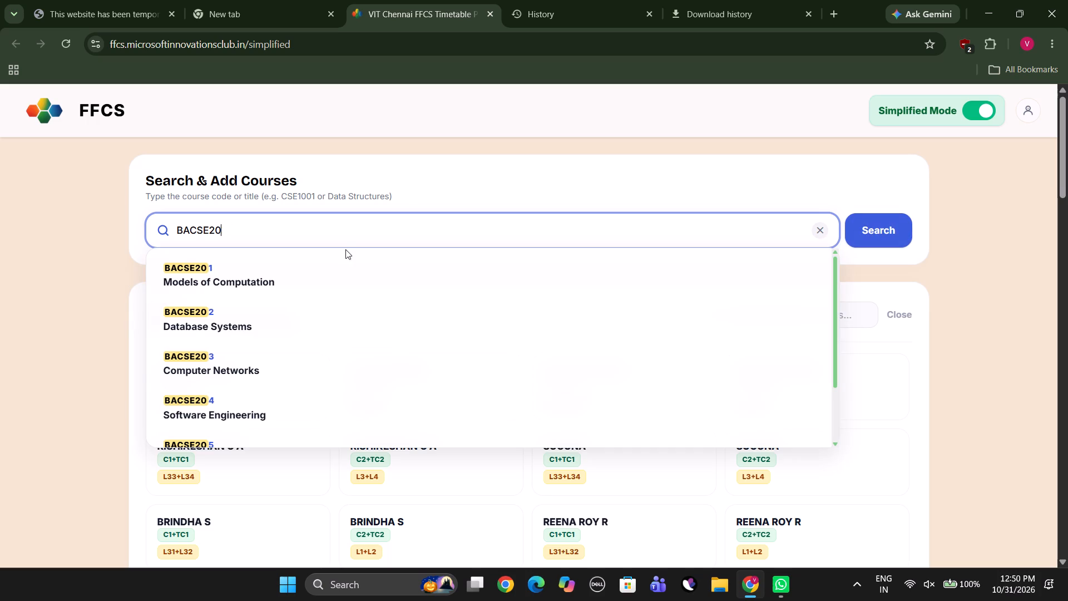
key(3)
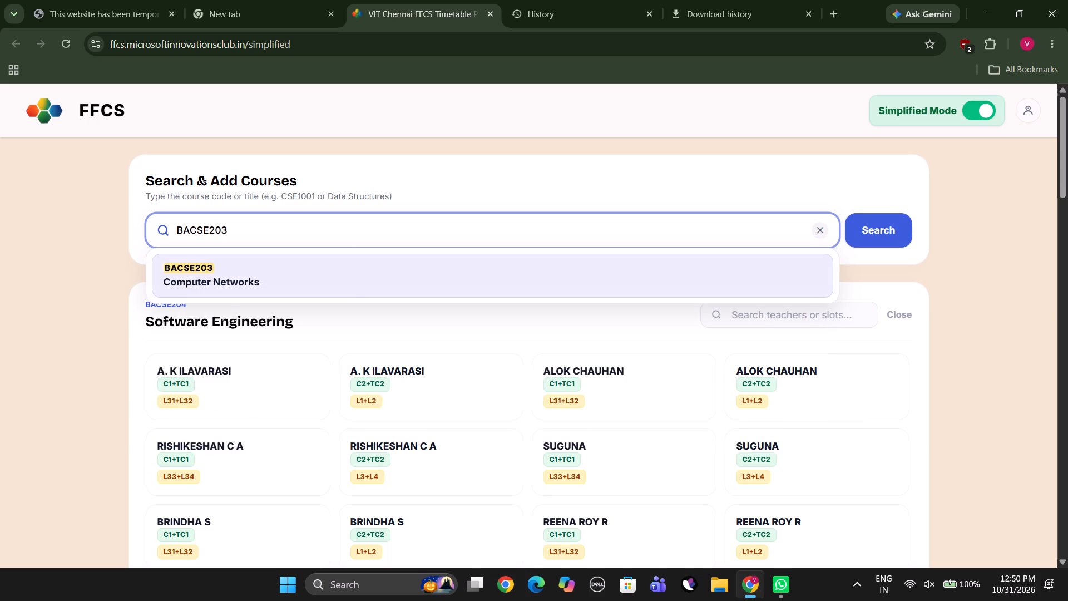
double_click(230, 284)
scroll(76, 325, down, 2)
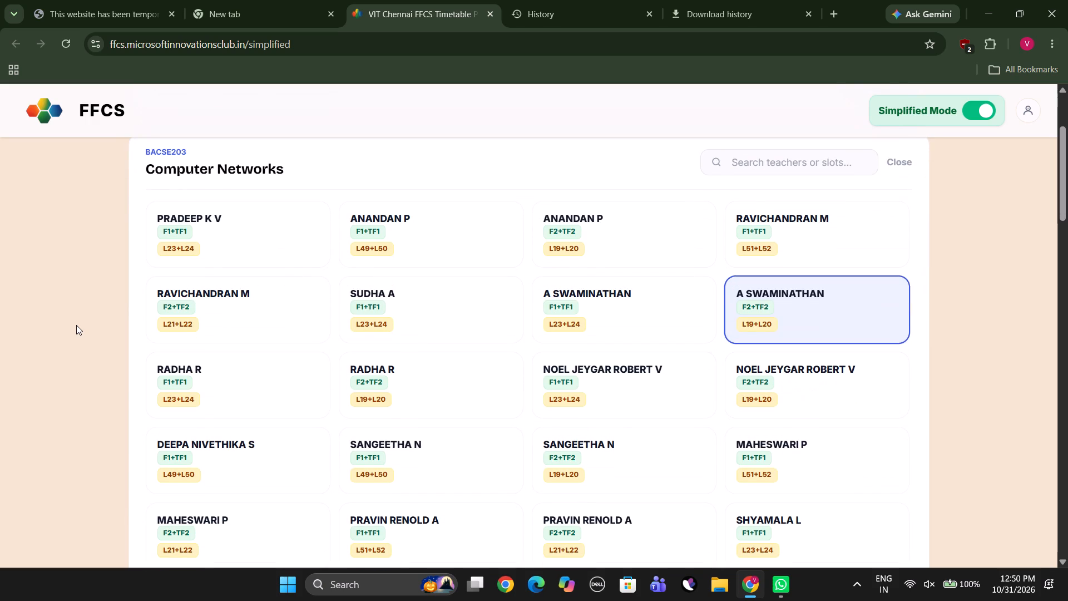
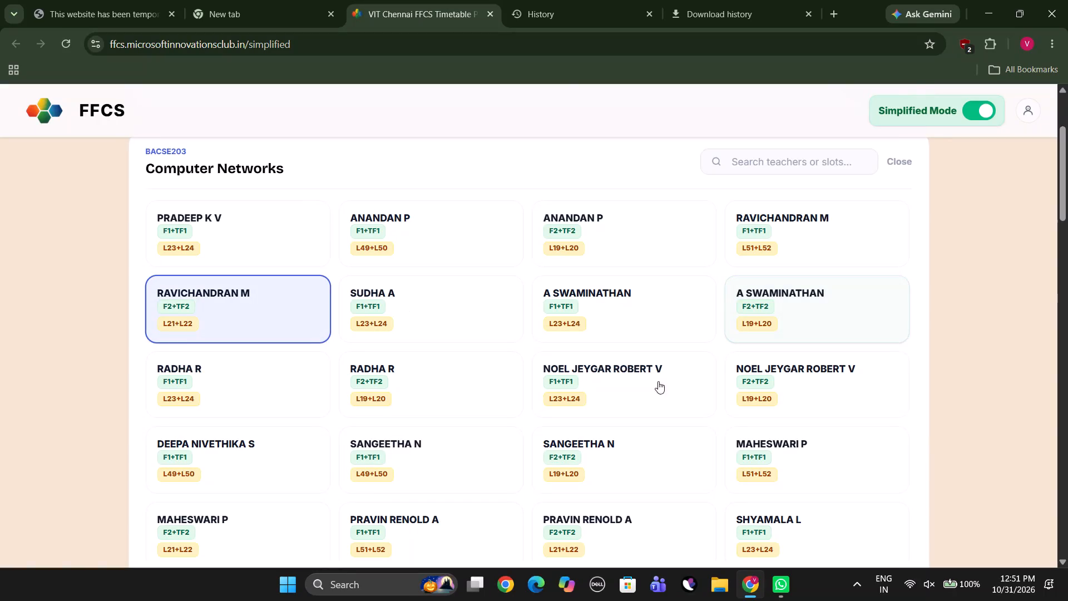
Assign the highlighted faculty option with slots F2+TF2 and L21+L22 to Computer Networks (BACSE203).
scroll(876, 457, down, 3)
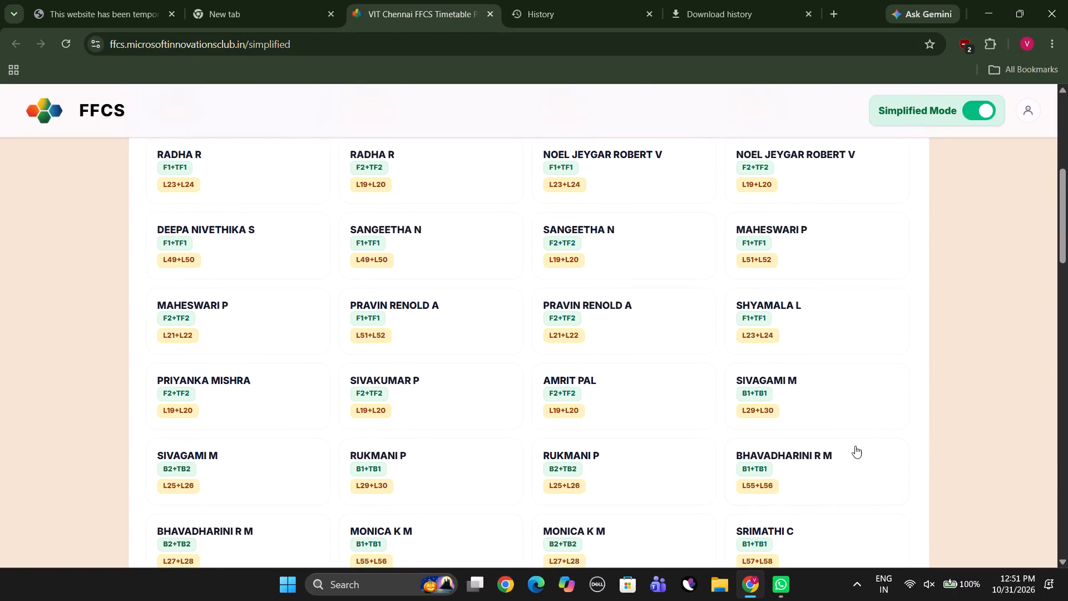
scroll(754, 331, down, 3)
scroll(757, 458, down, 2)
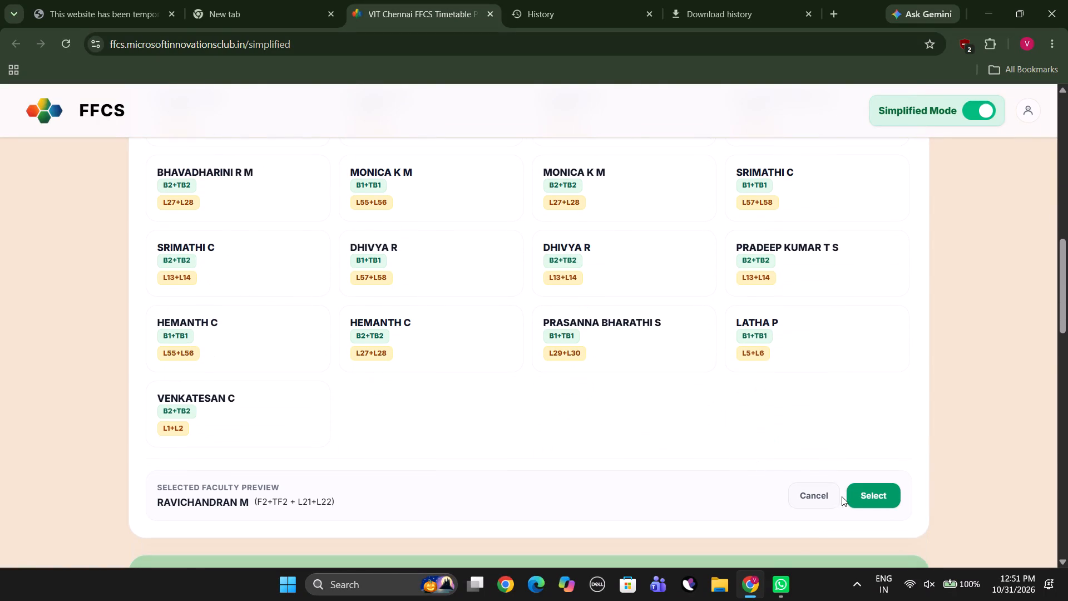
click(878, 492)
click(876, 492)
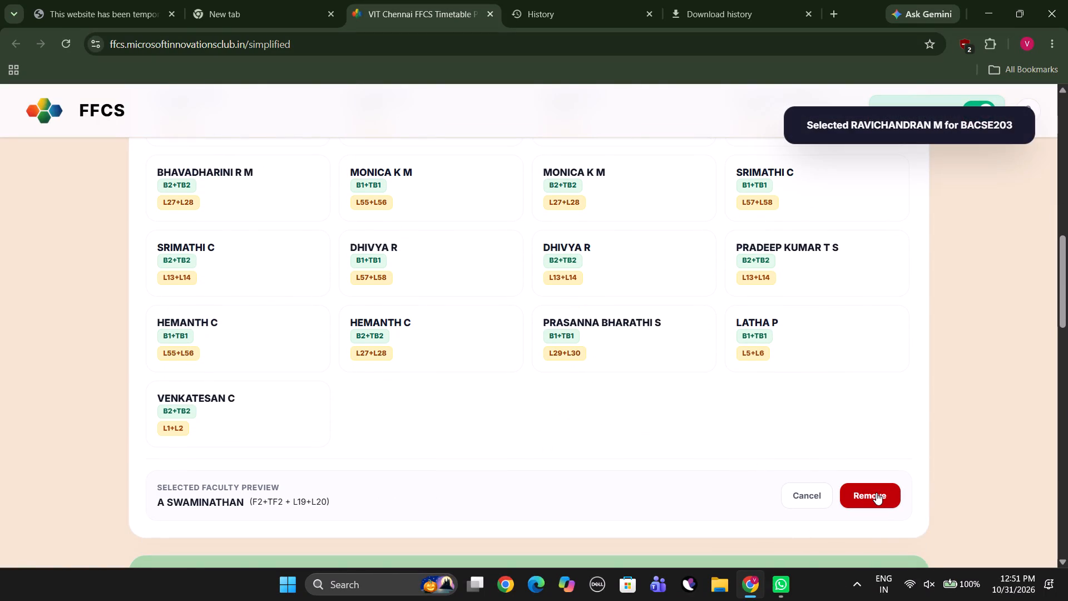
Review the selected courses list and the timetable preview for how the Computer Networks slots fit in the week.
scroll(876, 492, down, 6)
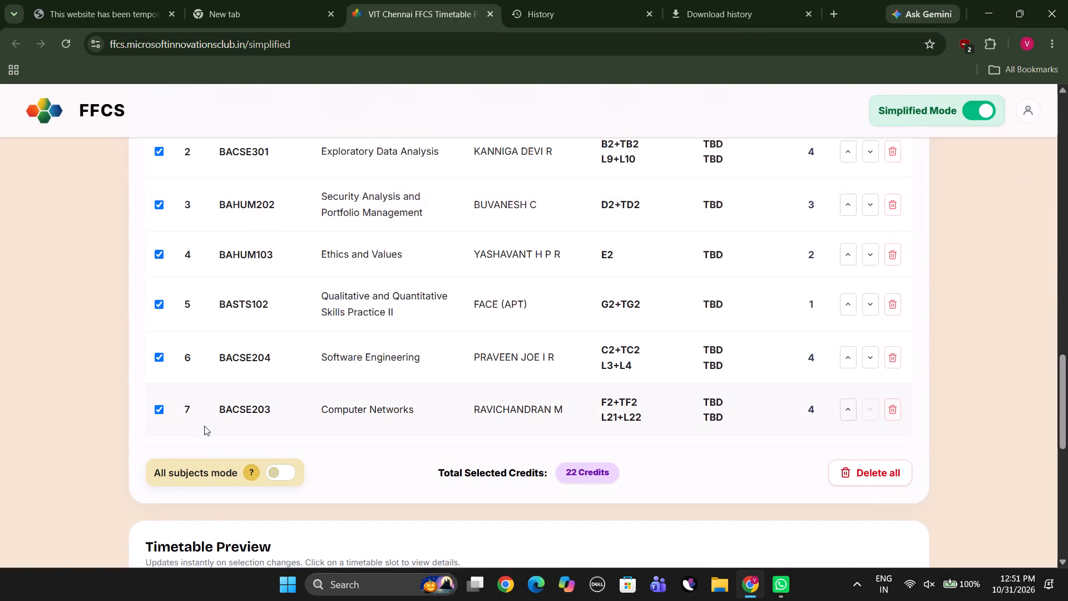
scroll(204, 426, down, 3)
scroll(129, 461, down, 2)
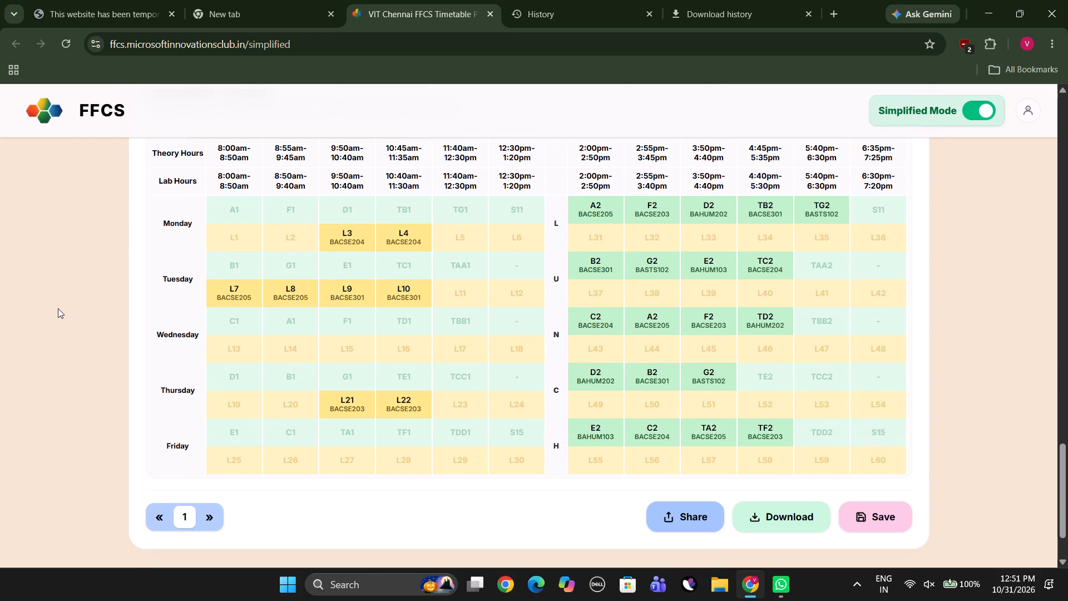
scroll(58, 308, up, 7)
scroll(58, 308, down, 1)
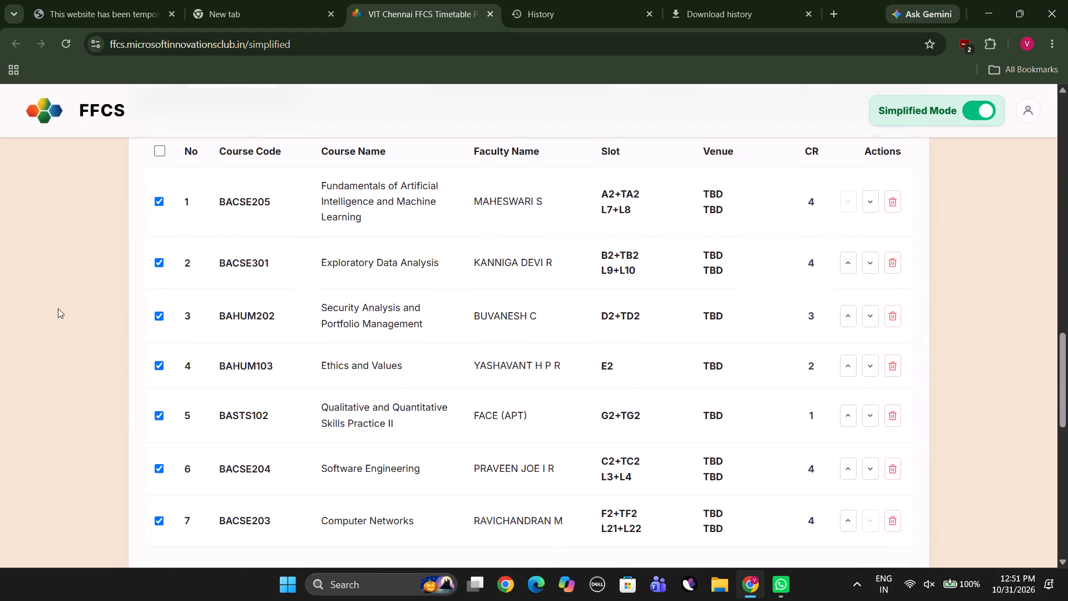
scroll(58, 308, down, 1)
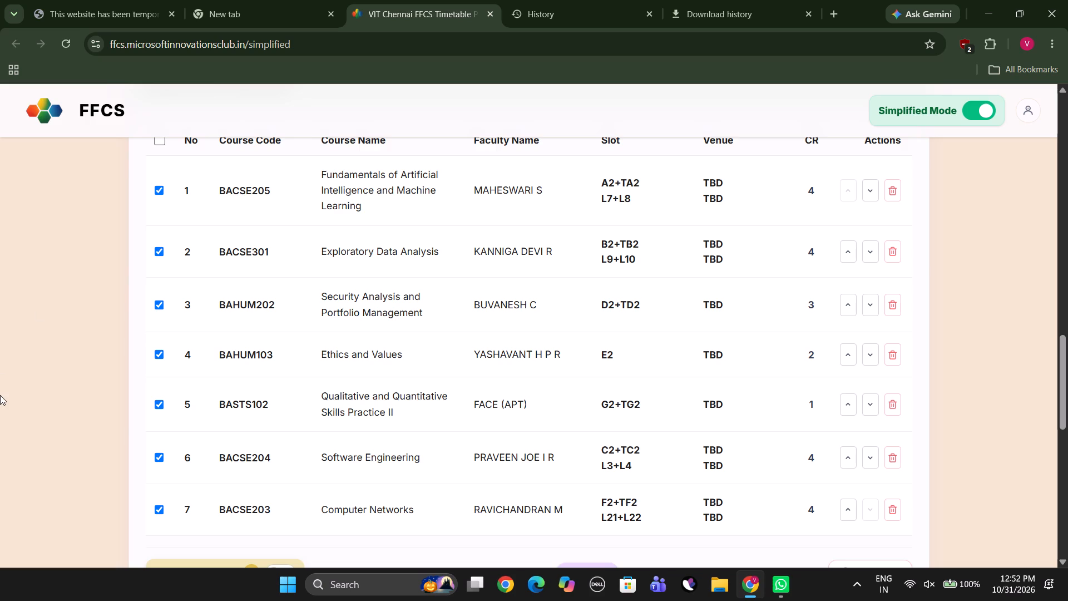
Try to open the faculty reviews site vitfac.pages.dev in the empty tab, and return to the FFCS planner.
click(236, 14)
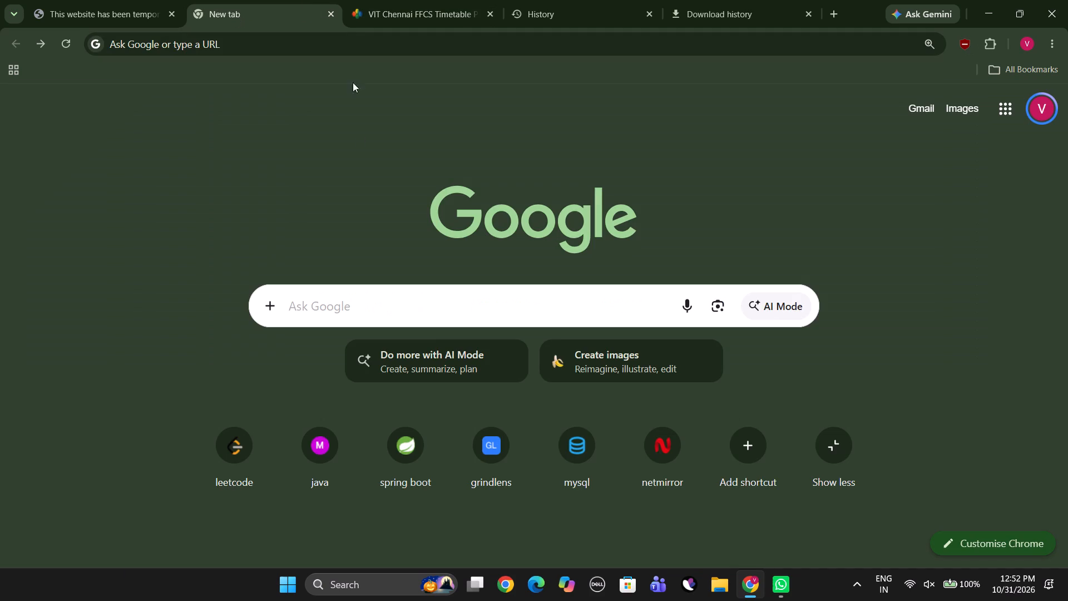
click(222, 37)
text(vi)
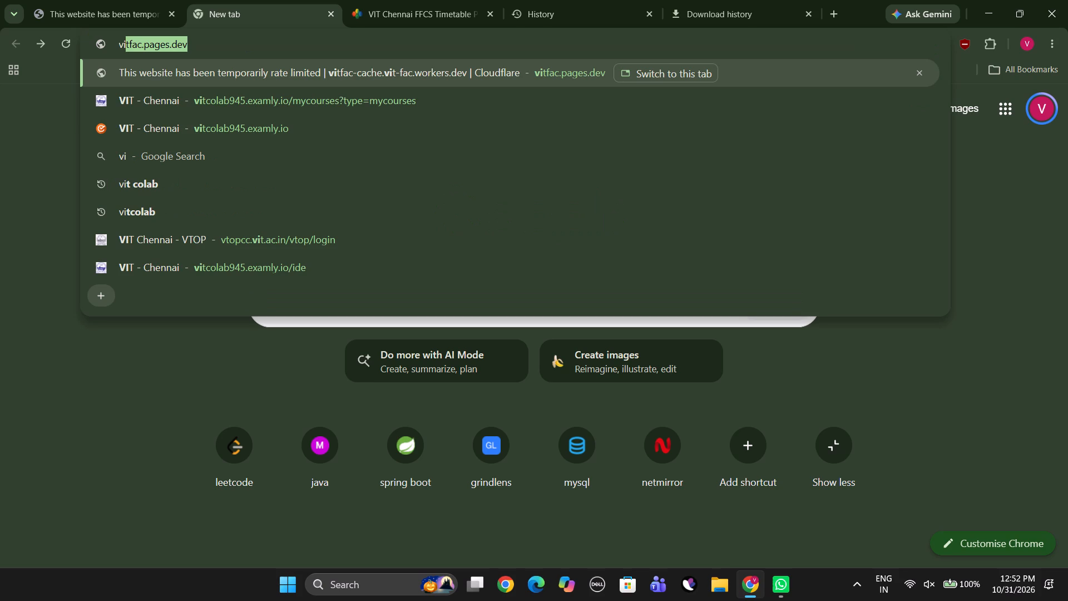
double_click(207, 70)
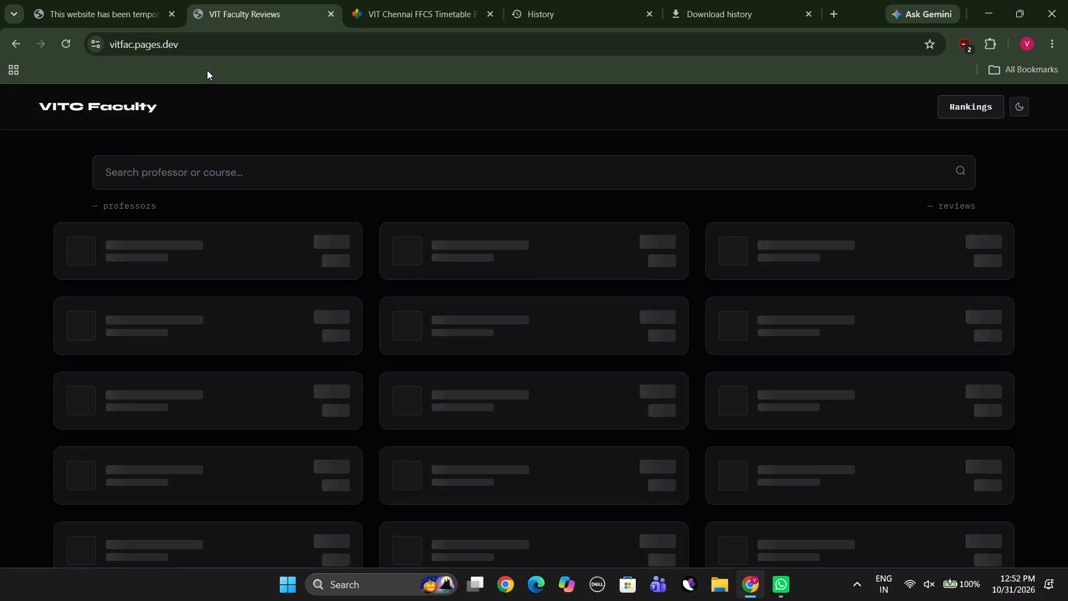
click(296, 0)
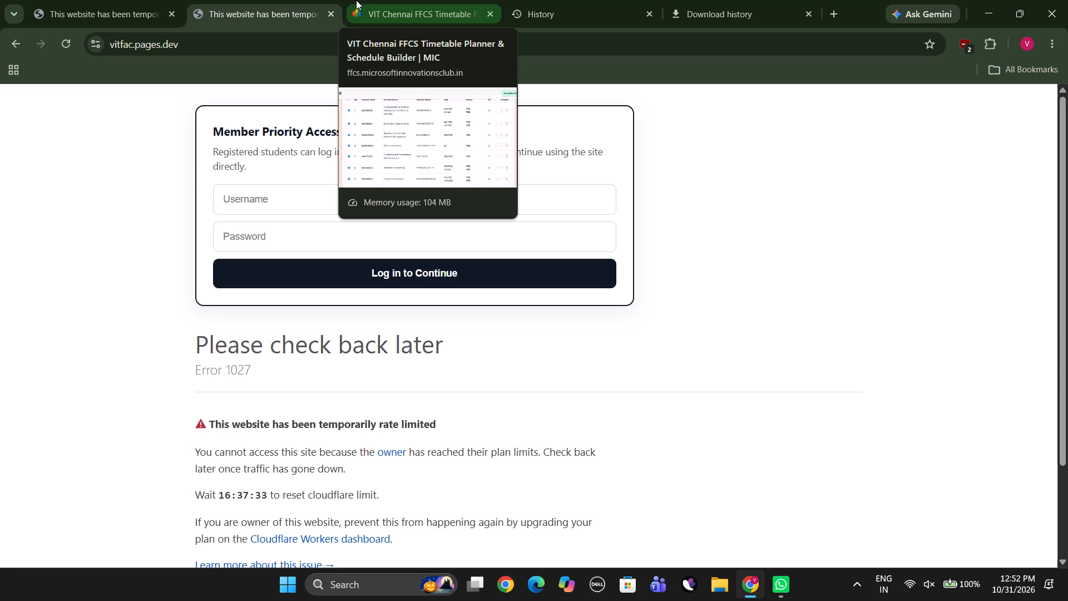
click(356, 0)
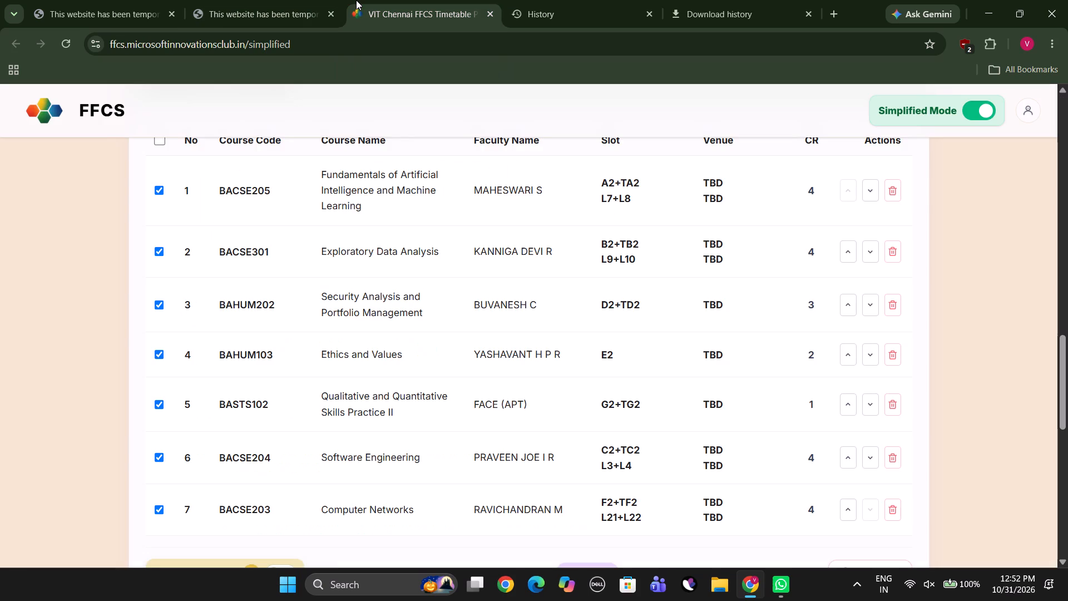
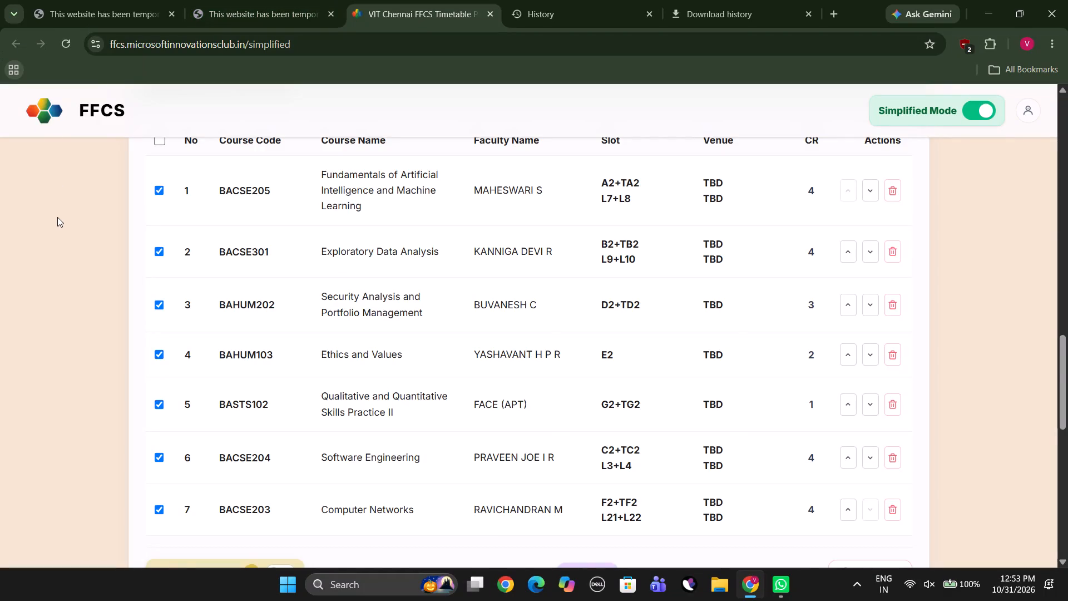
Review the chosen Computer Networks option, the selected courses list and the weekly timetable preview.
scroll(58, 211, up, 8)
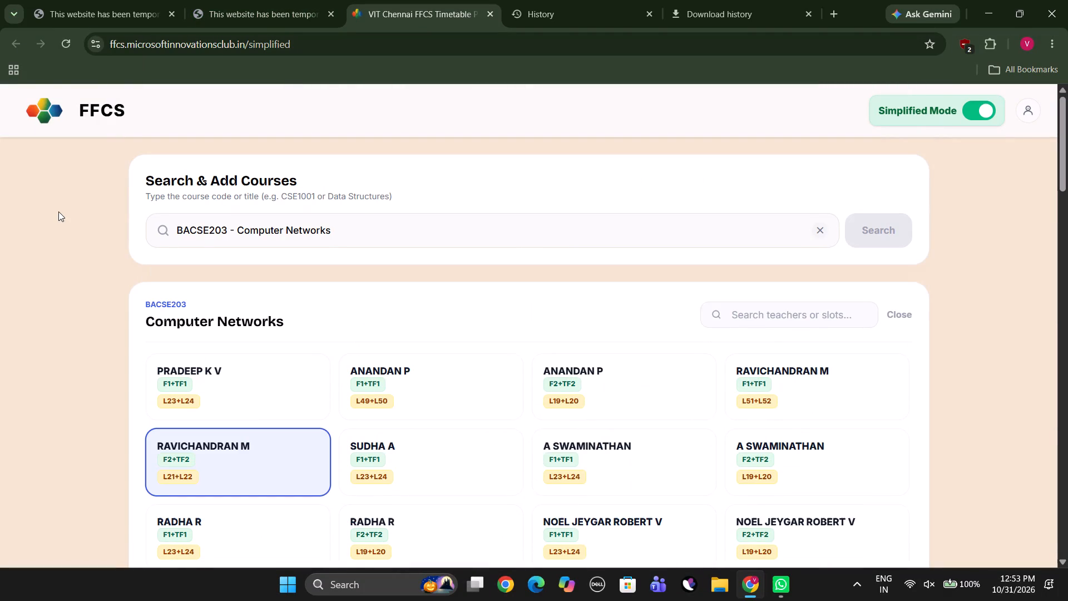
scroll(58, 211, down, 6)
scroll(0, 295, down, 5)
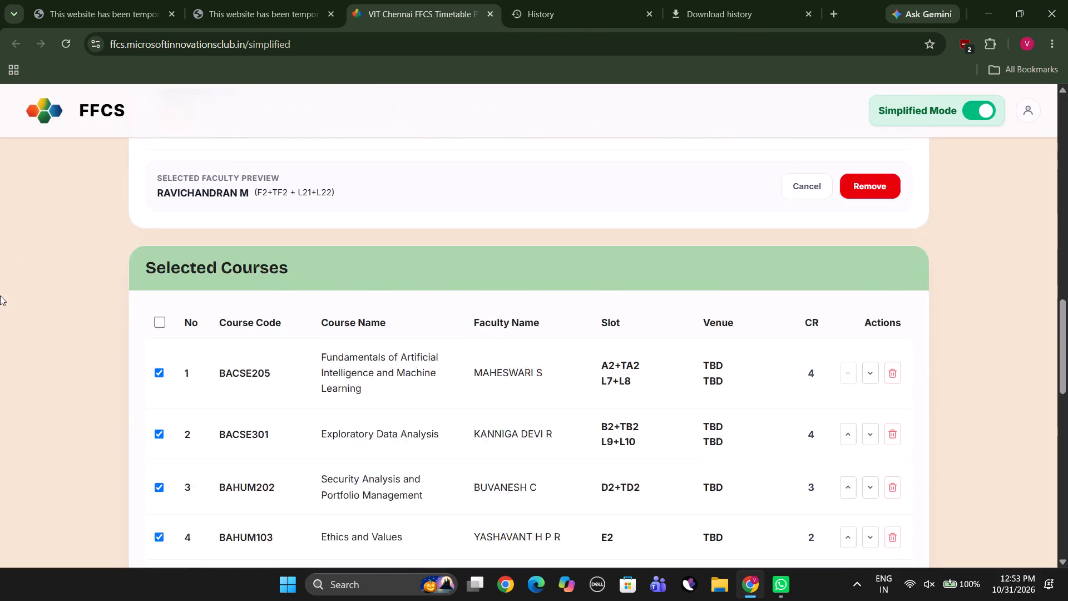
scroll(105, 390, down, 4)
scroll(105, 390, up, 1)
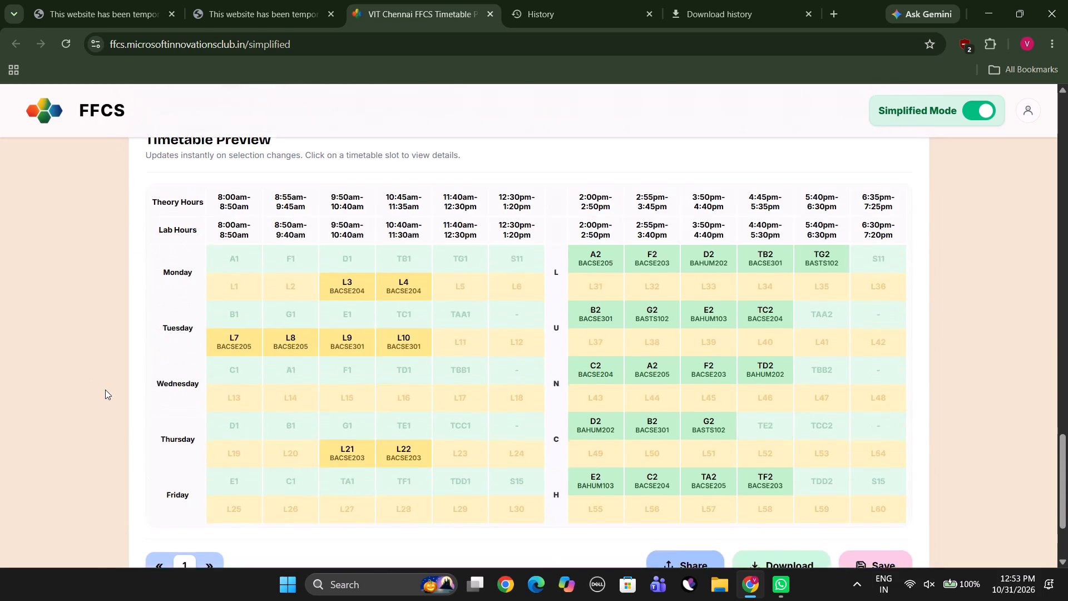
scroll(105, 390, up, 3)
scroll(724, 430, down, 5)
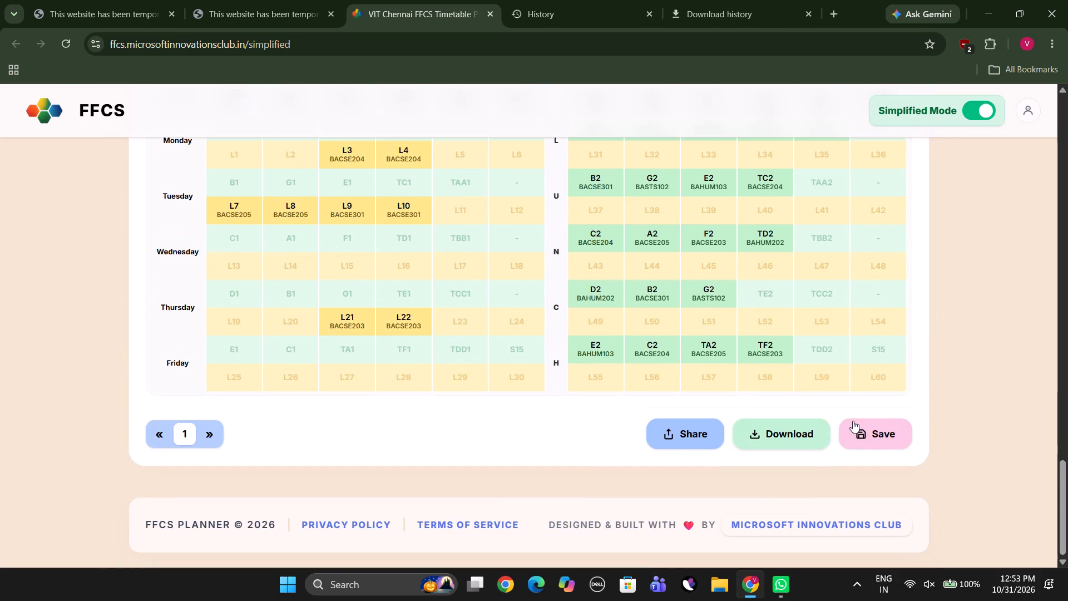
scroll(926, 427, up, 5)
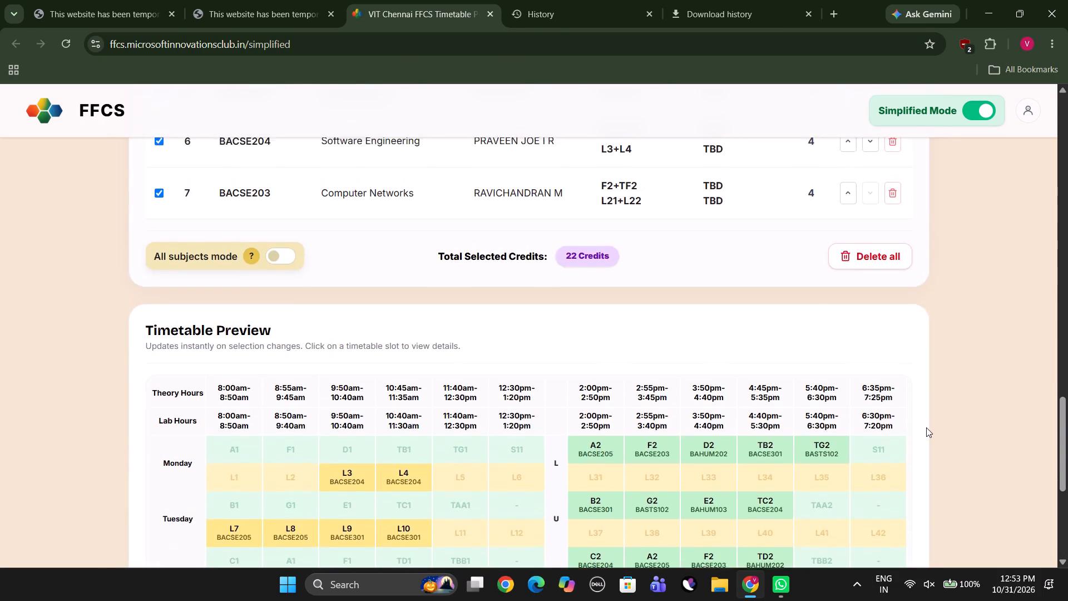
scroll(926, 427, up, 2)
scroll(926, 427, down, 2)
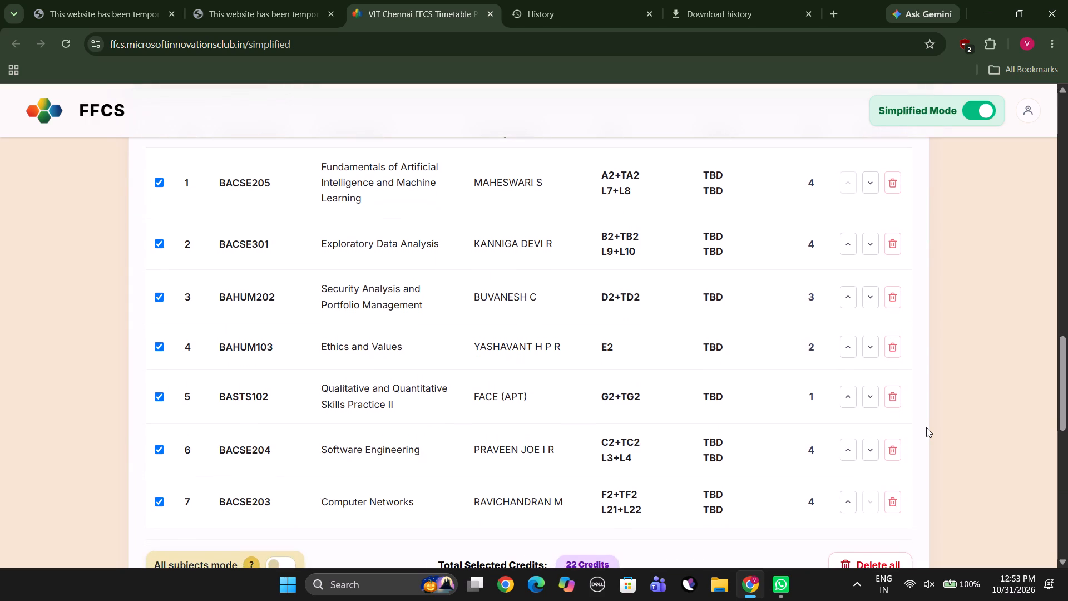
scroll(926, 427, down, 1)
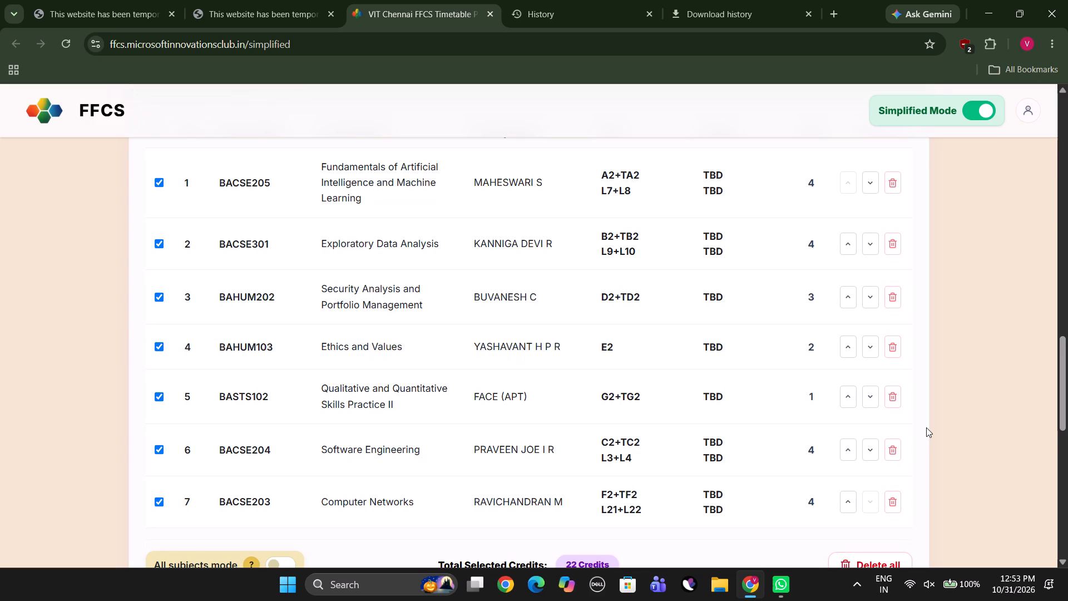
Capture a screen snip of the seven selected courses, covering their codes, names, faculty, slots and credits.
key(Print)
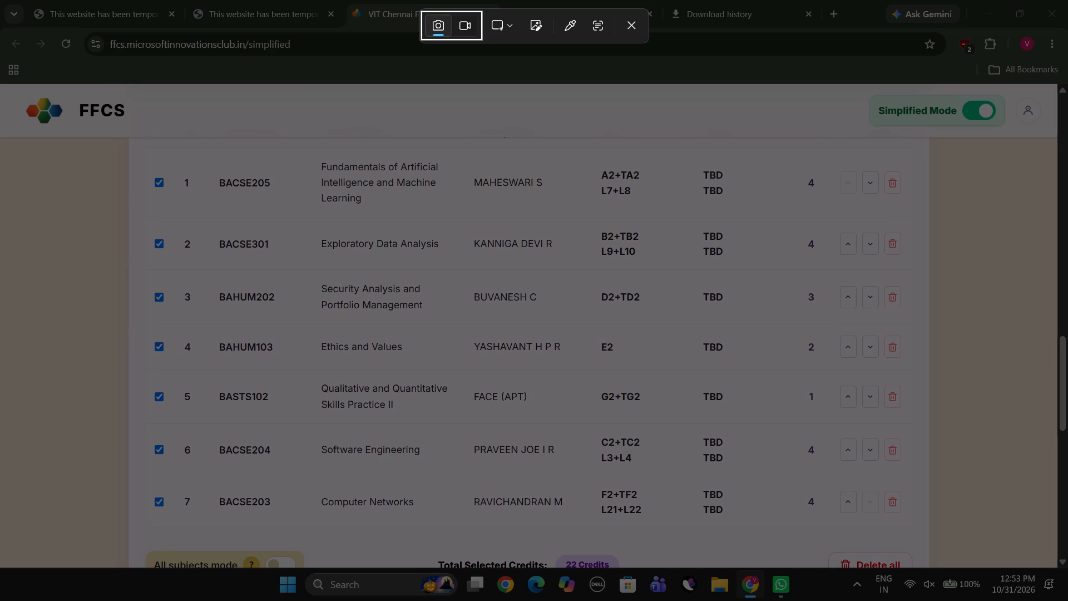
drag(68, 131, 984, 487)
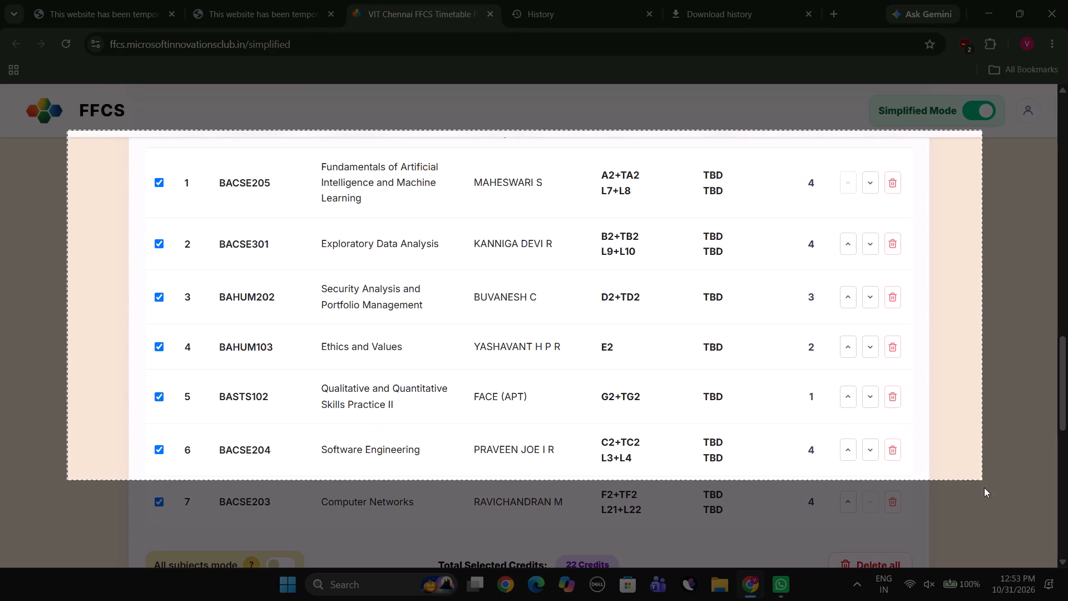
drag(984, 487, 996, 546)
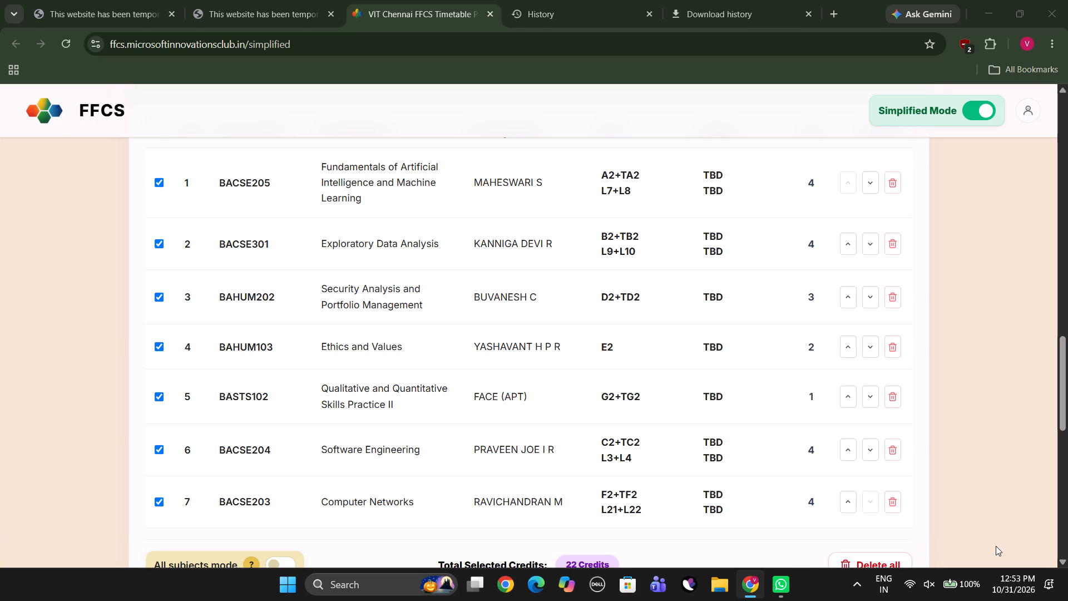
Examine the timetable preview's theory and lab slots across the week against the selected courses list.
scroll(996, 546, down, 4)
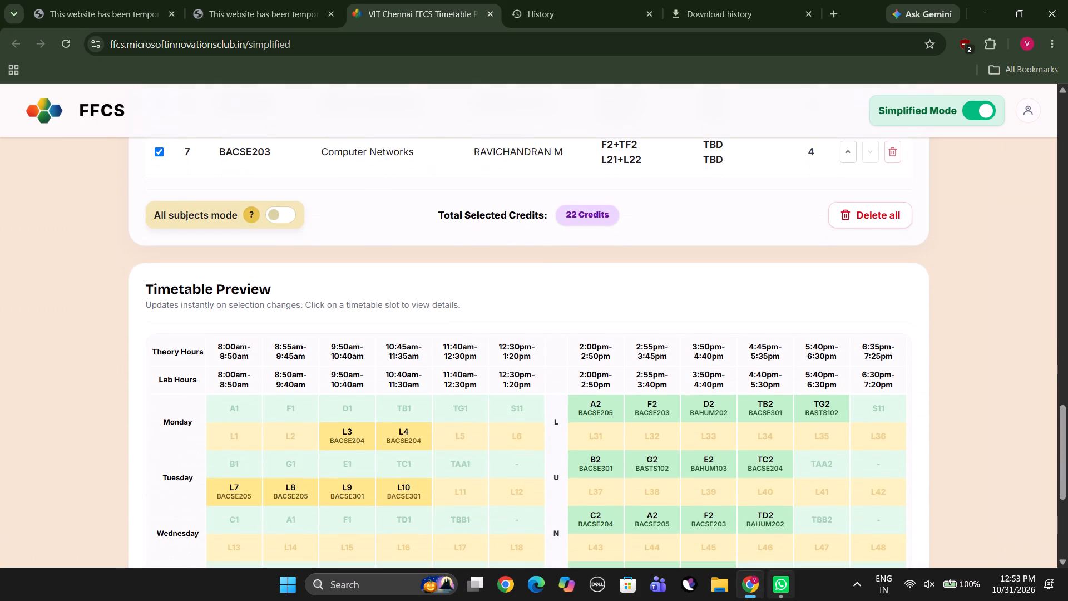
scroll(795, 600, down, 3)
scroll(106, 262, down, 3)
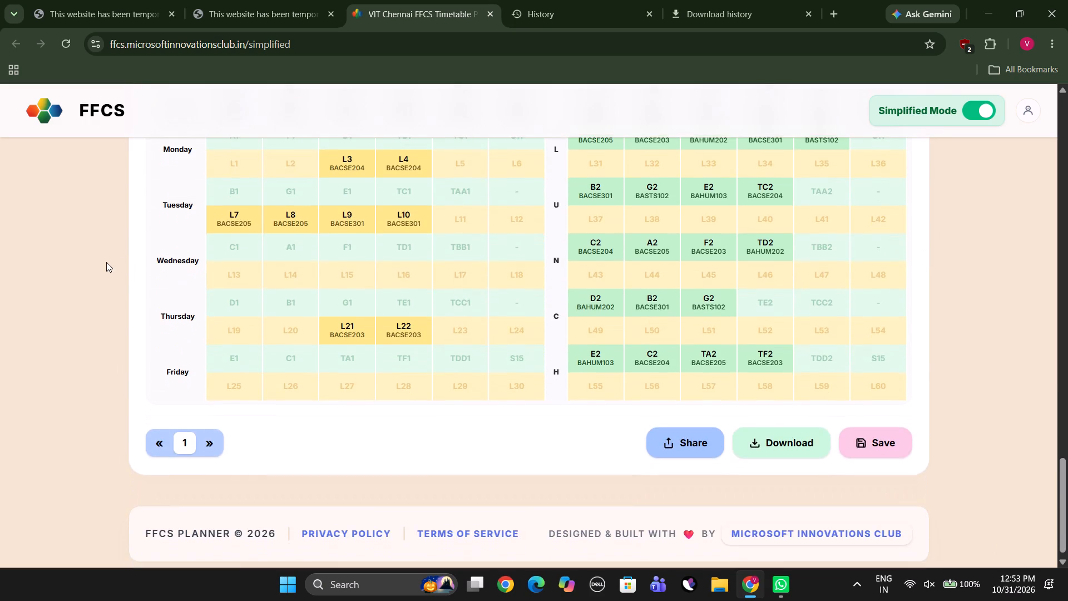
scroll(106, 262, up, 1)
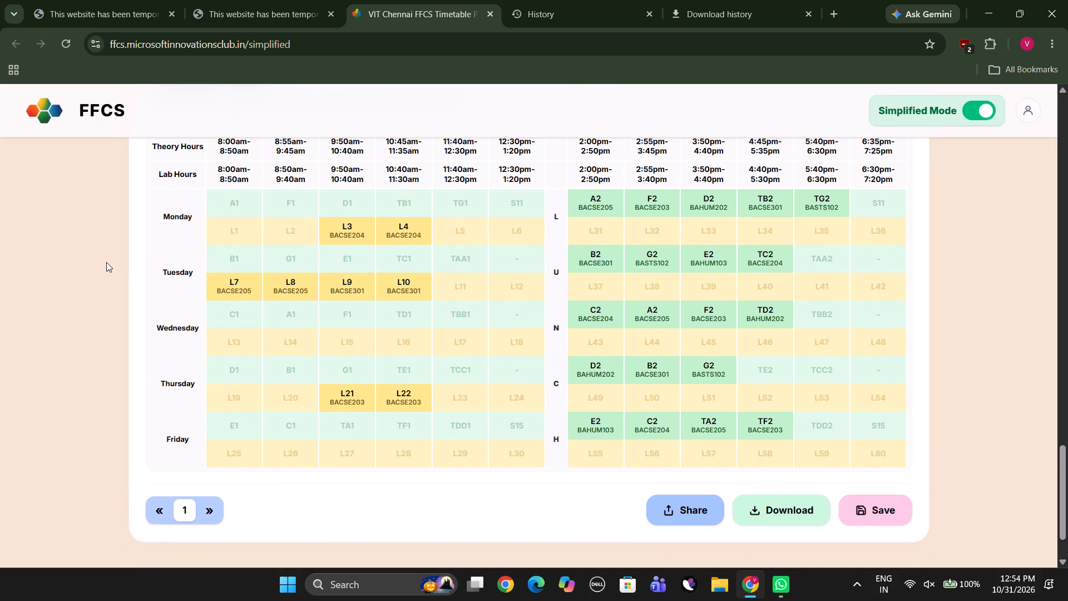
scroll(106, 262, down, 4)
scroll(106, 262, up, 1)
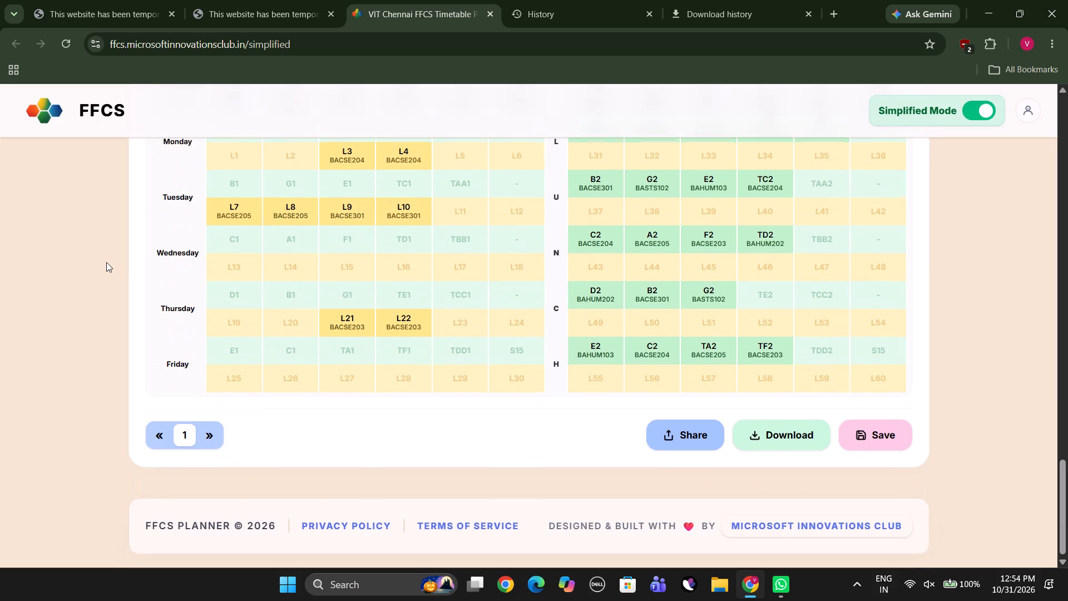
scroll(106, 262, up, 2)
scroll(106, 262, down, 2)
scroll(106, 262, up, 1)
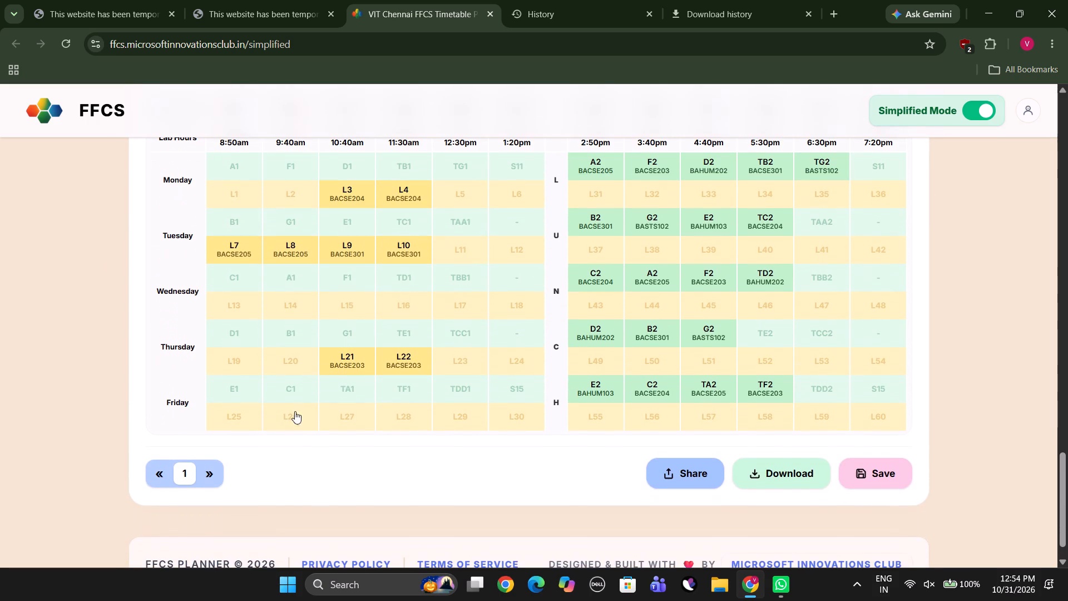
scroll(89, 285, up, 1)
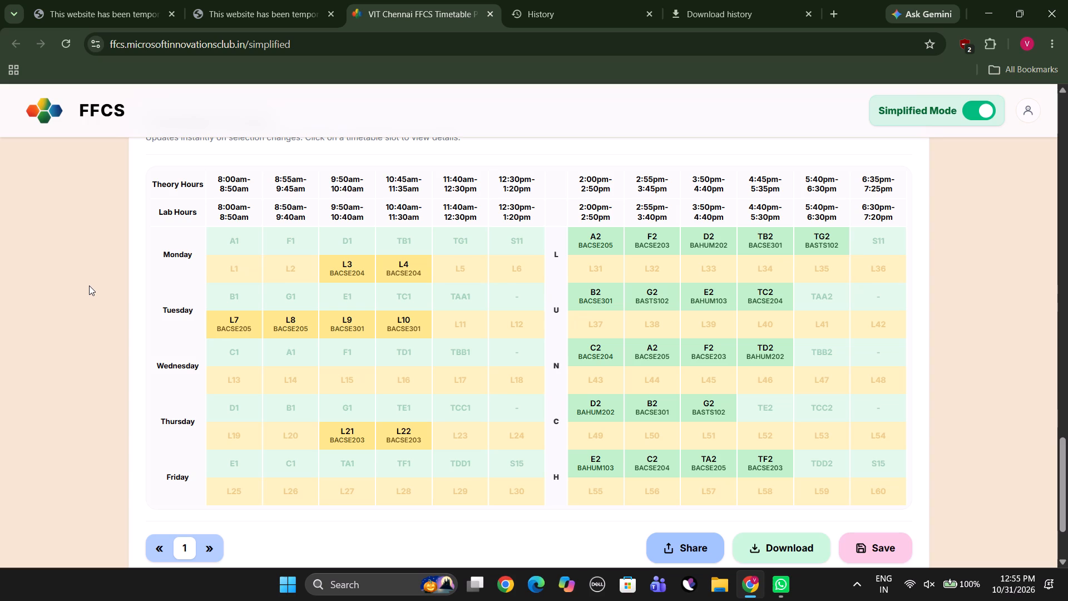
scroll(89, 285, up, 7)
scroll(89, 285, down, 4)
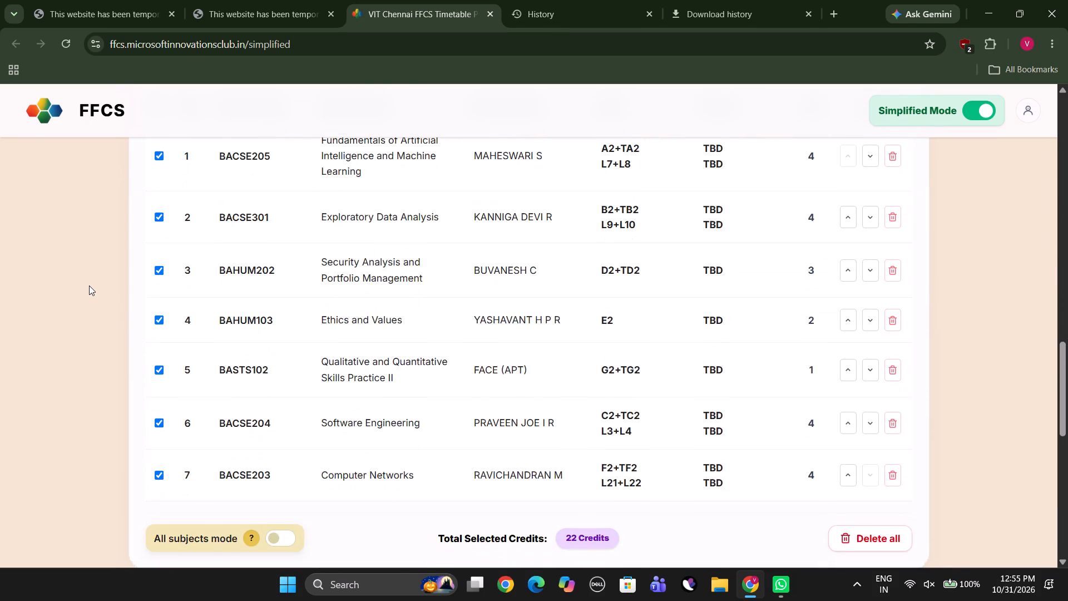
scroll(89, 285, down, 2)
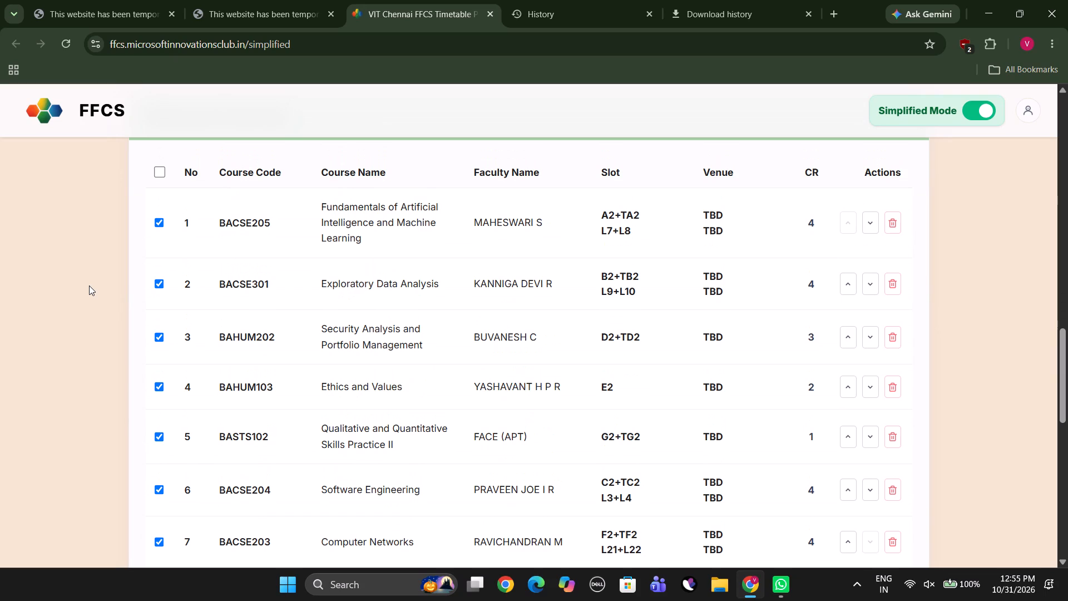
scroll(89, 285, down, 6)
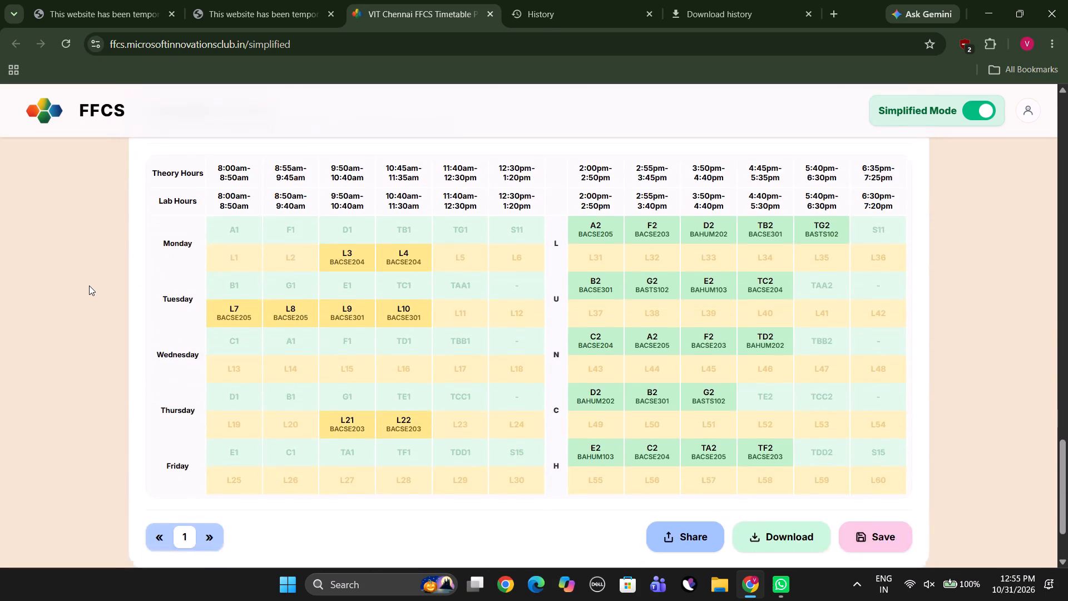
scroll(89, 285, up, 2)
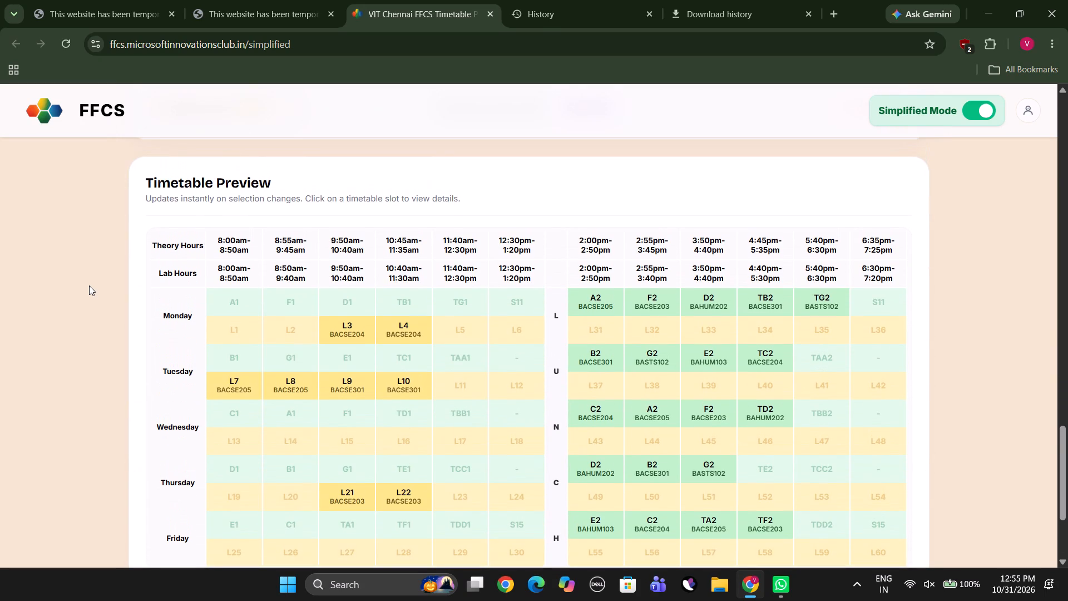
scroll(136, 231, down, 1)
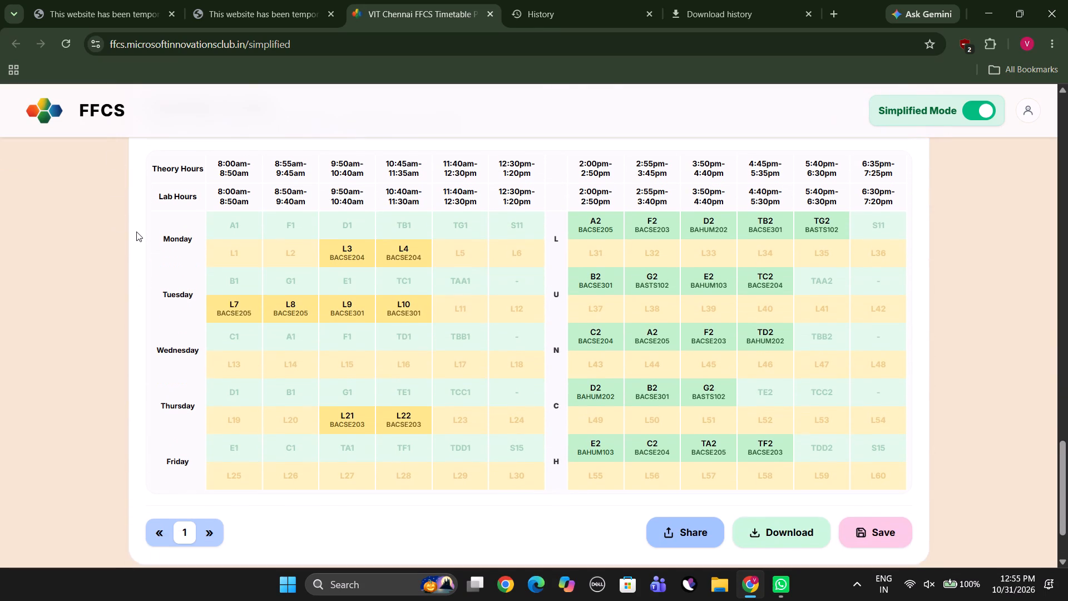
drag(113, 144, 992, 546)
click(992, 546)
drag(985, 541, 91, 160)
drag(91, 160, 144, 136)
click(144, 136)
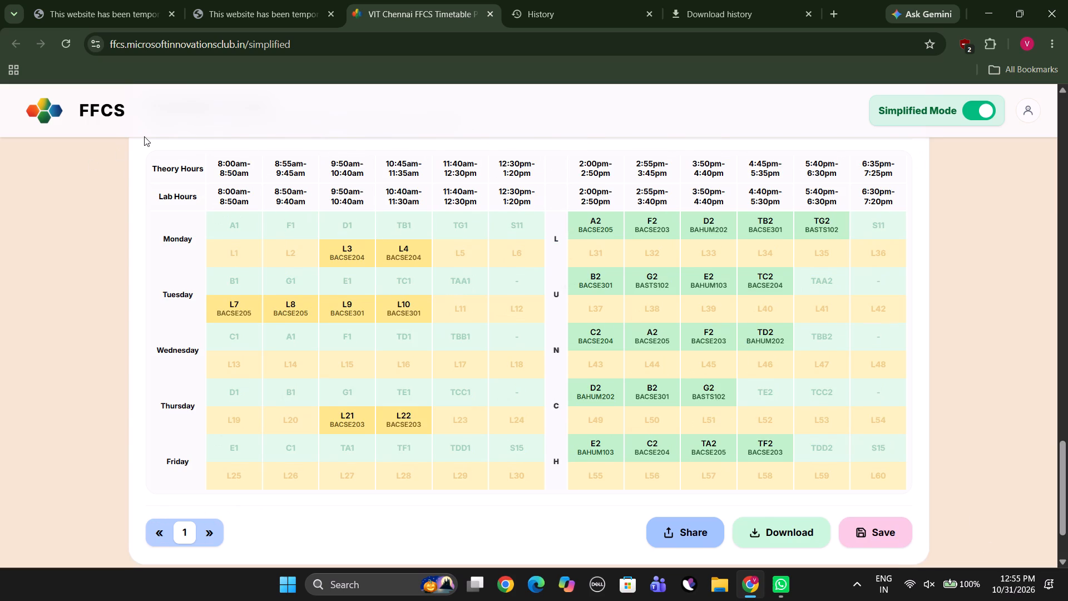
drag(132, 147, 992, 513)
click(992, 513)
Recheck the selected courses' faculty and slots against the weekly timetable preview.
scroll(989, 445, up, 4)
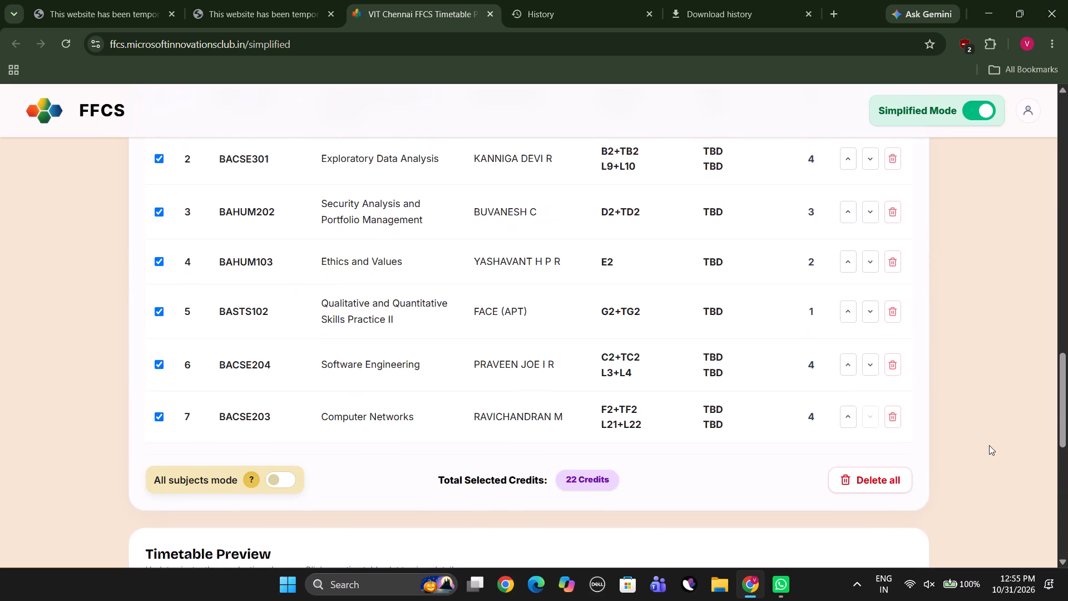
scroll(989, 445, up, 2)
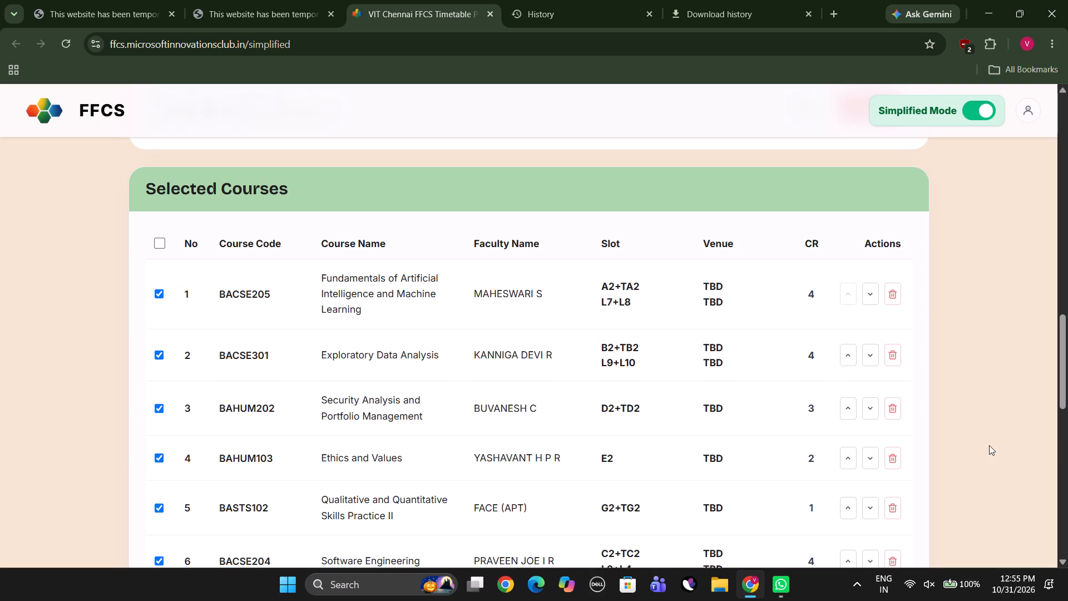
scroll(989, 445, down, 2)
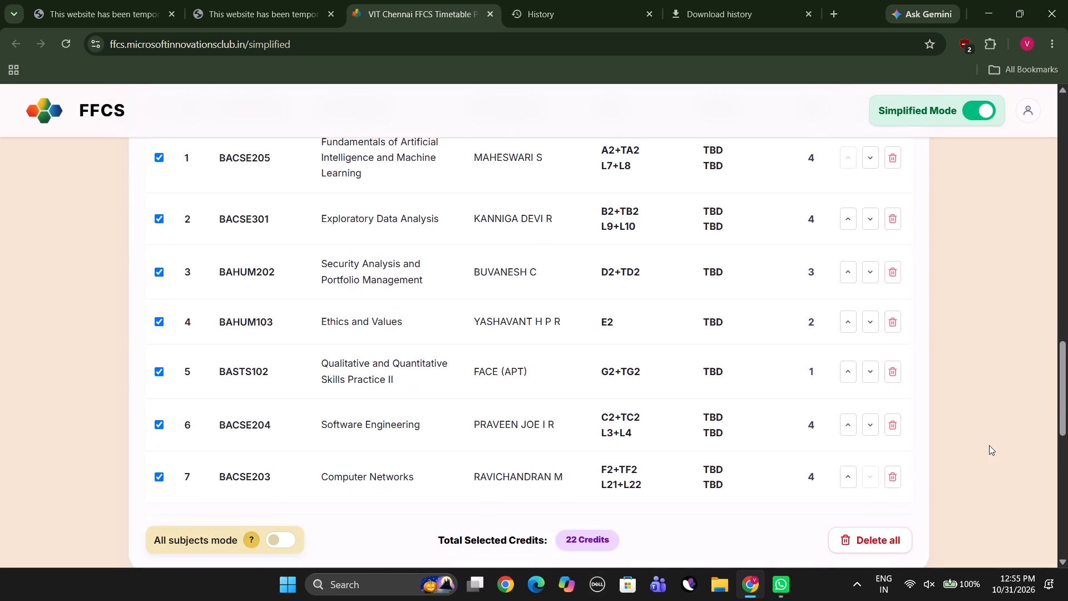
scroll(989, 445, up, 1)
scroll(989, 445, down, 5)
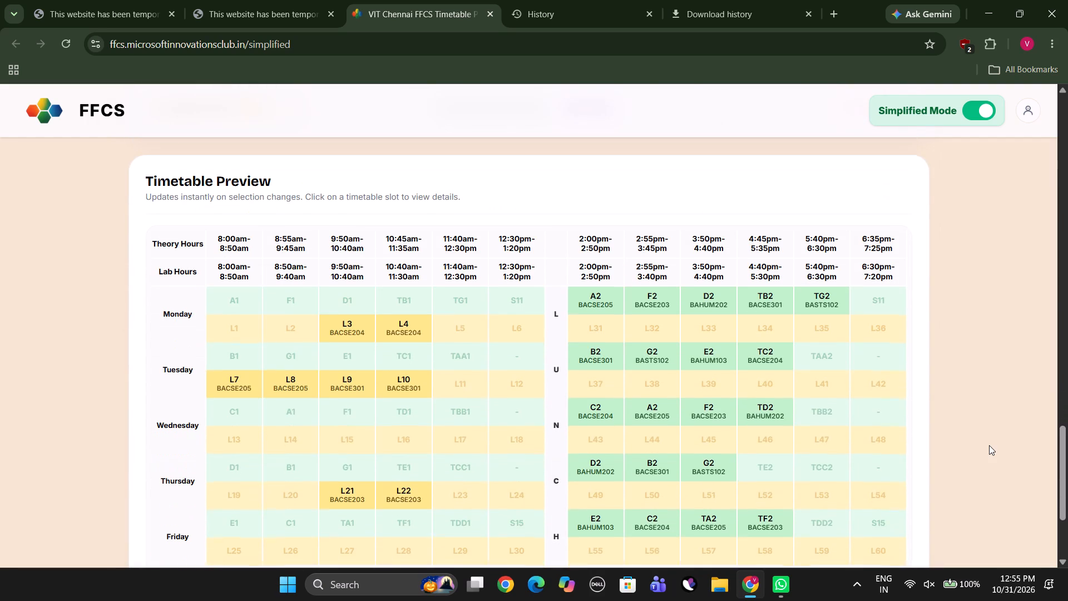
scroll(989, 445, down, 2)
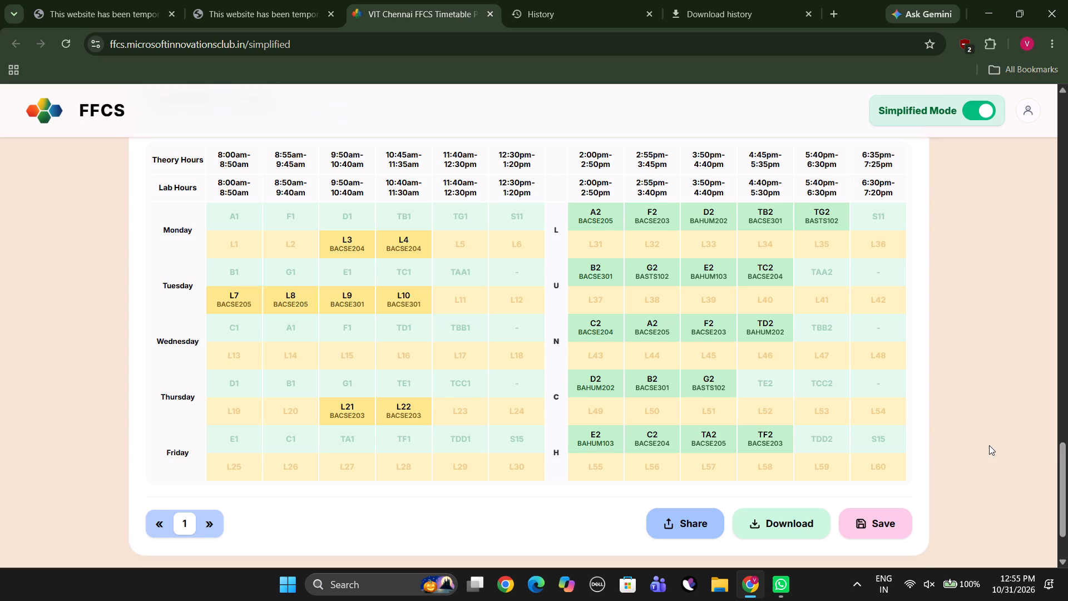
scroll(989, 445, up, 6)
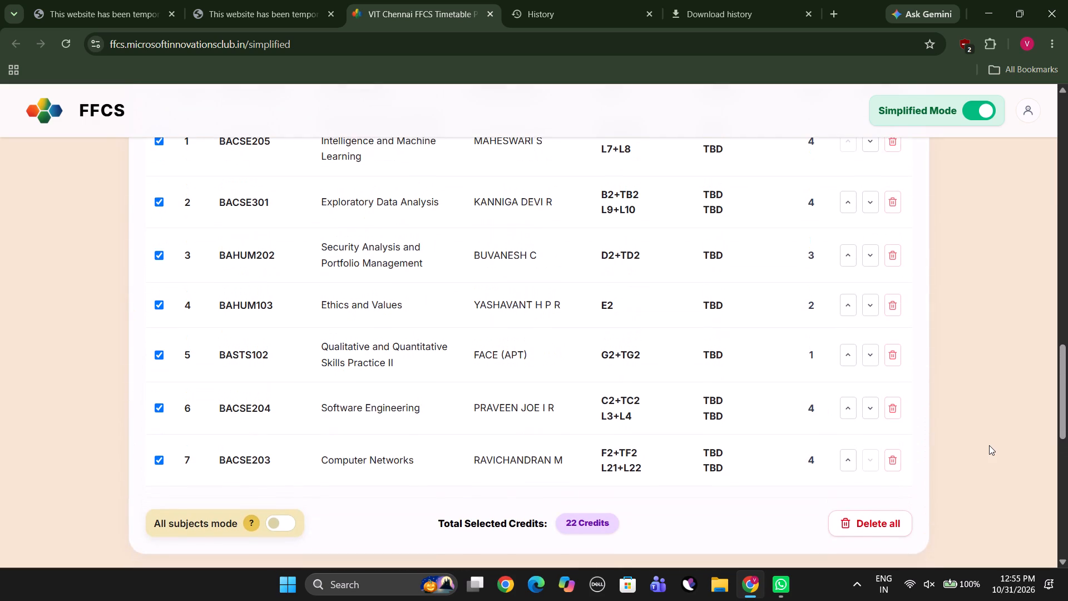
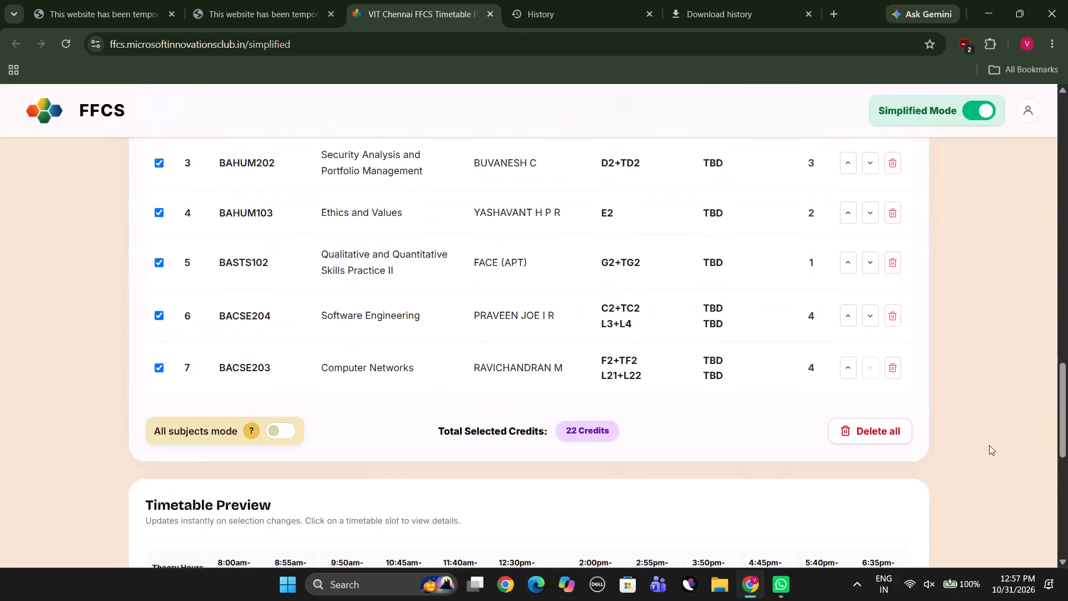
Capture a screen snip of the page area showing all seven selected courses with their codes, faculty, slots, venues and credits.
scroll(989, 445, up, 2)
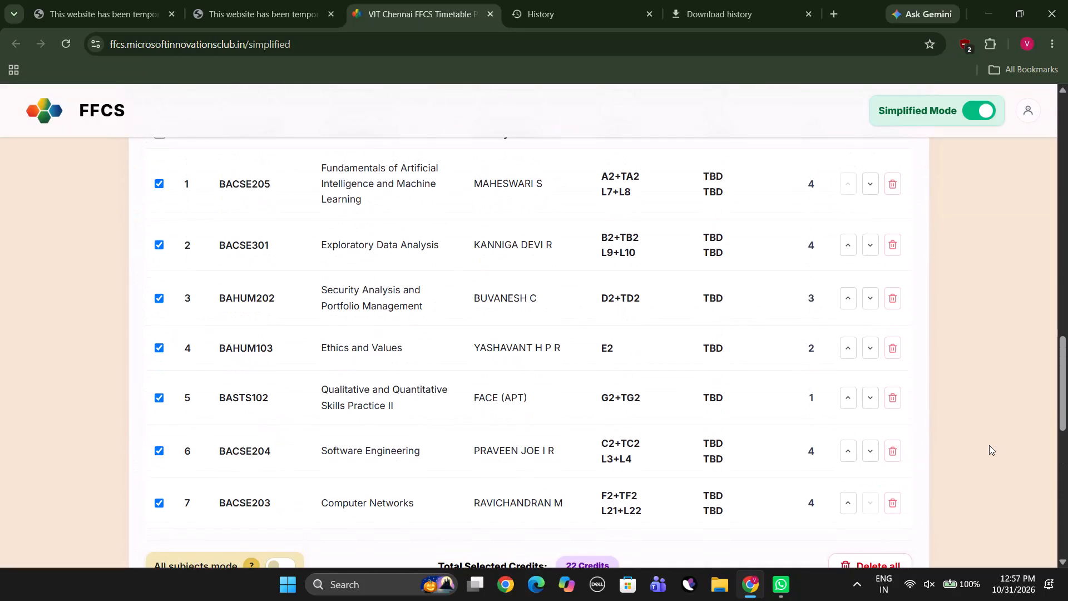
scroll(989, 445, up, 1)
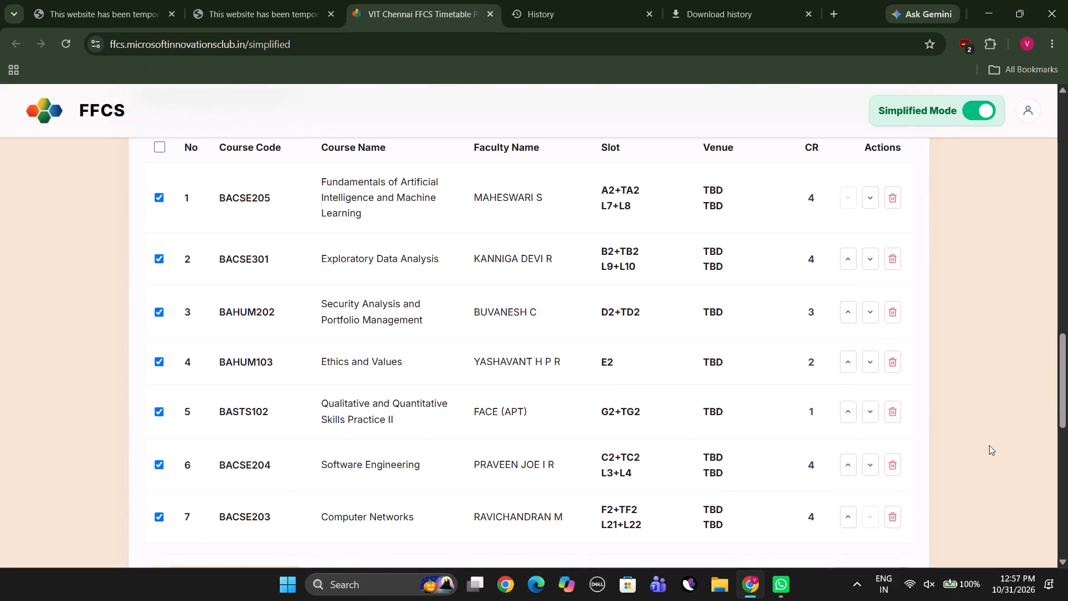
scroll(989, 445, up, 1)
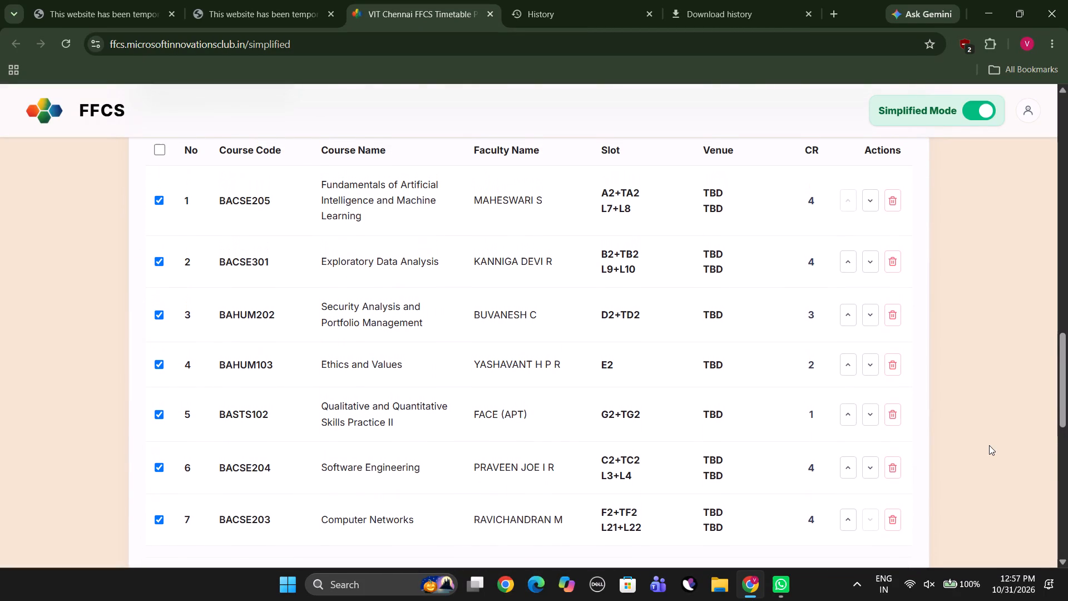
scroll(989, 445, up, 1)
key(Print)
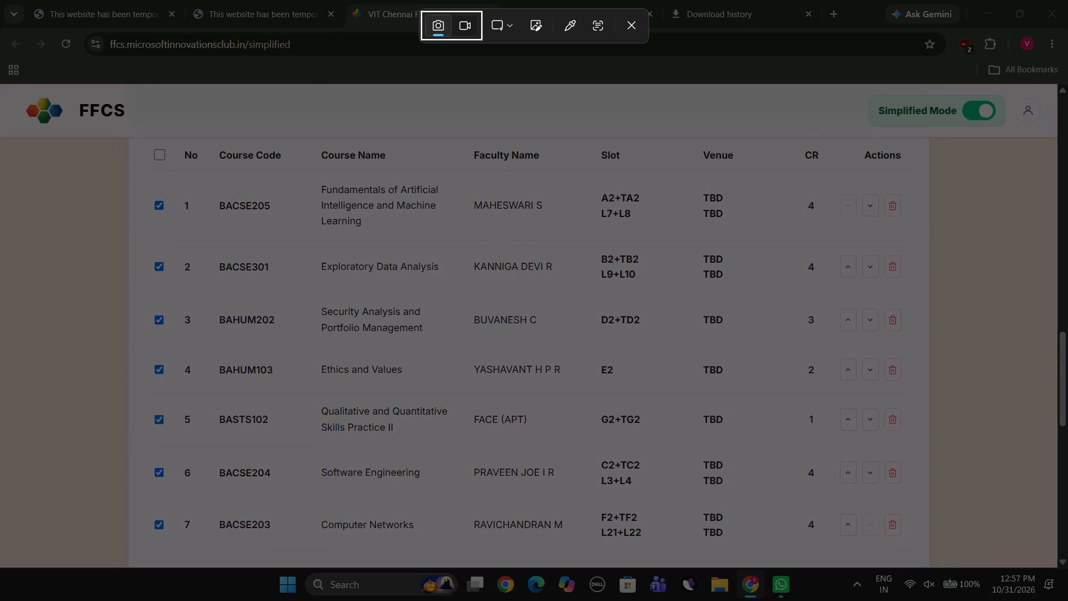
drag(7, 82, 1022, 563)
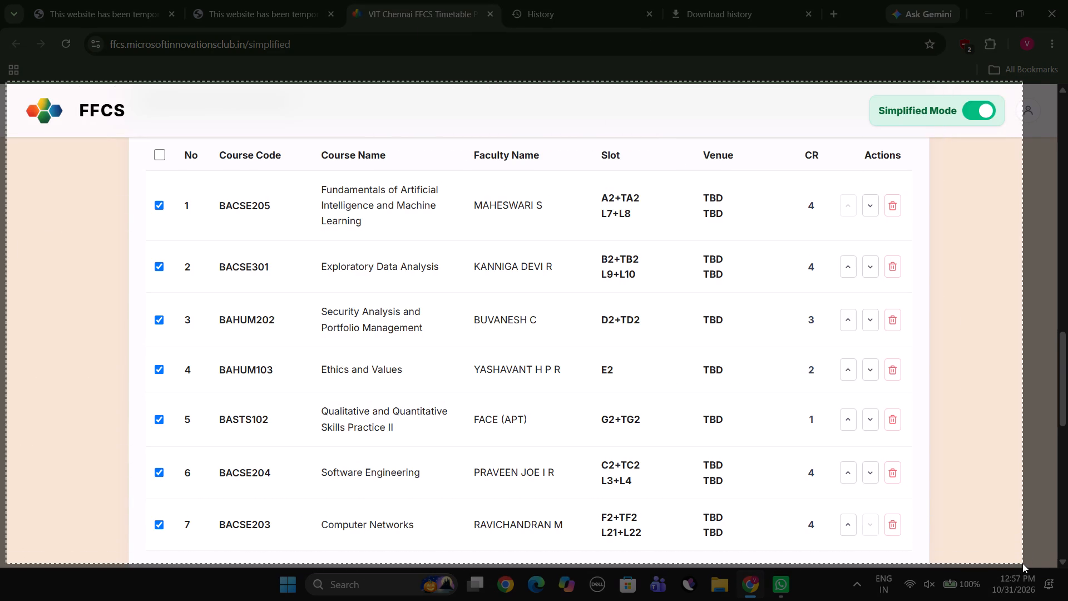
drag(1022, 563, 1022, 563)
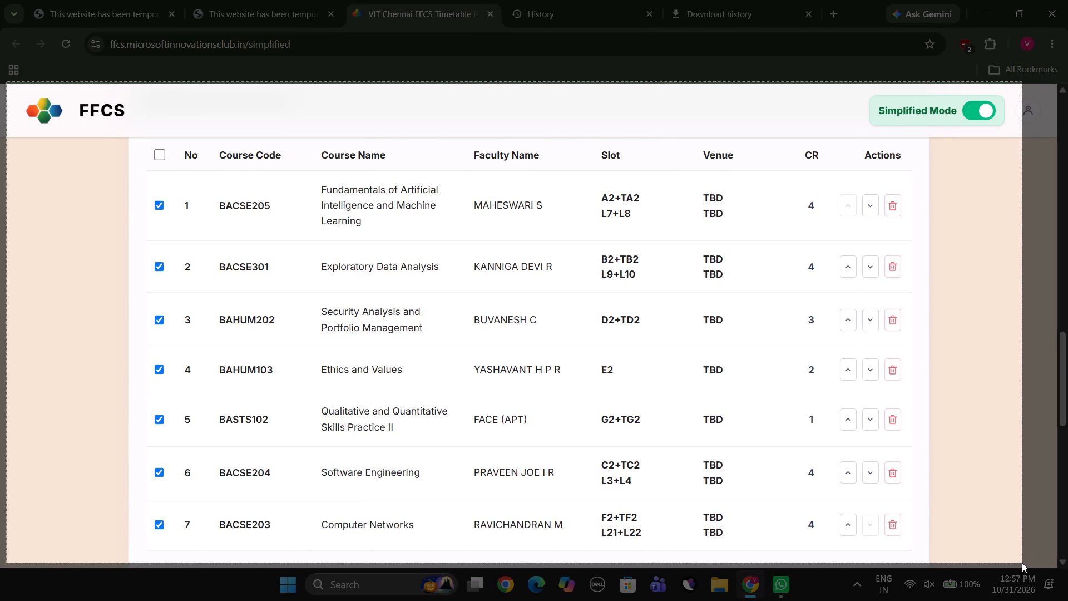
drag(1022, 563, 1038, 569)
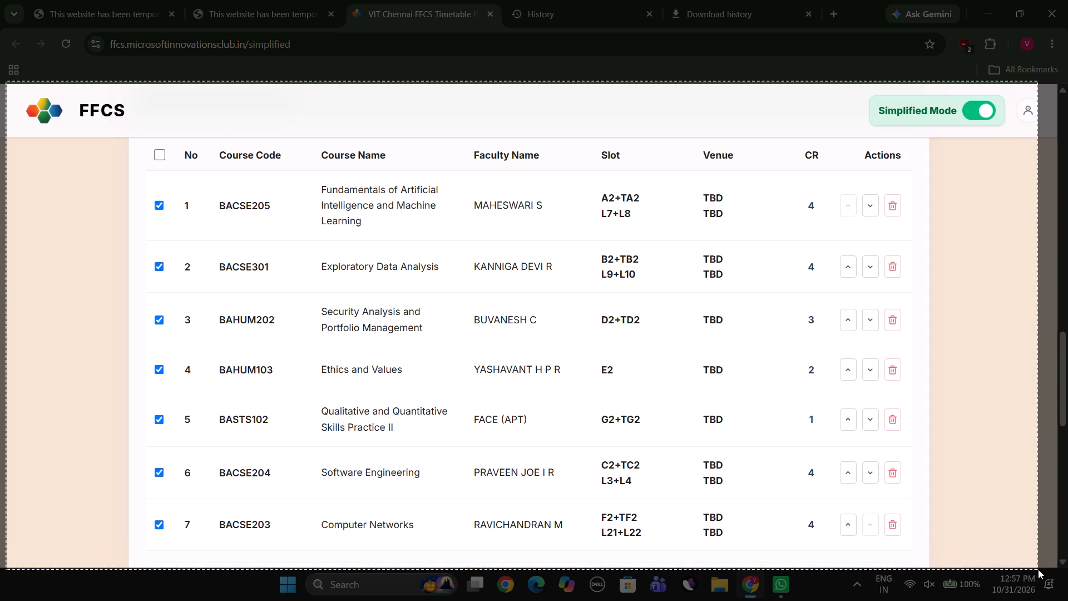
drag(1038, 569, 1035, 566)
Review the Monday to Friday theory and lab slots in the timetable preview.
scroll(959, 482, down, 3)
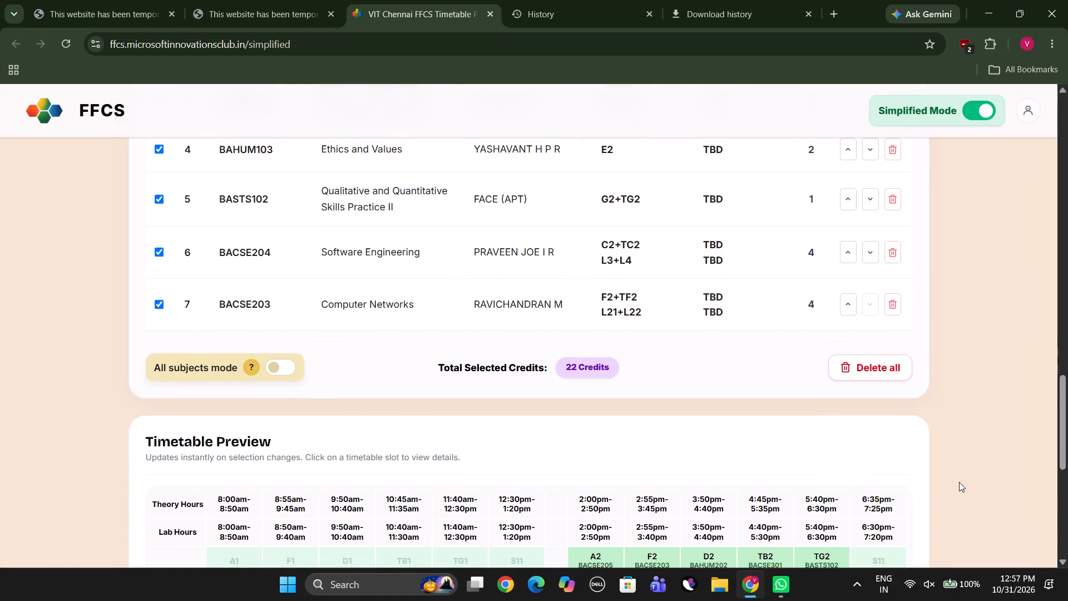
scroll(959, 482, down, 4)
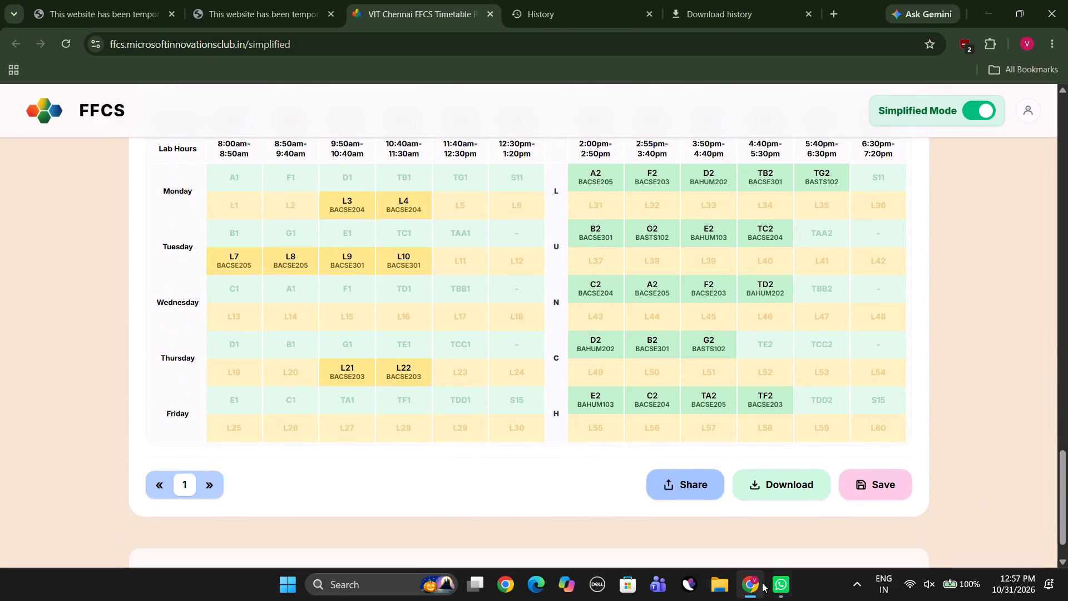
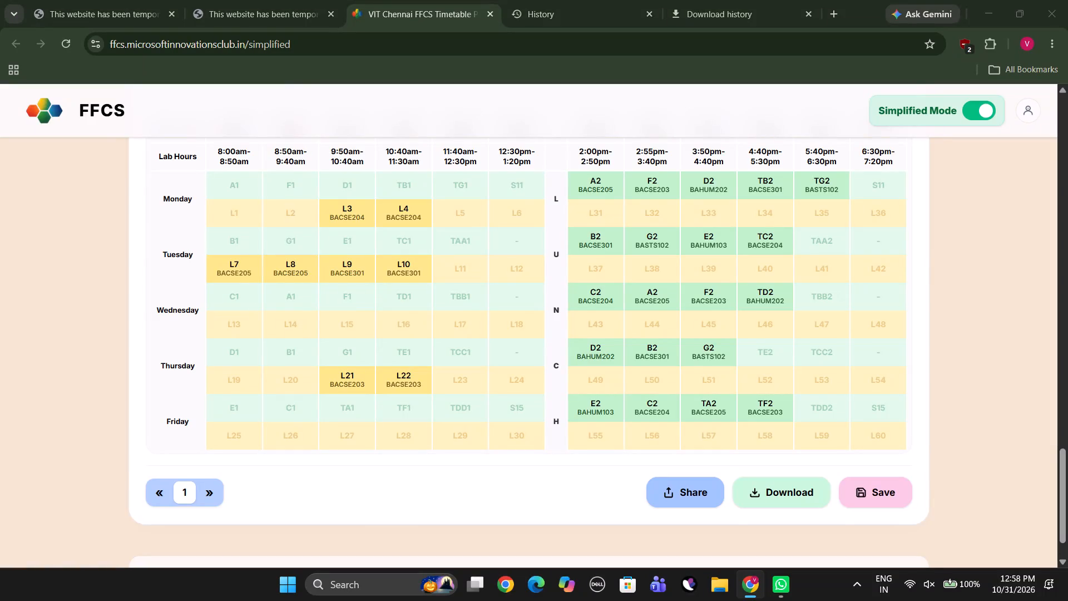
Capture a screen snip of the timetable preview covering the Monday to Friday theory and lab slots.
drag(114, 124, 1002, 512)
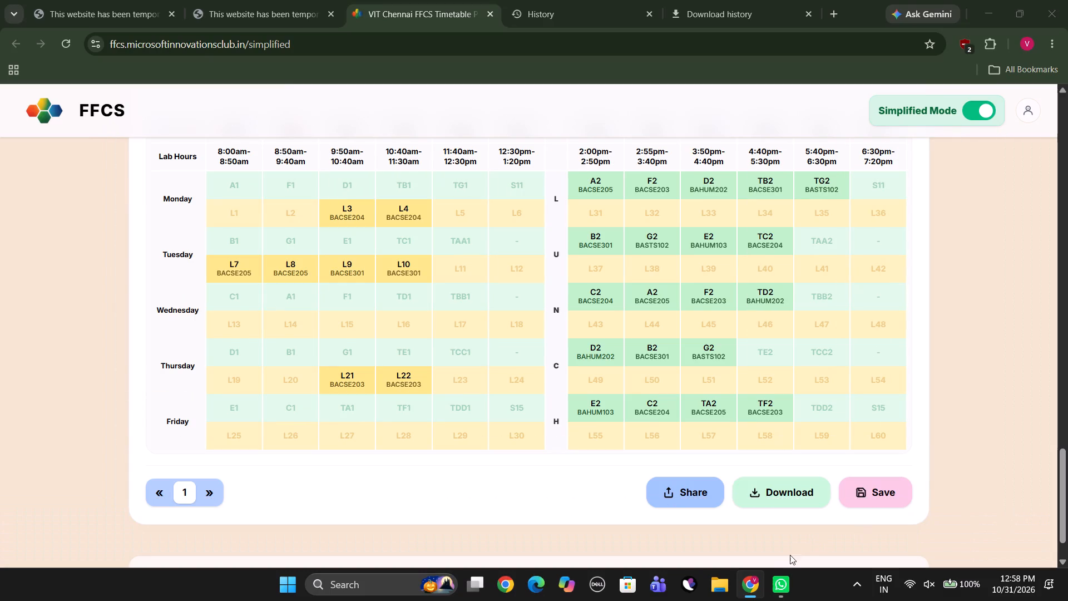
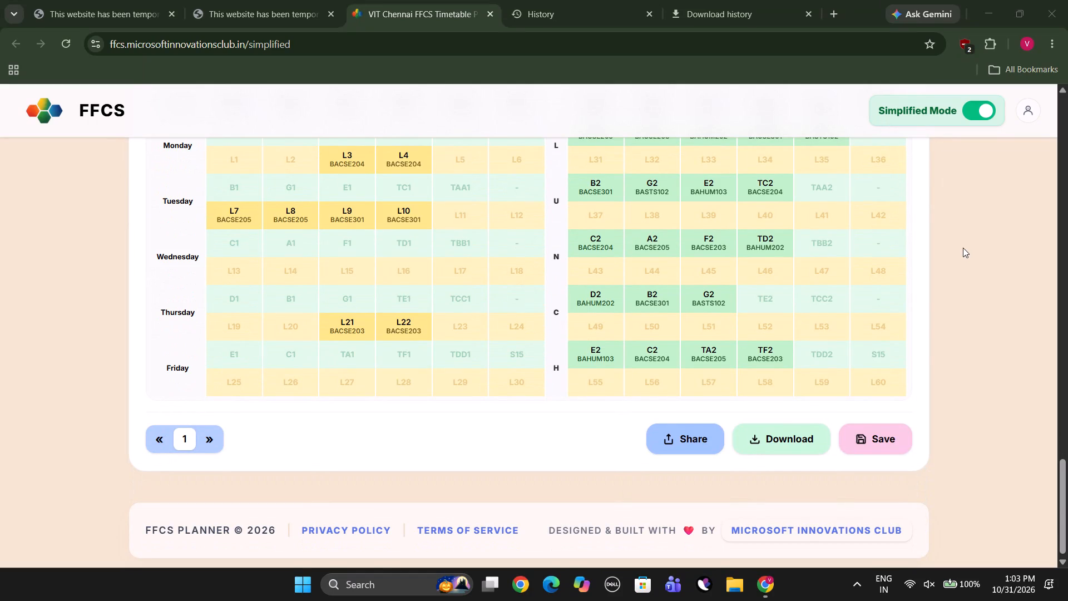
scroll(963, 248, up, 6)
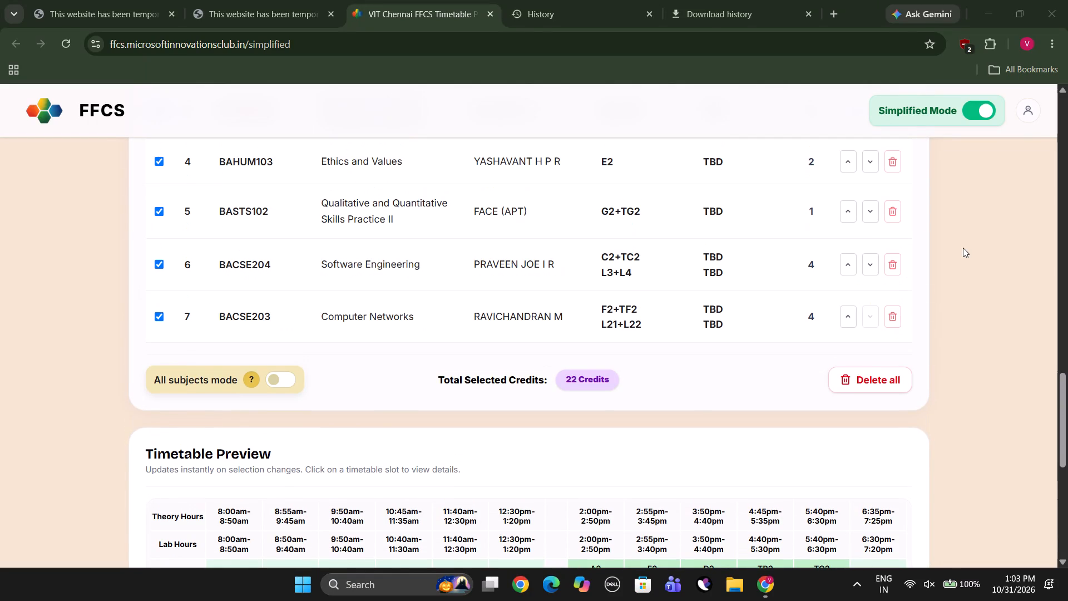
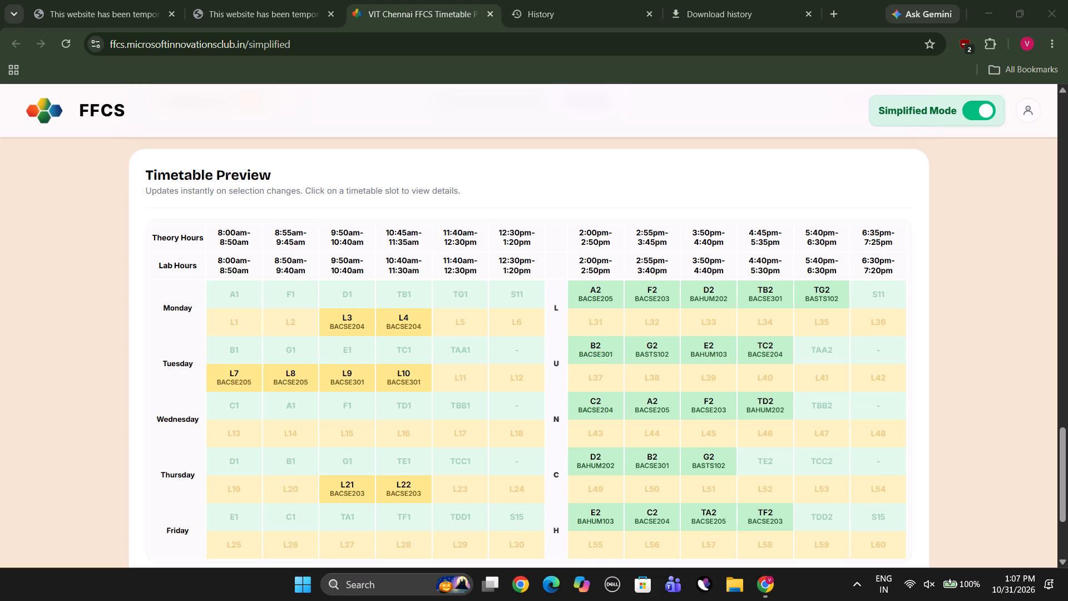
Review the seven selected courses with their faculty and slots against the timetable preview.
scroll(588, 259, up, 7)
scroll(421, 238, down, 5)
scroll(126, 339, down, 3)
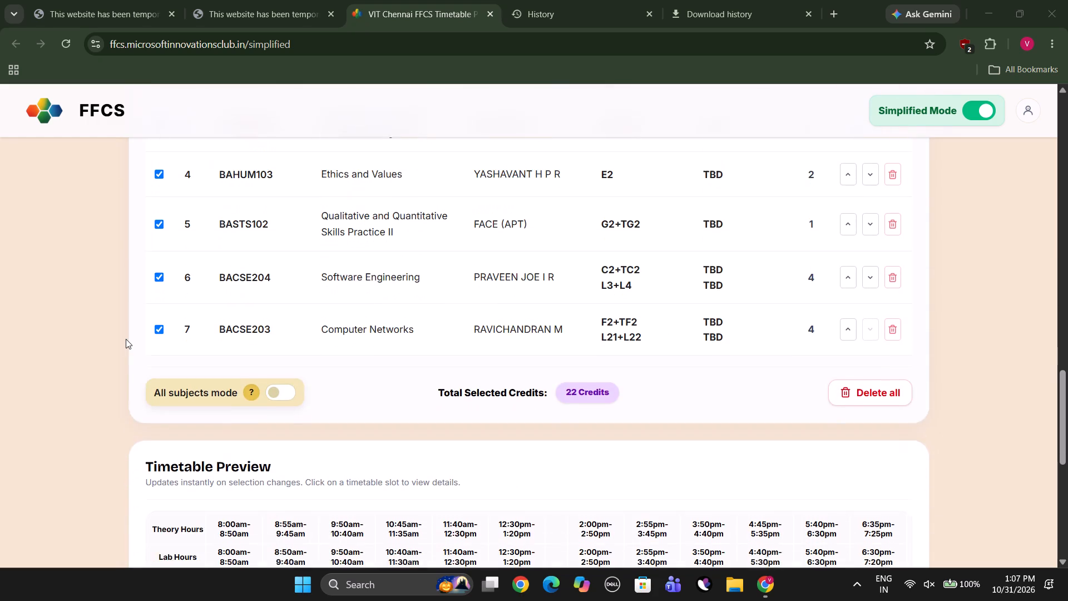
scroll(126, 339, up, 1)
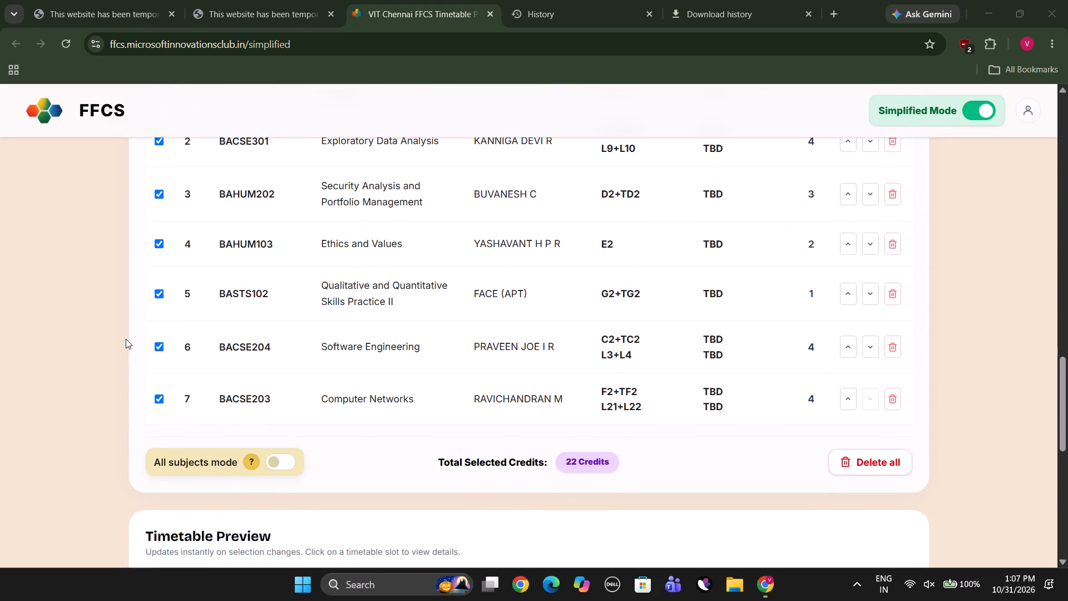
scroll(126, 339, up, 2)
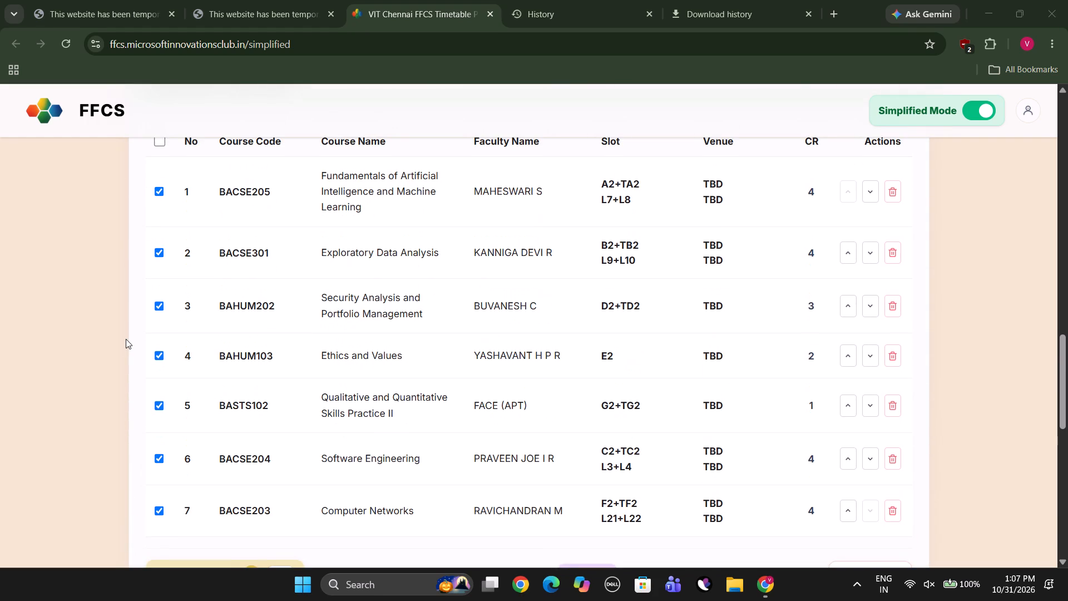
scroll(126, 339, up, 2)
scroll(126, 339, down, 2)
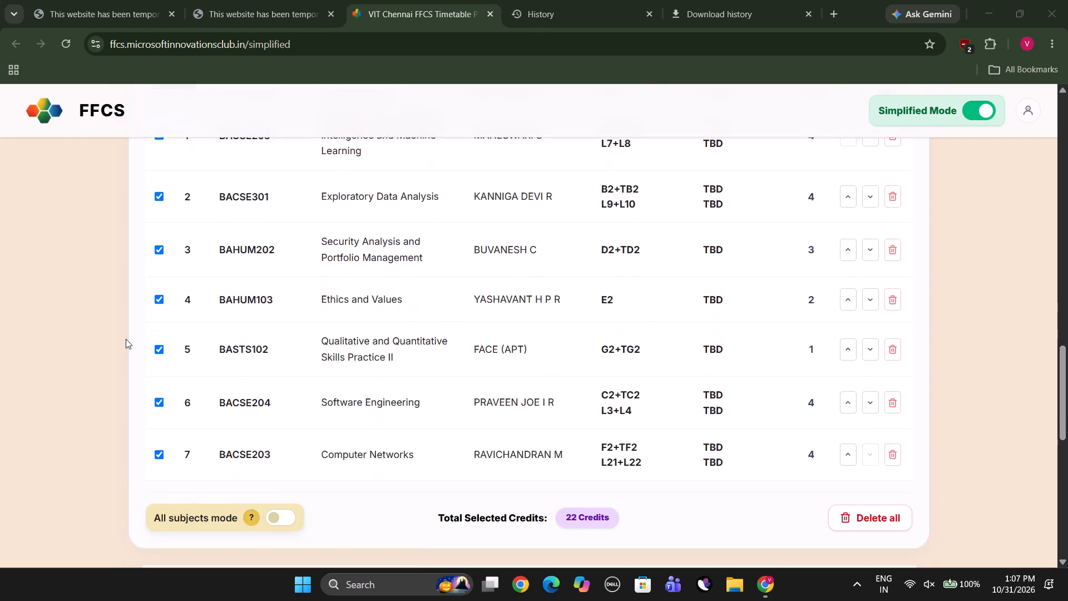
scroll(126, 339, down, 3)
scroll(126, 339, up, 4)
Take a screenshot of the page area showing the full Monday-to-Friday timetable preview.
scroll(126, 339, down, 2)
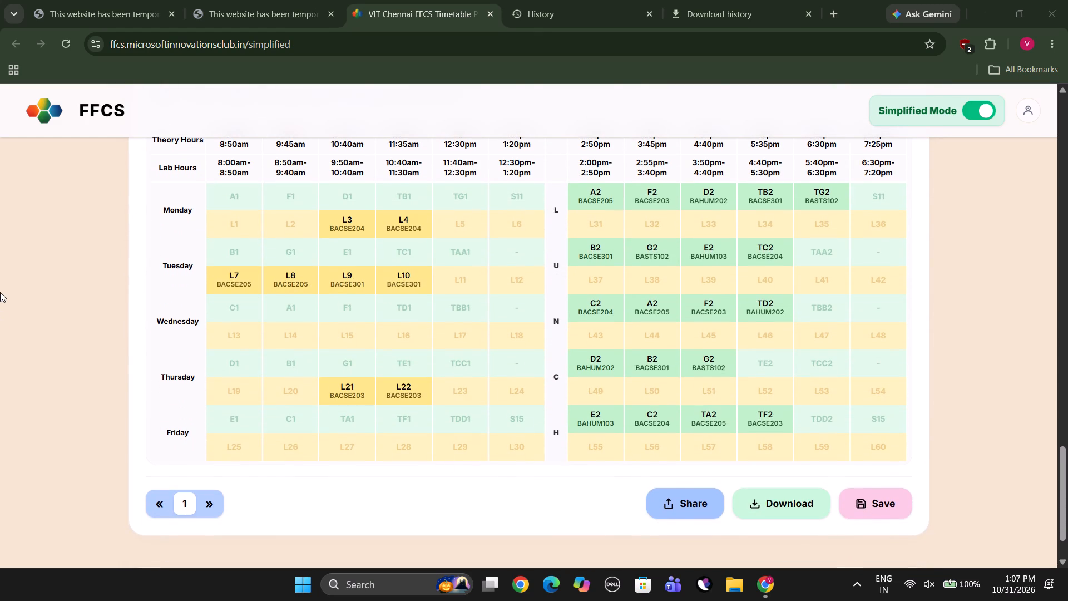
key(Print)
drag(55, 113, 1067, 600)
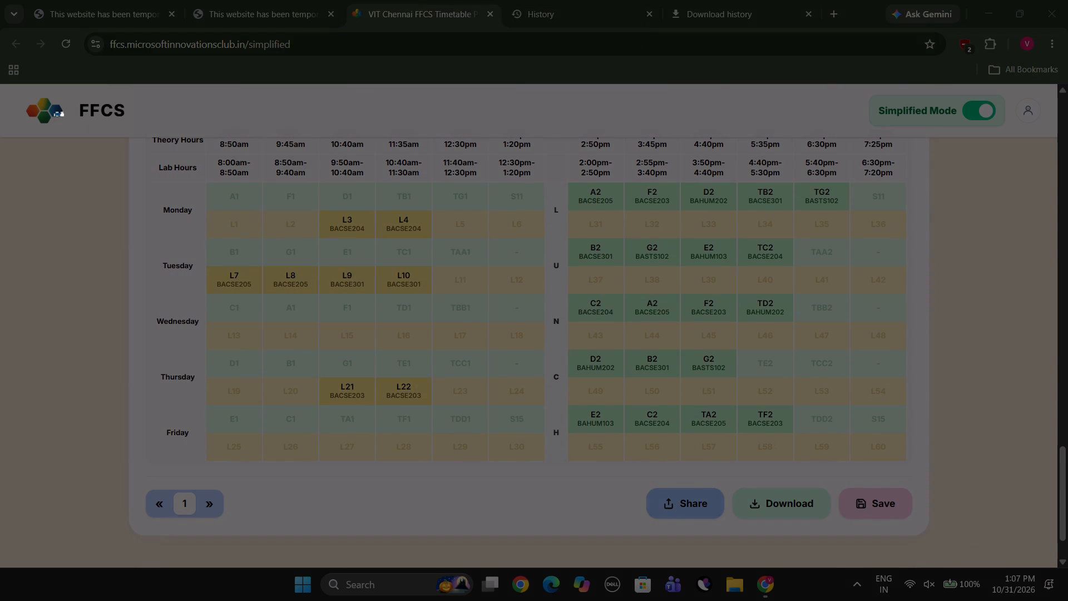
drag(1067, 600, 1066, 600)
Close the browser window with the FFCS timetable planner.
scroll(1028, 416, up, 1)
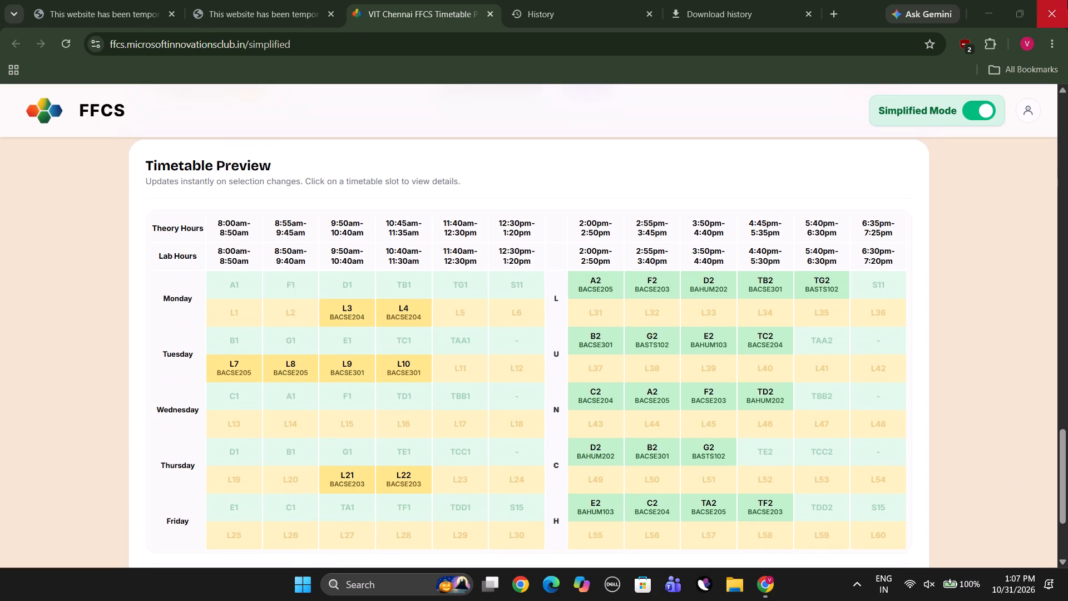
click(1067, 0)
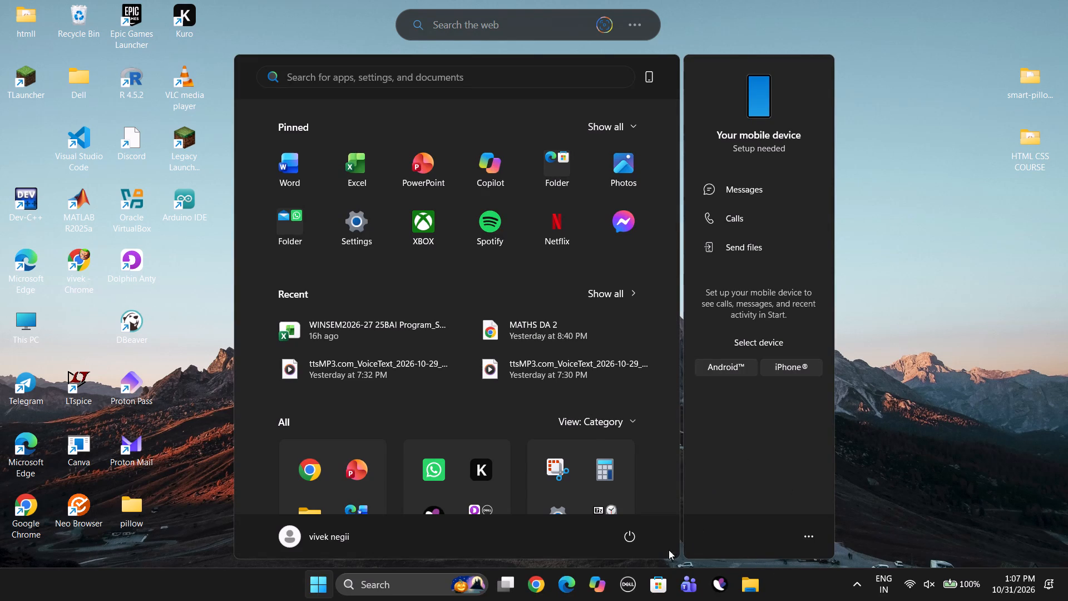
Open the computer's power options for shutting down.
click(636, 541)
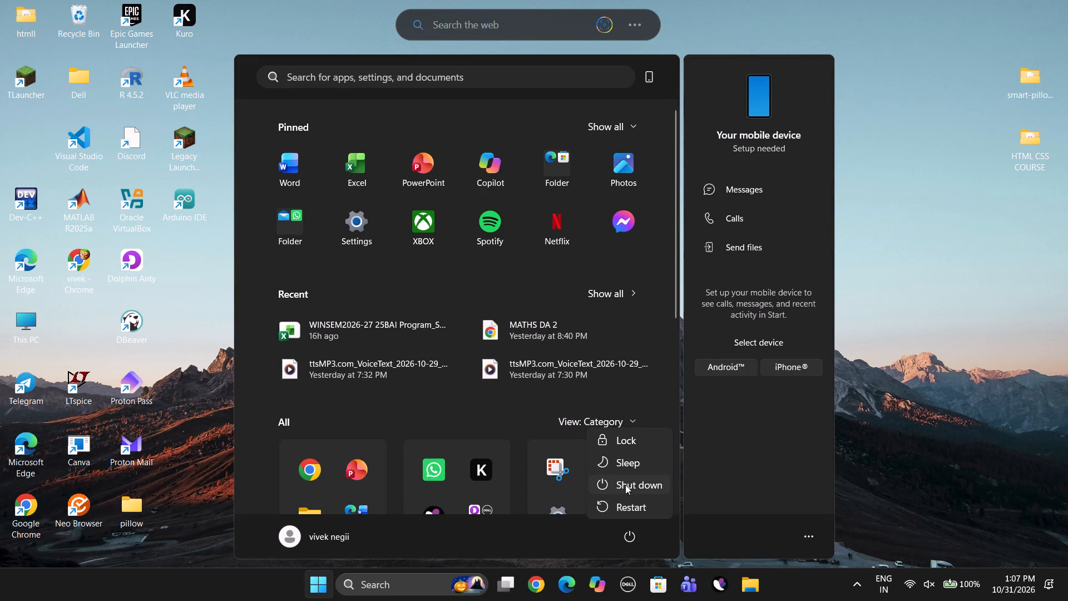